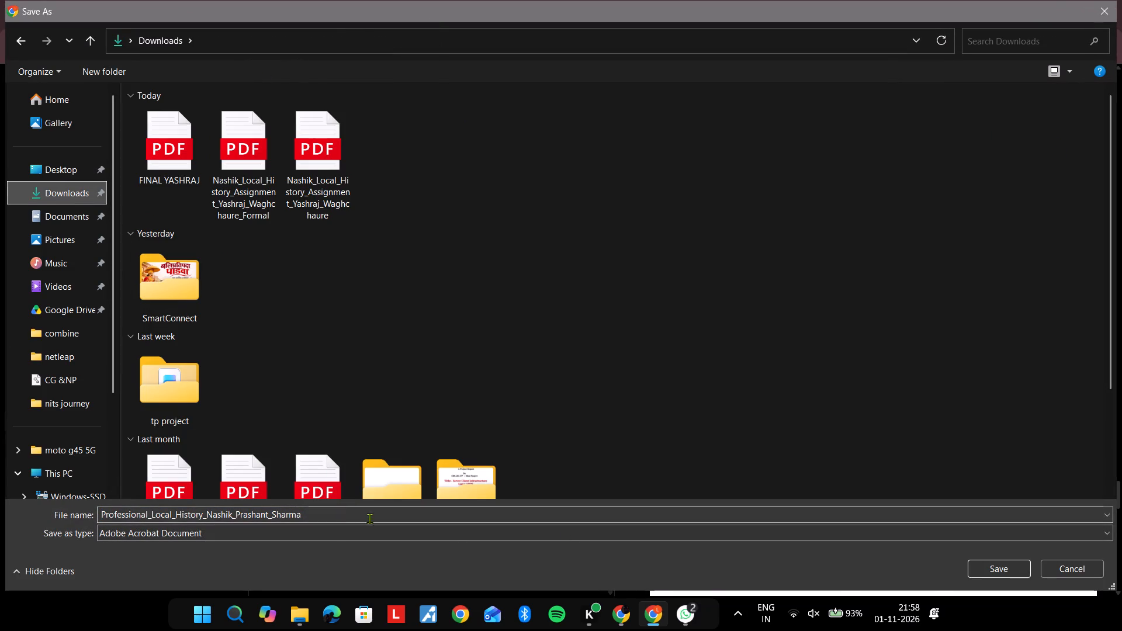
click(1003, 565)
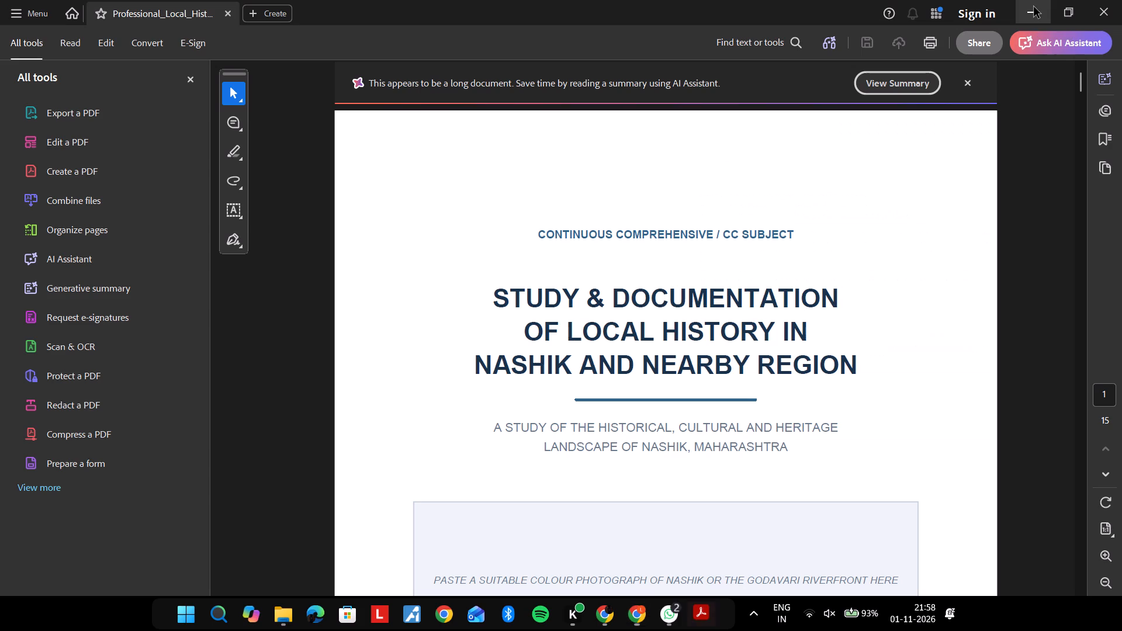
click(1110, 16)
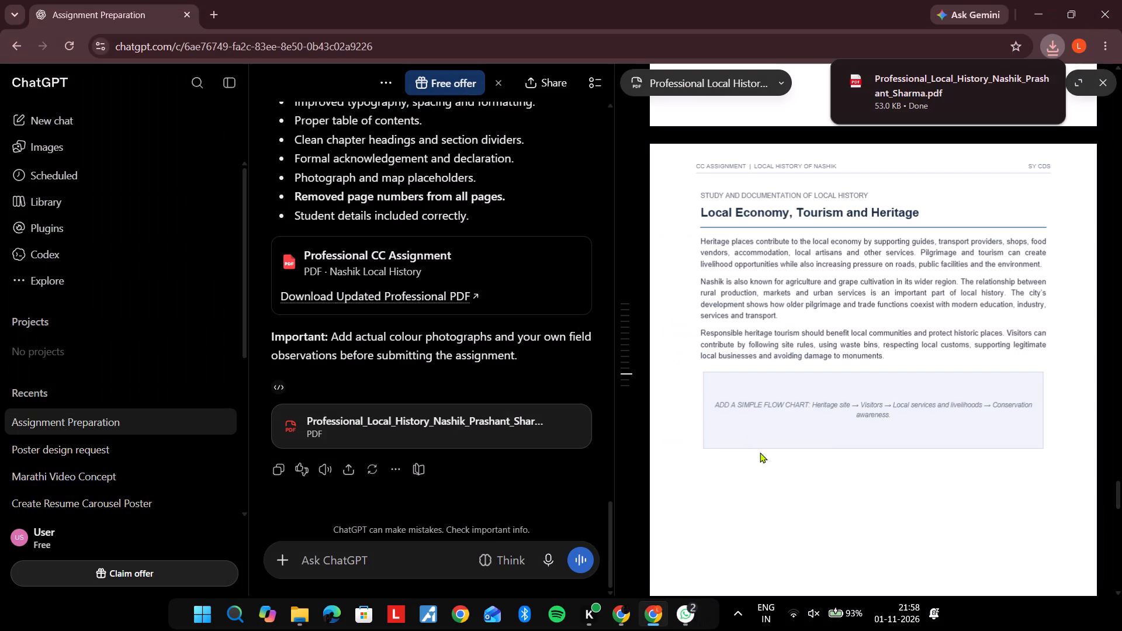
Switch to the other Chrome window and open Canva in a new tab.
click(618, 623)
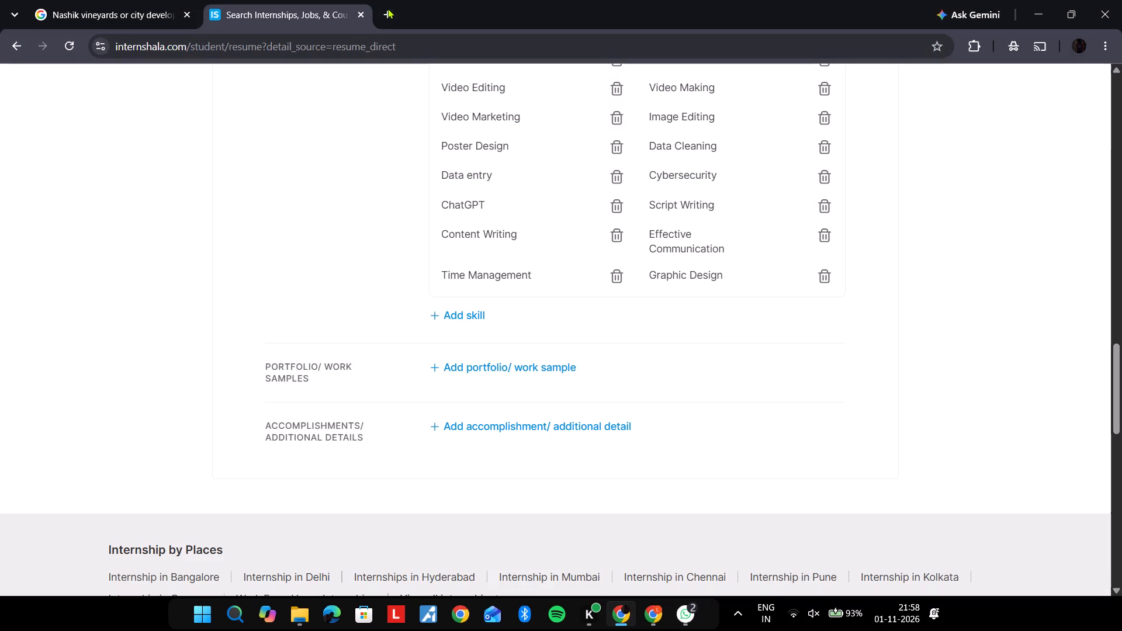
click(392, 11)
click(436, 43)
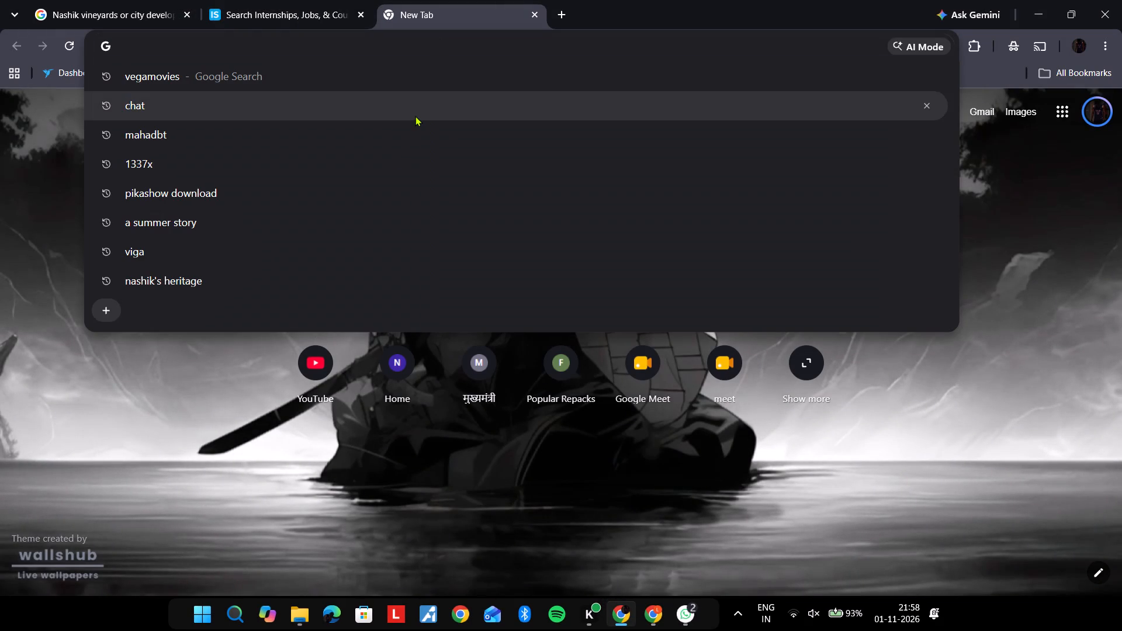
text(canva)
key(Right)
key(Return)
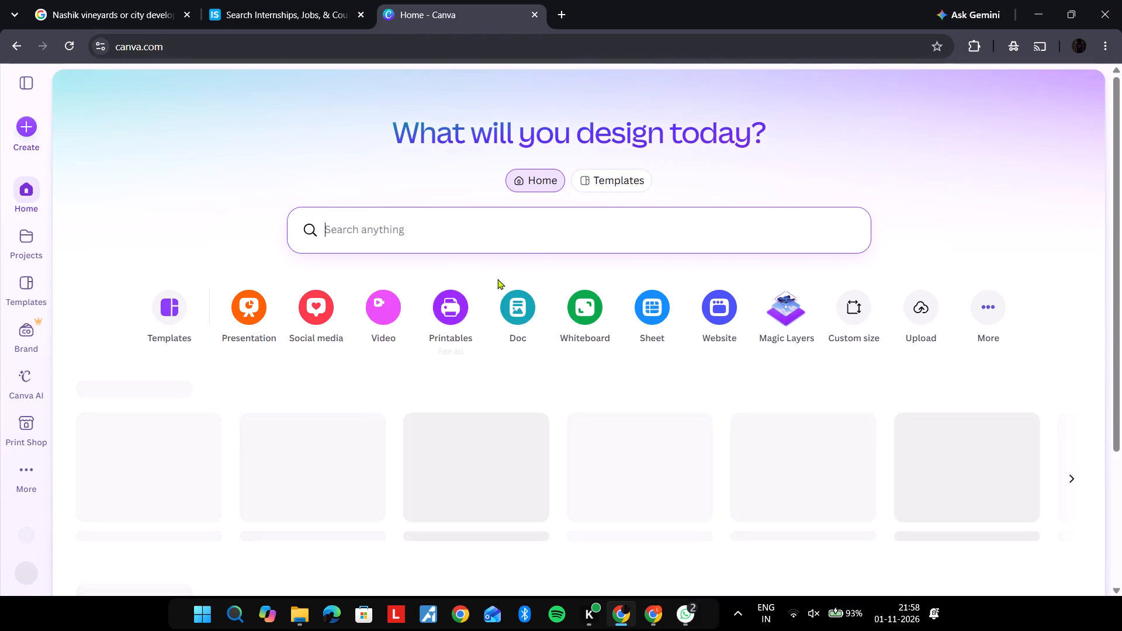
Upload the downloaded professional local history PDF from the Downloads folder to Canva.
click(919, 306)
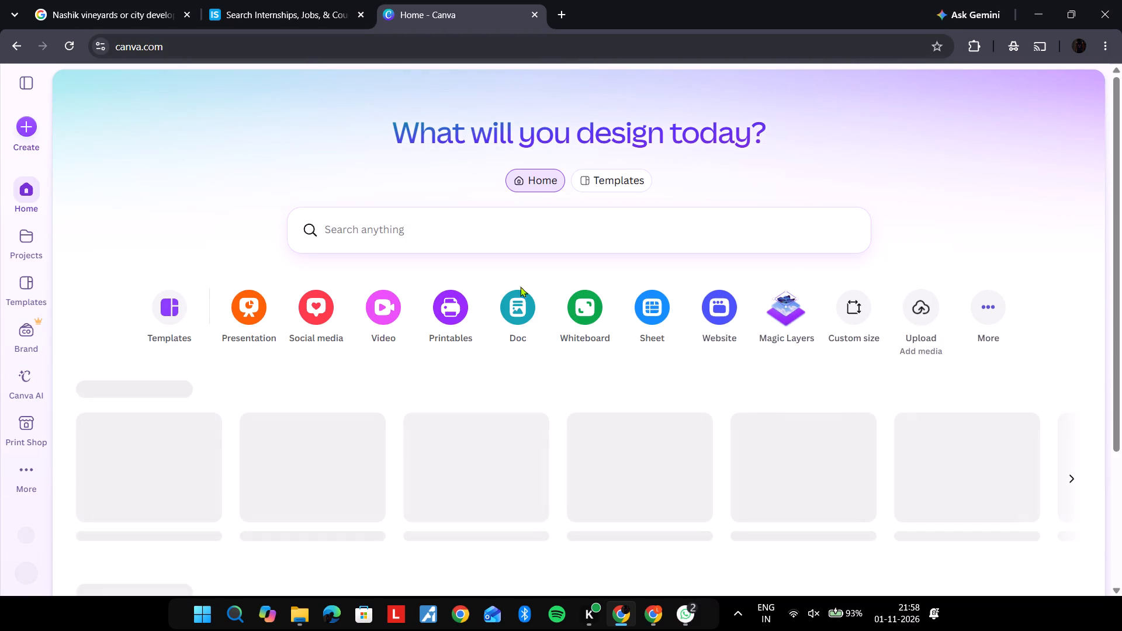
click(924, 306)
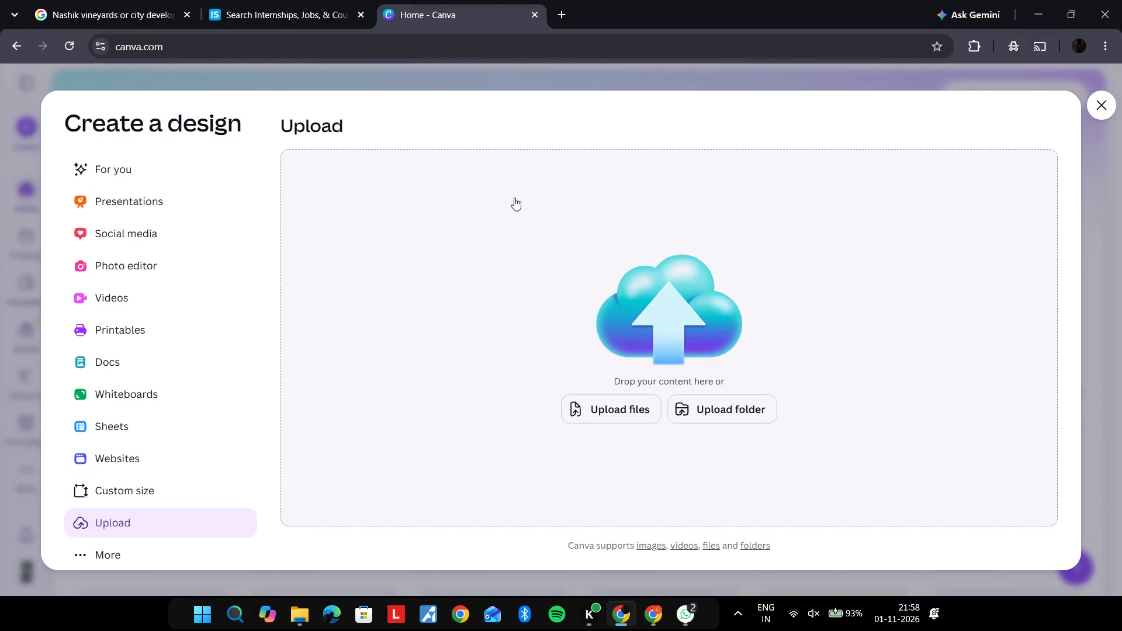
click(601, 400)
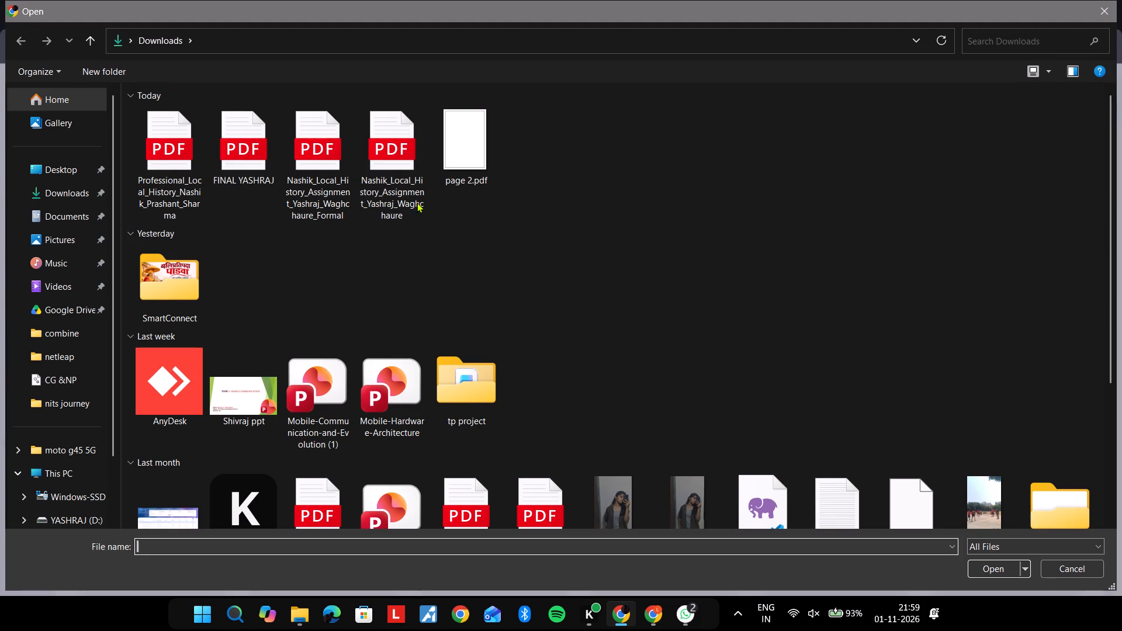
double_click(164, 171)
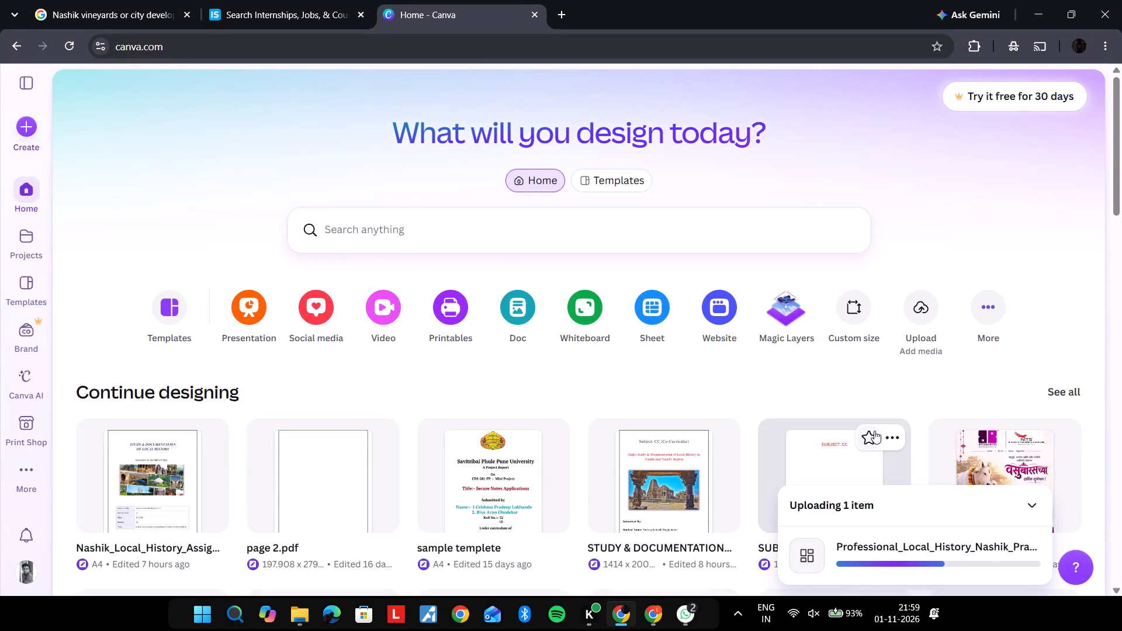
Open the newly uploaded professional local history PDF from Canva's Uploads folder for editing, starting at its cover page.
click(906, 561)
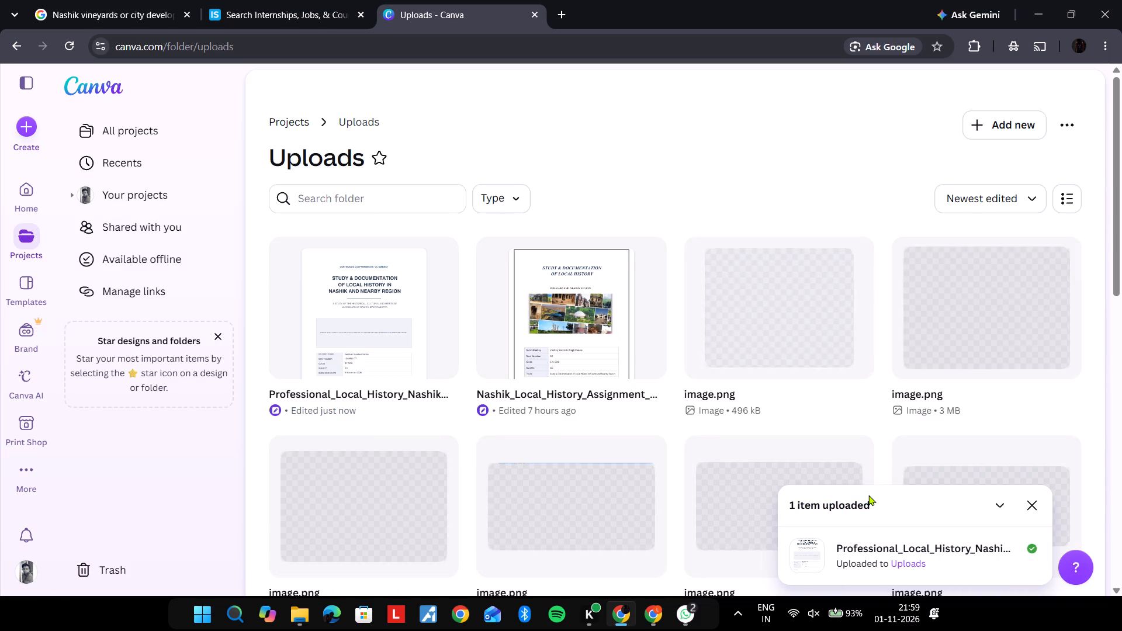
click(895, 560)
click(349, 308)
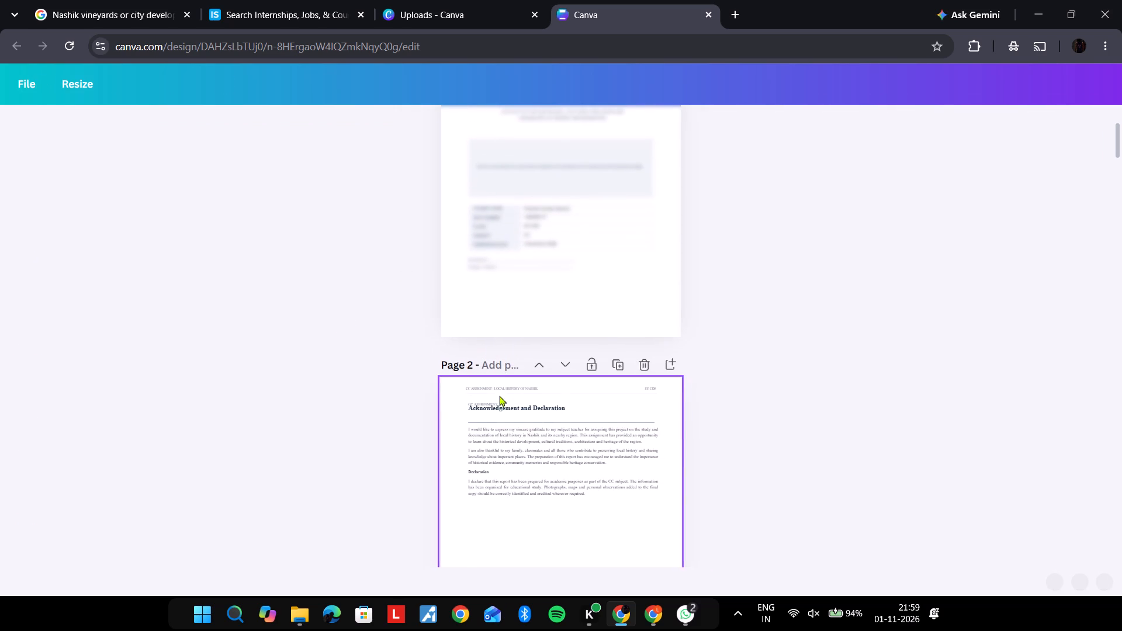
scroll(546, 344, up, 6)
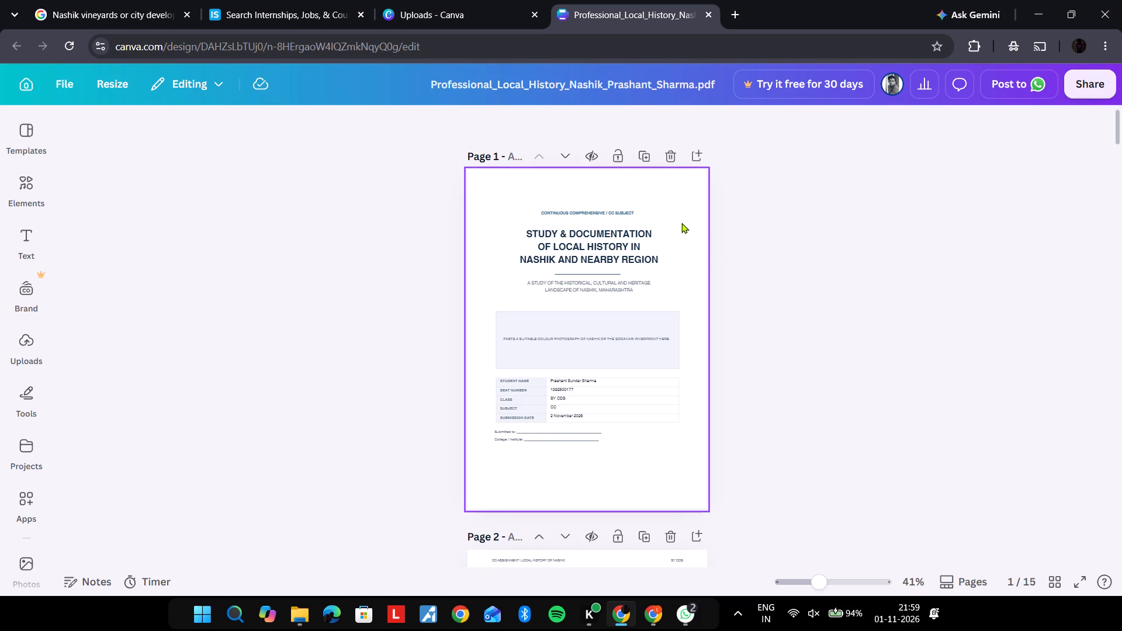
Shorten the line above the cover title to "CC SUBJECT" by deleting "CONTINUOUS COMPREHENSIVE /".
double_click(601, 215)
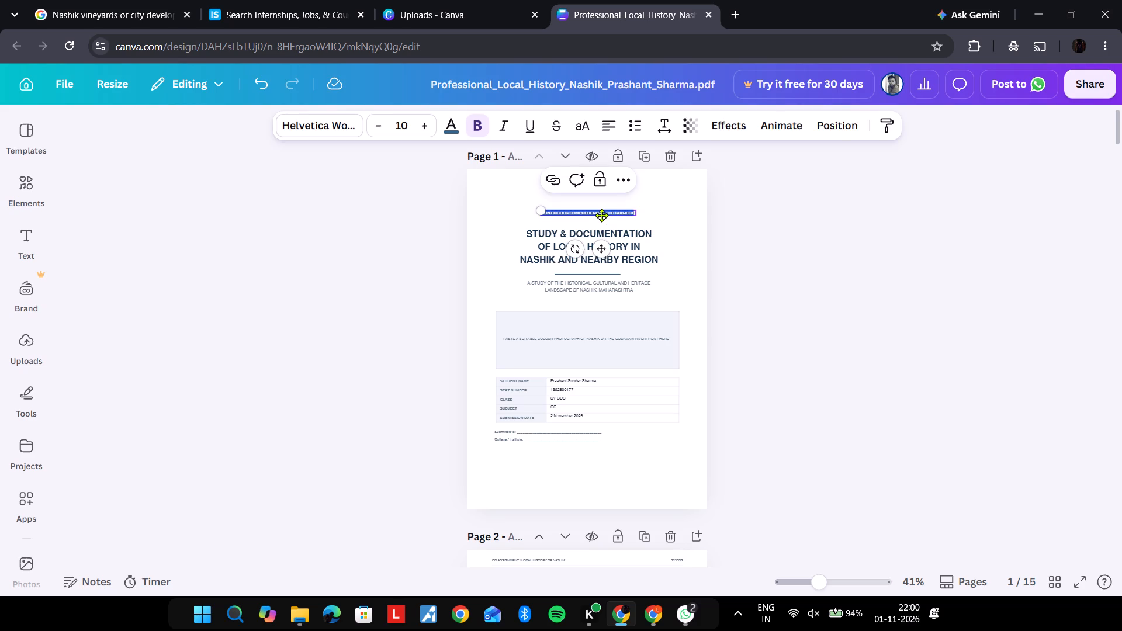
ctrl+scroll(601, 215, up, 8)
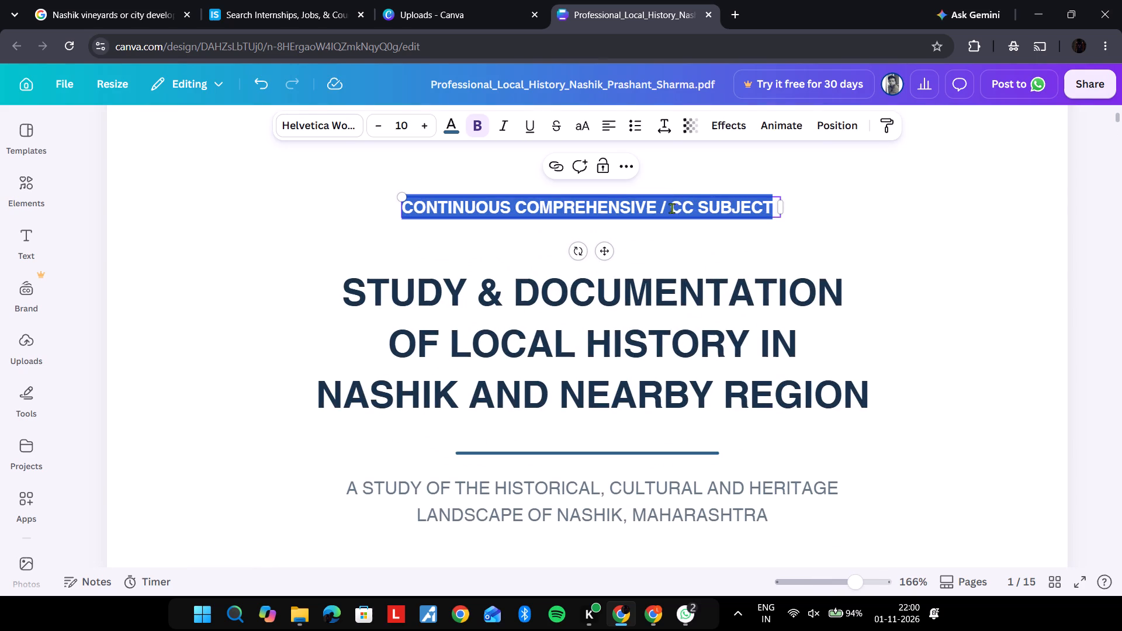
click(667, 207)
key(BackSpace)
key(BackSpace)
key(BackSpace)
key(BackSpace)
key(BackSpace)
key(BackSpace)
key(BackSpace)
key(BackSpace)
key(BackSpace)
key(BackSpace)
key(BackSpace)
key(BackSpace)
key(BackSpace)
key(BackSpace)
key(BackSpace)
key(BackSpace)
key(BackSpace)
key(BackSpace)
key(BackSpace)
key(BackSpace)
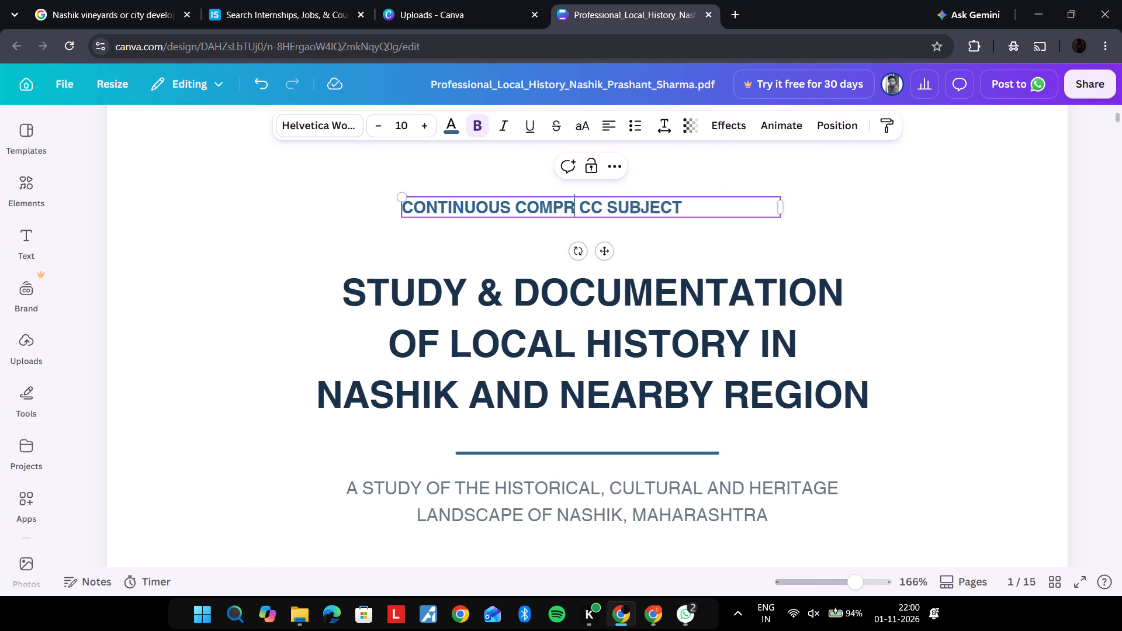
key(BackSpace)
key(BackSpace)
key(BackSpace)
key(BackSpace)
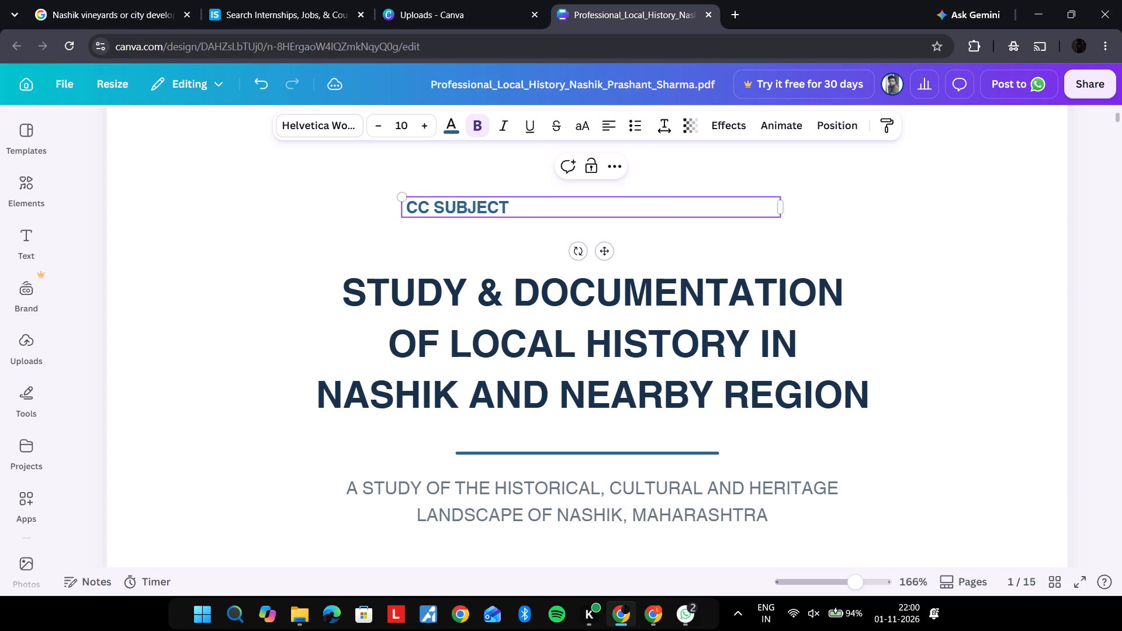
ctrl+scroll(667, 206, down, 5)
click(742, 201)
Move the "CC SUBJECT" text higher on the cover and roughly centre it above the title.
ctrl+scroll(742, 200, down, 2)
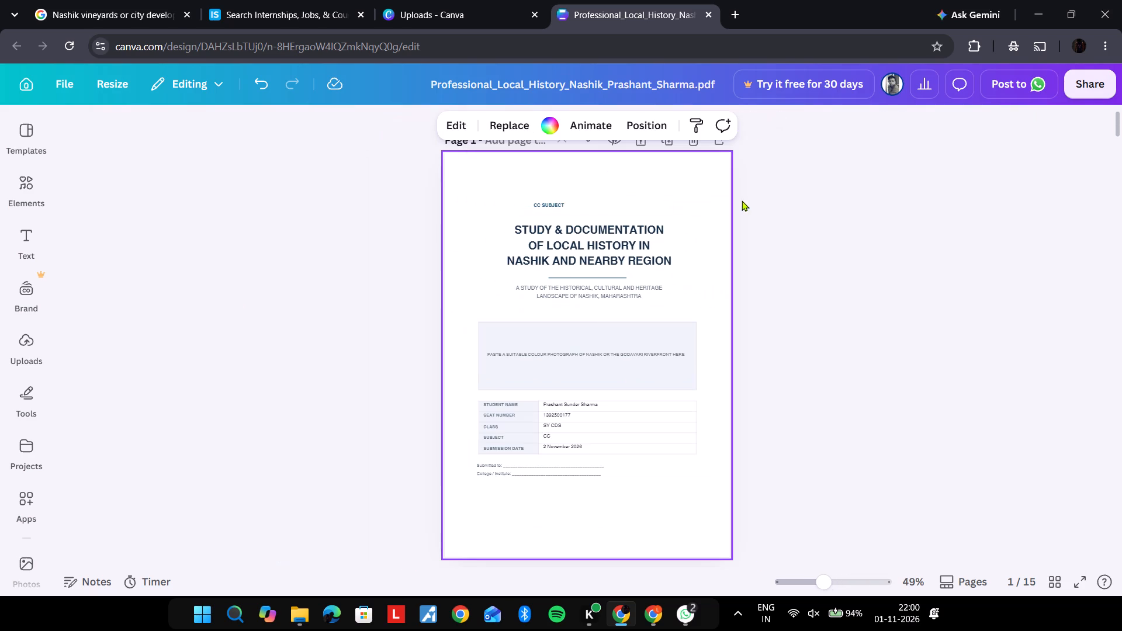
drag(541, 202, 584, 189)
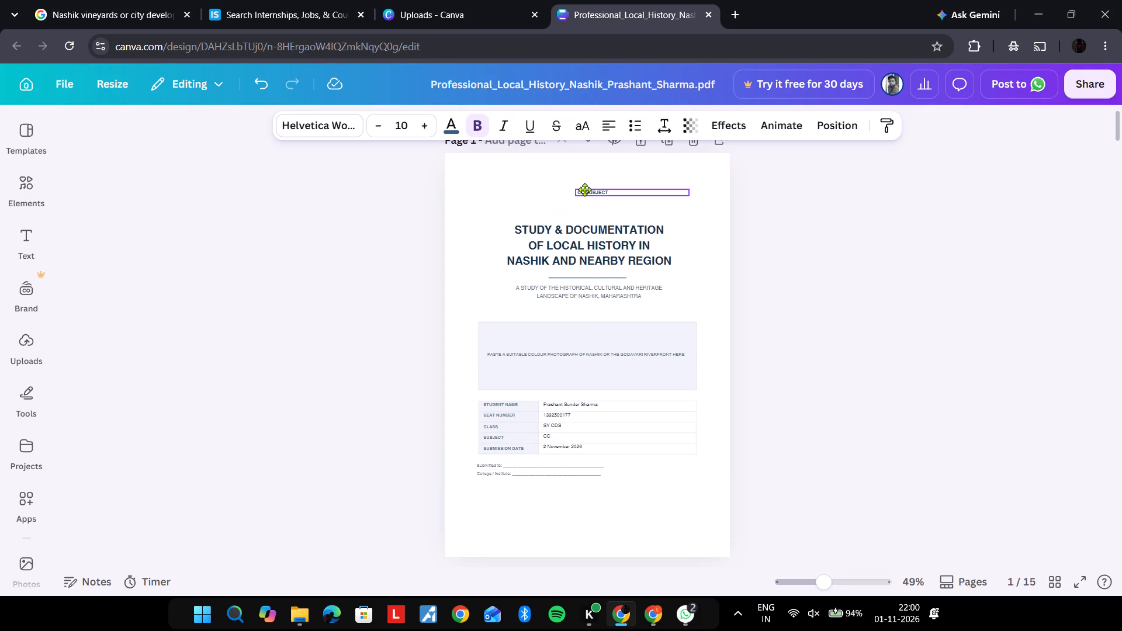
drag(584, 189, 581, 182)
click(871, 240)
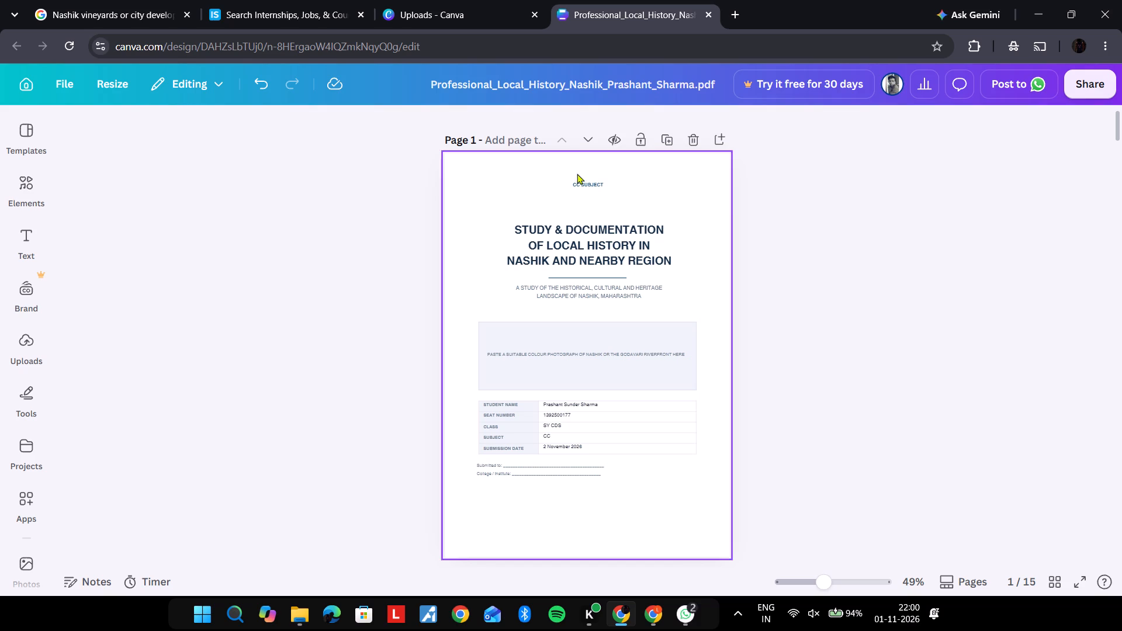
click(588, 180)
click(664, 182)
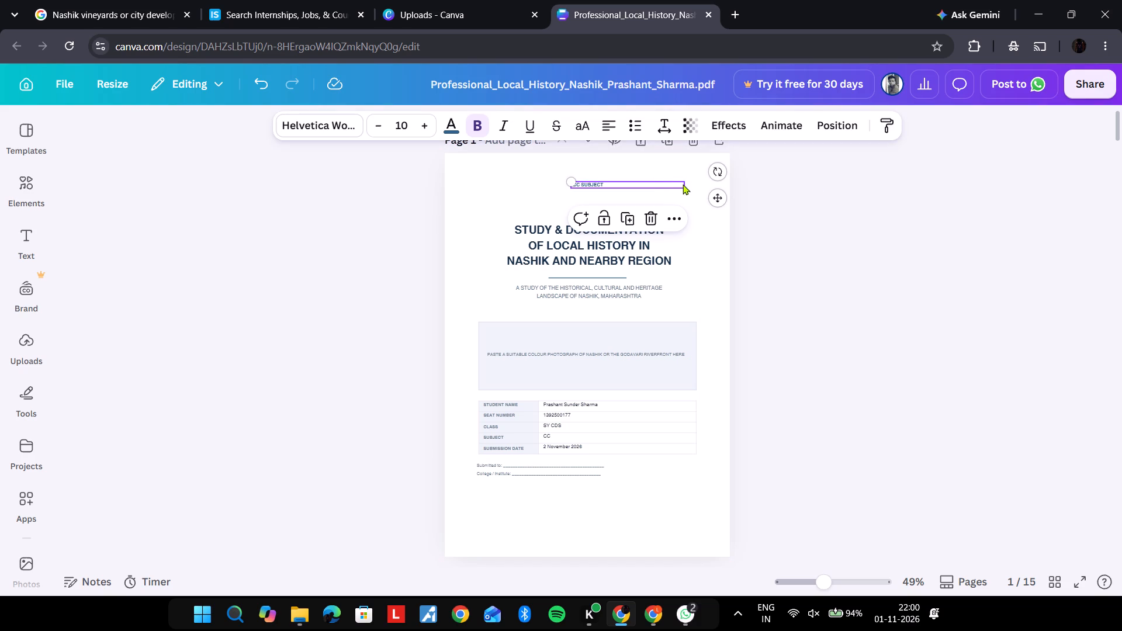
drag(611, 183, 605, 182)
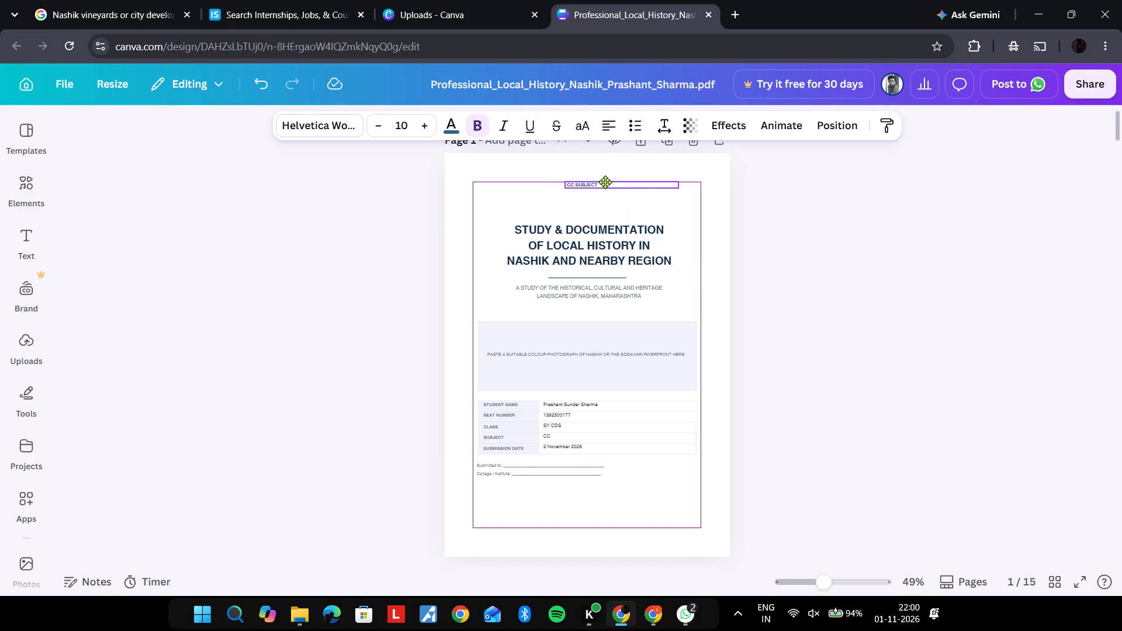
drag(605, 182, 601, 182)
click(845, 275)
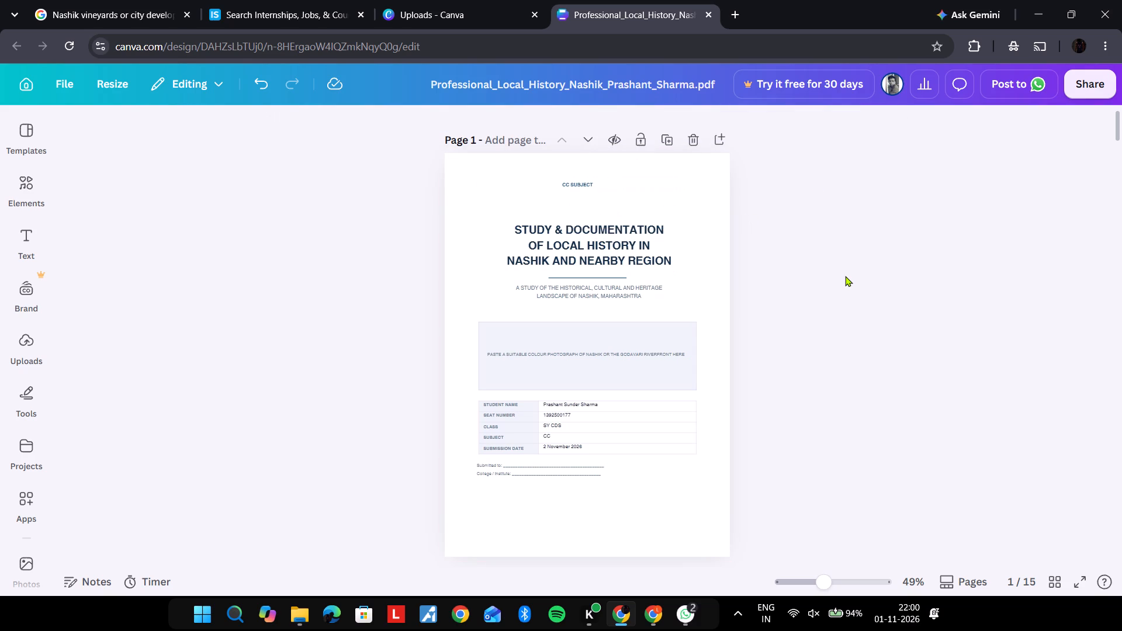
Move the three-line cover title up, closer to the "CC SUBJECT" line.
drag(583, 239, 585, 220)
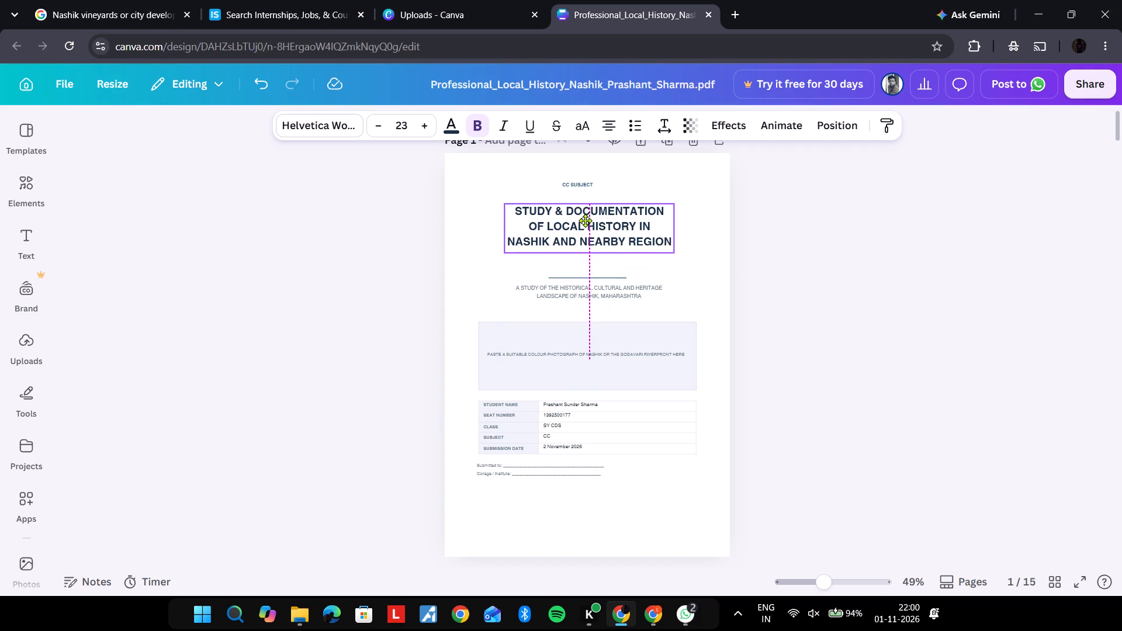
drag(585, 220, 589, 219)
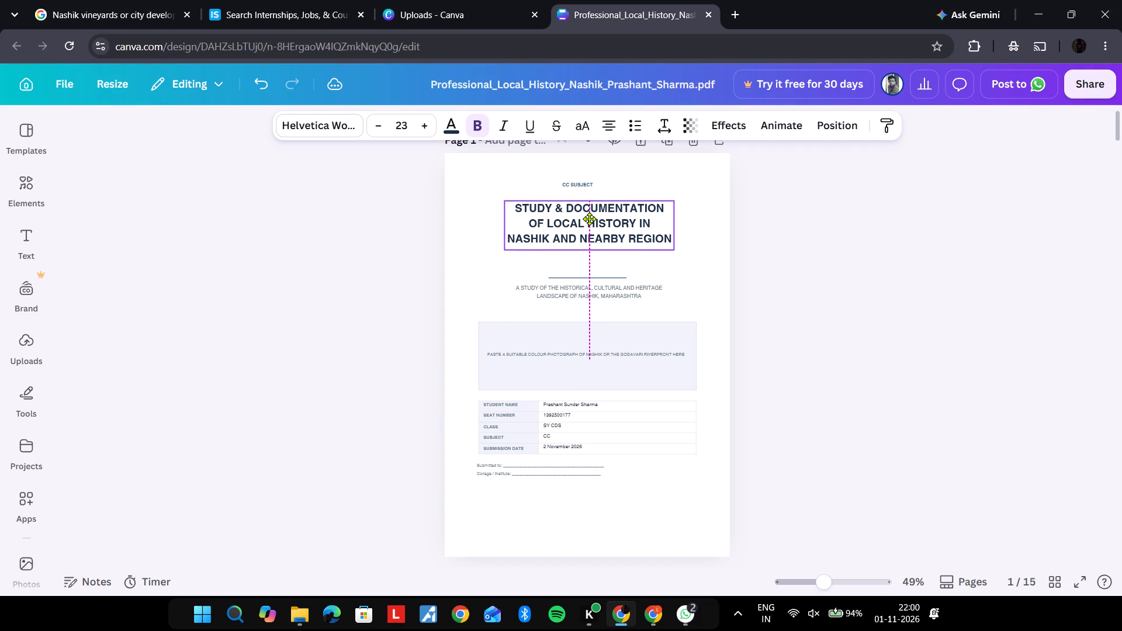
drag(589, 219, 585, 219)
click(795, 290)
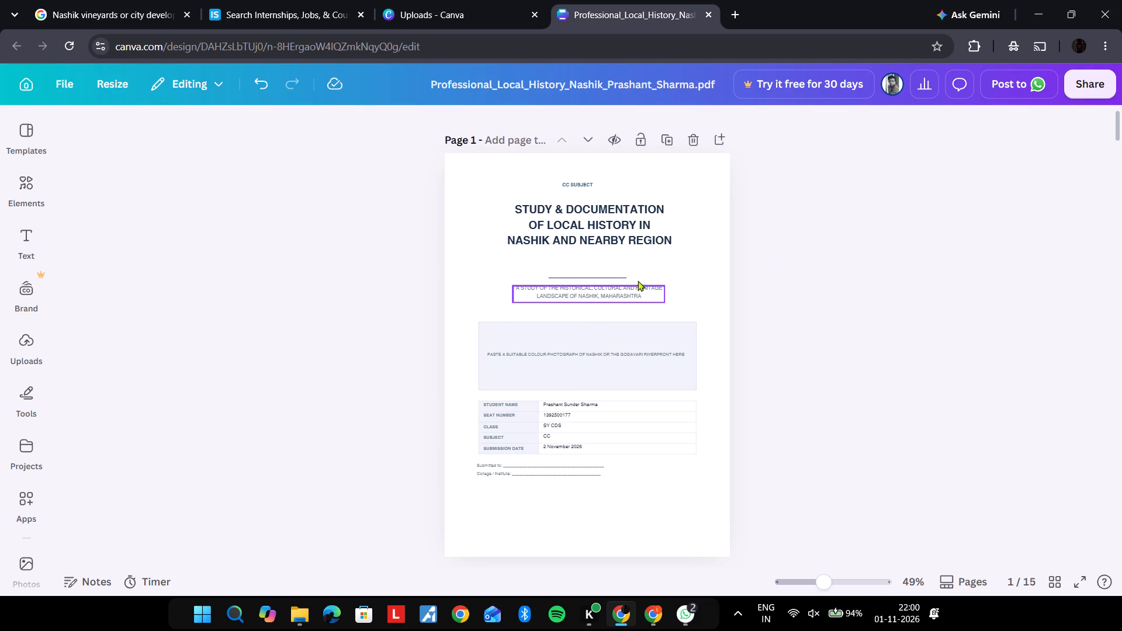
Make the blue divider line beneath the cover title slightly thicker.
click(612, 279)
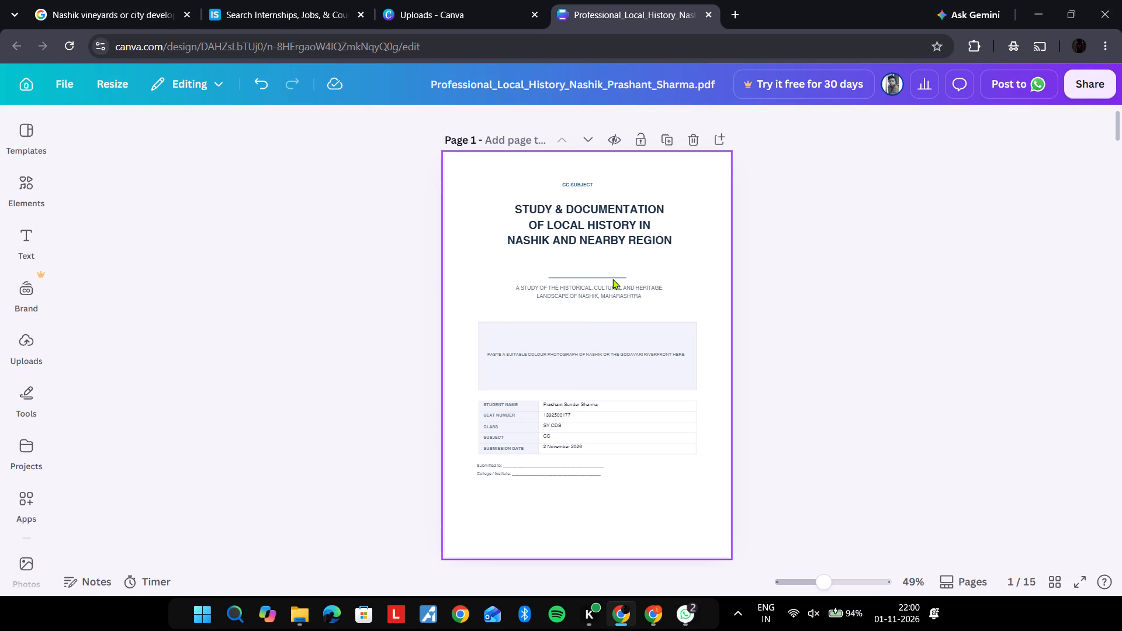
click(614, 276)
click(615, 280)
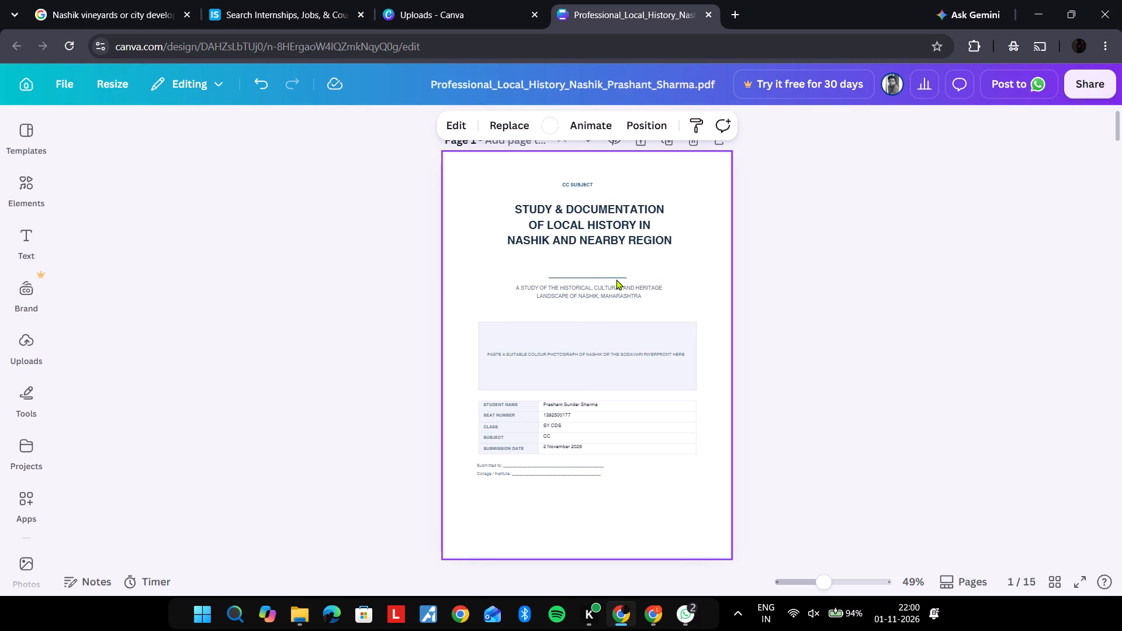
click(616, 279)
click(618, 278)
drag(618, 278, 618, 271)
click(522, 278)
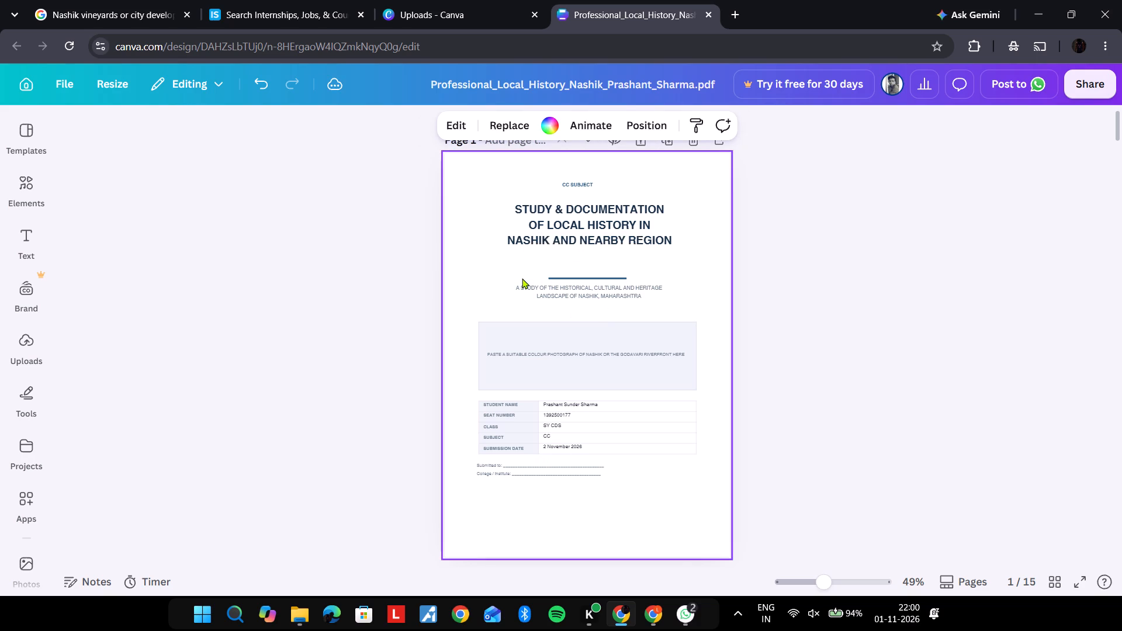
click(583, 279)
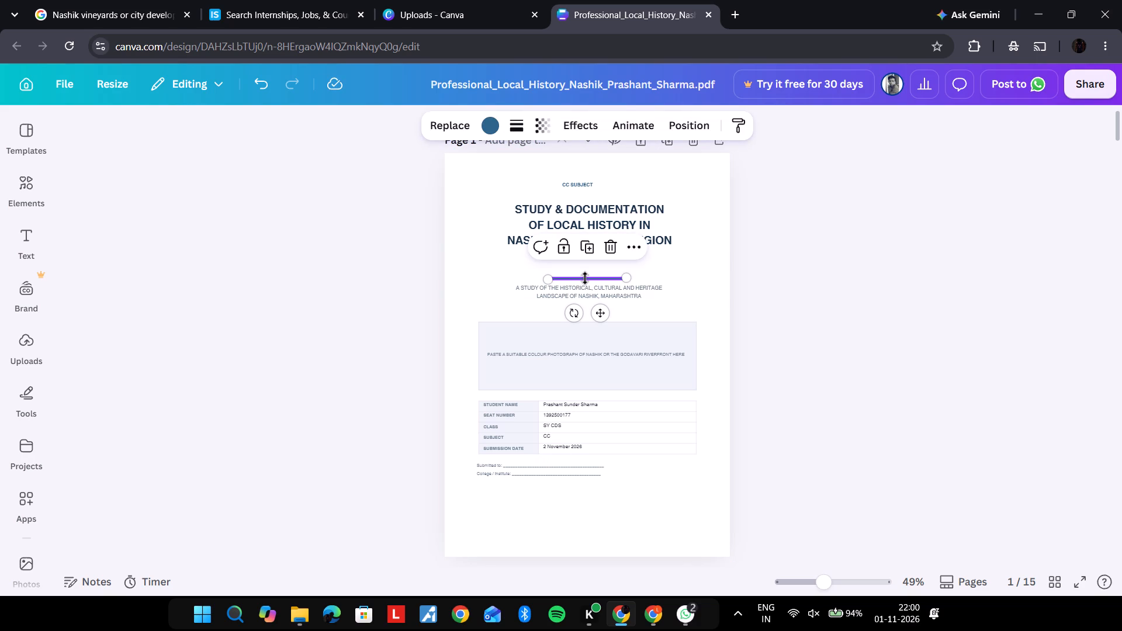
drag(585, 278, 586, 297)
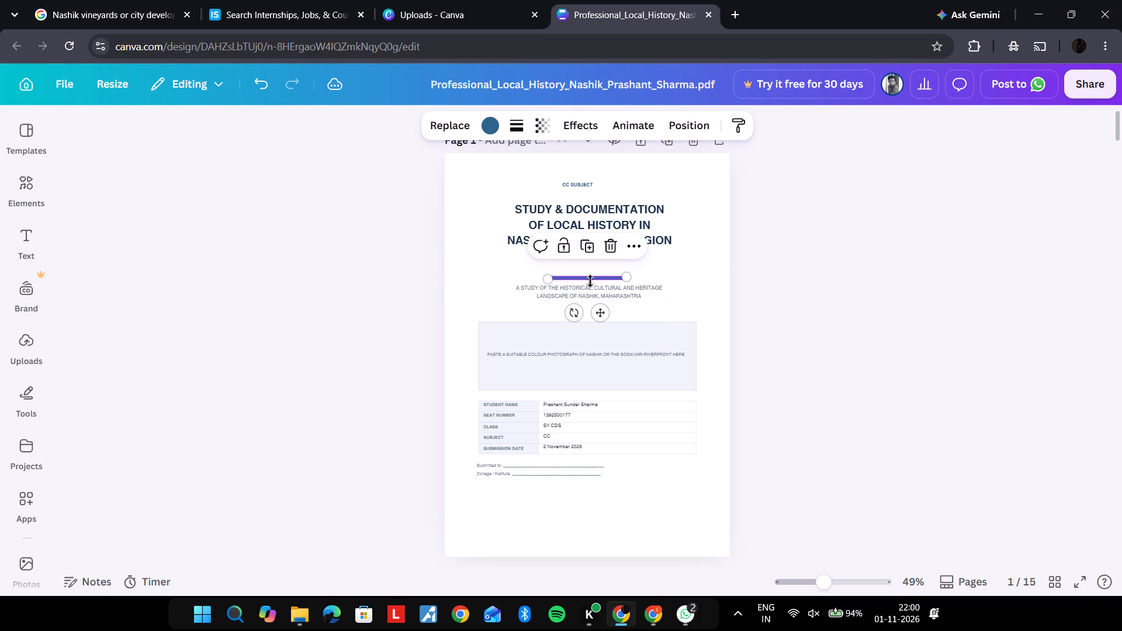
click(794, 286)
ctrl+scroll(633, 264, up, 8)
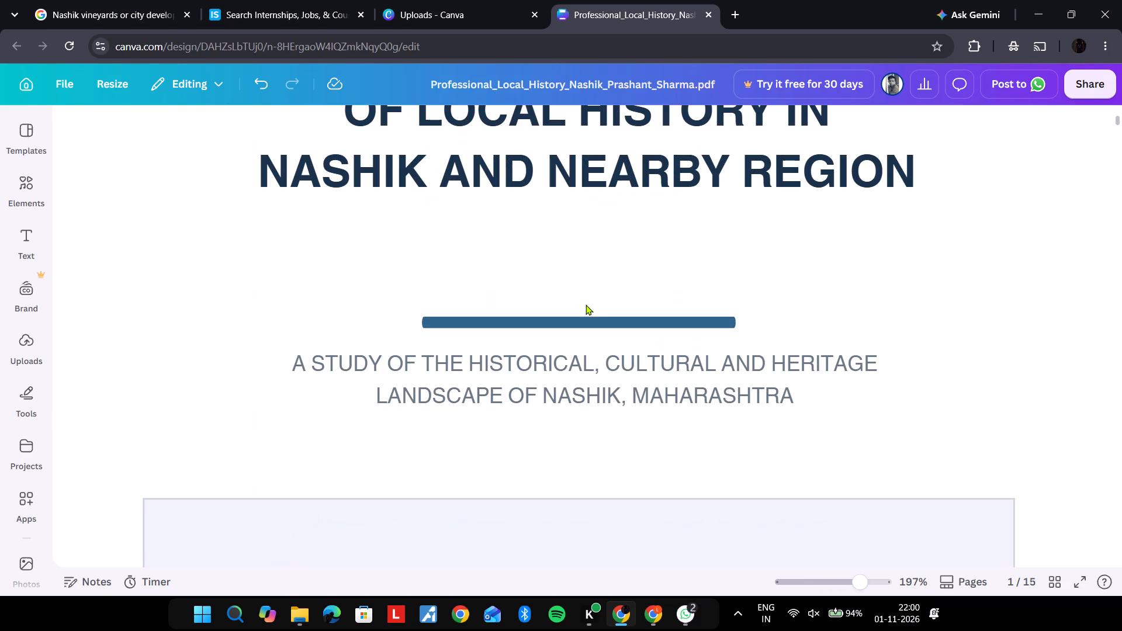
click(586, 317)
drag(587, 314, 587, 327)
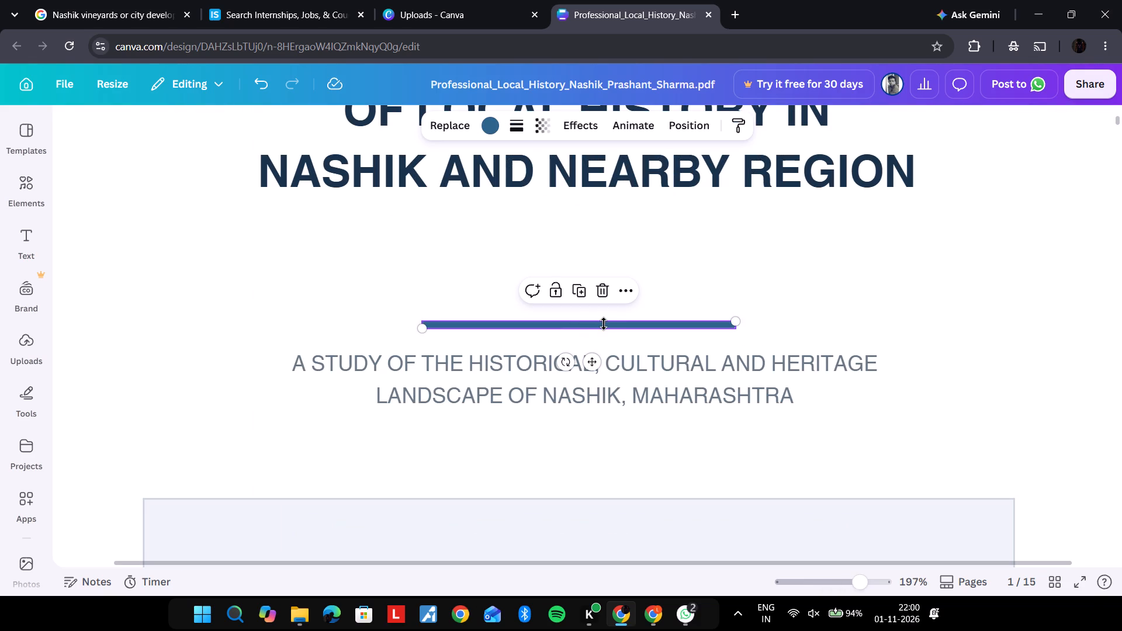
Move the blue divider line up so it sits closer beneath the cover title.
key(Up)
key(Up)
key(Up)
key(Up)
key(Up)
key(Up)
key(Up)
key(Up)
key(Up)
key(Up)
key(Up)
key(Up)
key(Up)
key(Up)
key(Up)
key(Up)
key(Up)
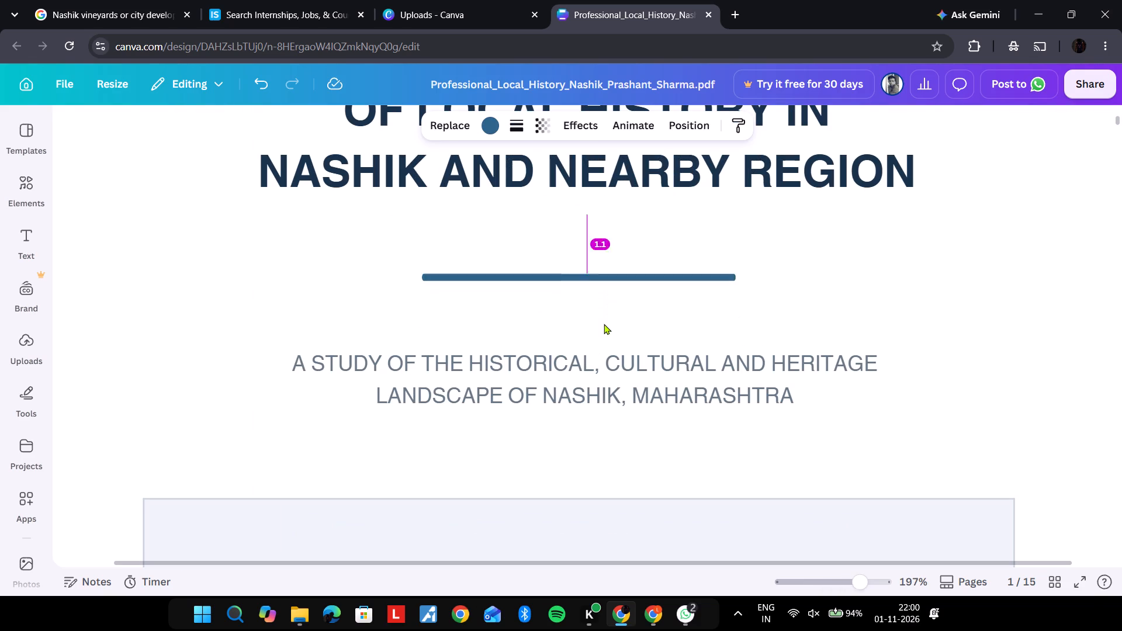
key(Down)
key(Down)
key(Down)
key(Down)
key(Down)
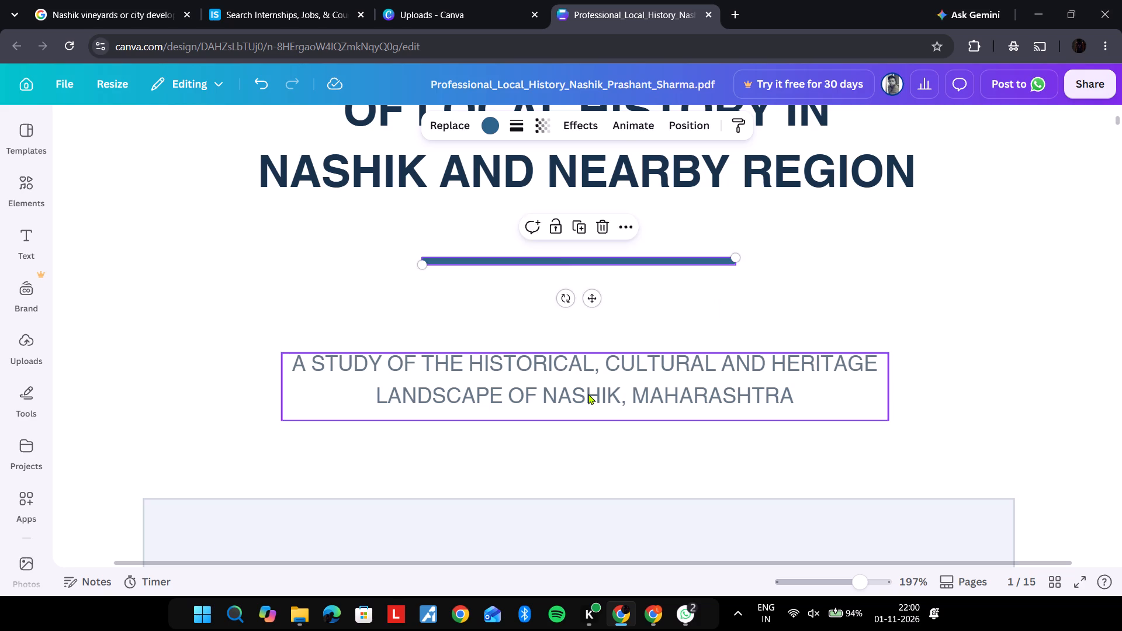
Move the "A STUDY OF THE HISTORICAL, CULTURAL AND HERITAGE LANDSCAPE" subtitle up, closer to the divider line.
click(588, 394)
key(Up)
key(Up)
key(Up)
key(Up)
key(Up)
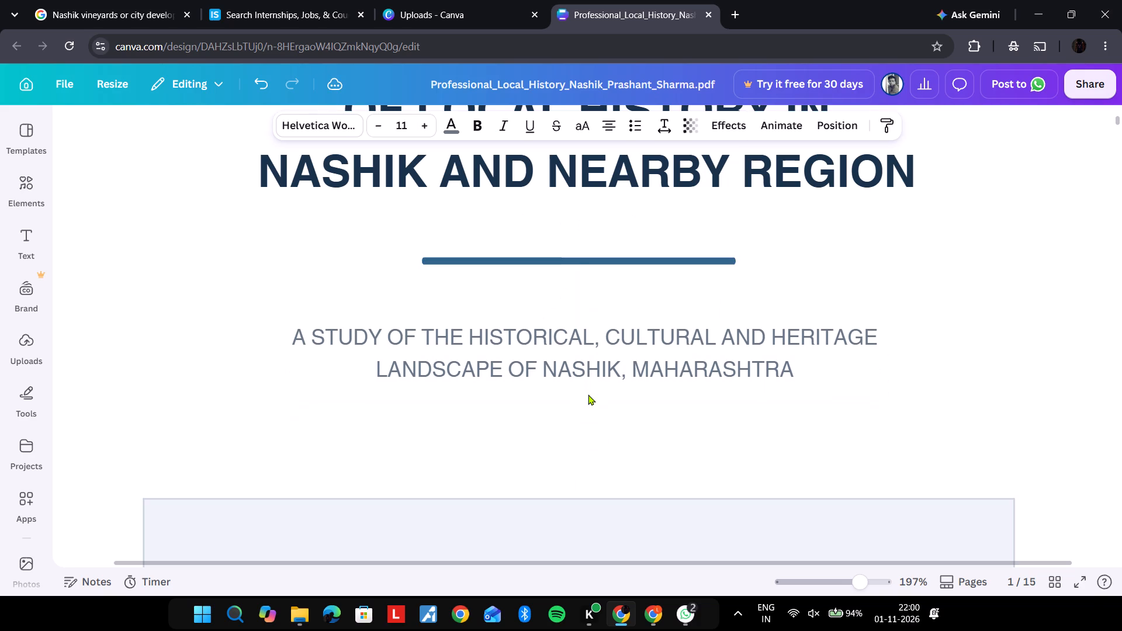
ctrl+scroll(587, 394, down, 7)
click(960, 321)
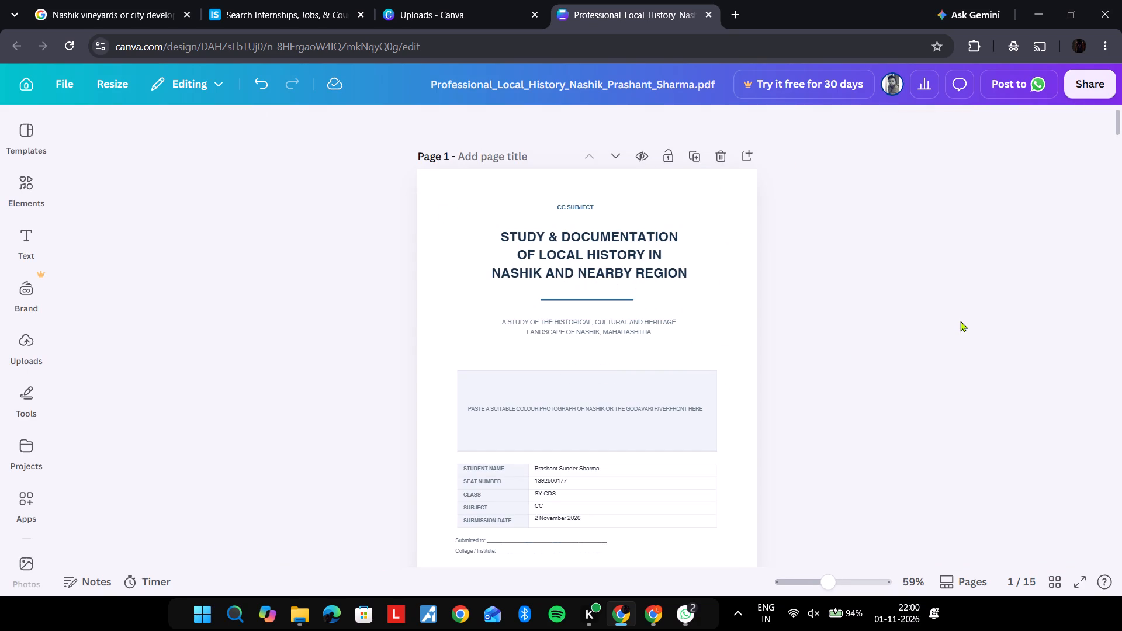
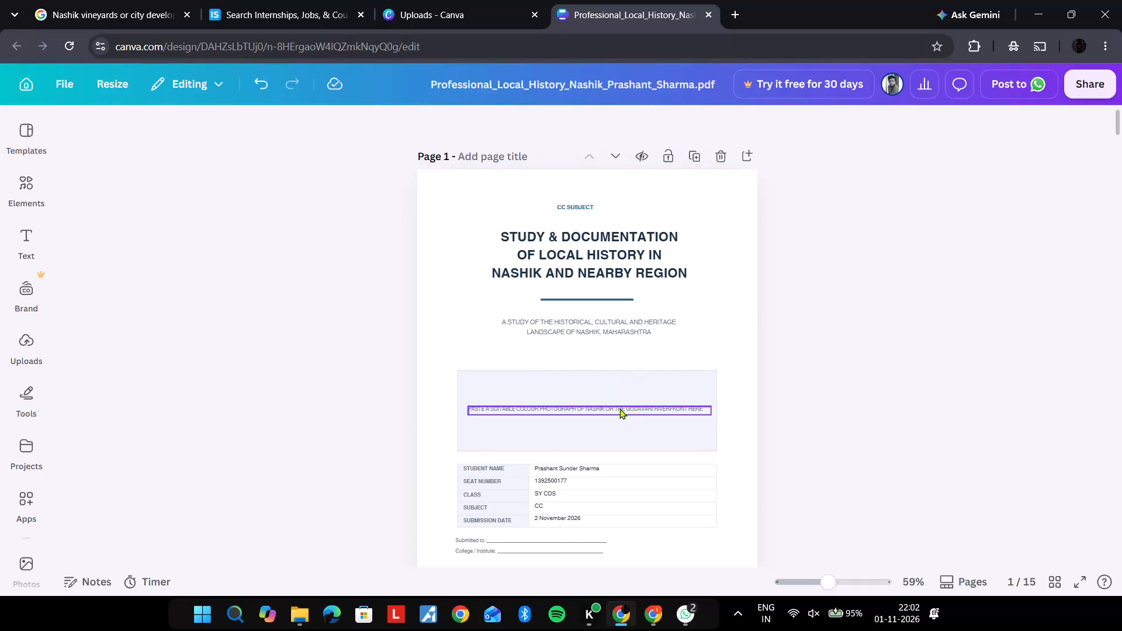
Delete the "Submitted to" and "College / Institute" lines below the details table on the cover page.
scroll(619, 408, down, 2)
scroll(687, 311, up, 1)
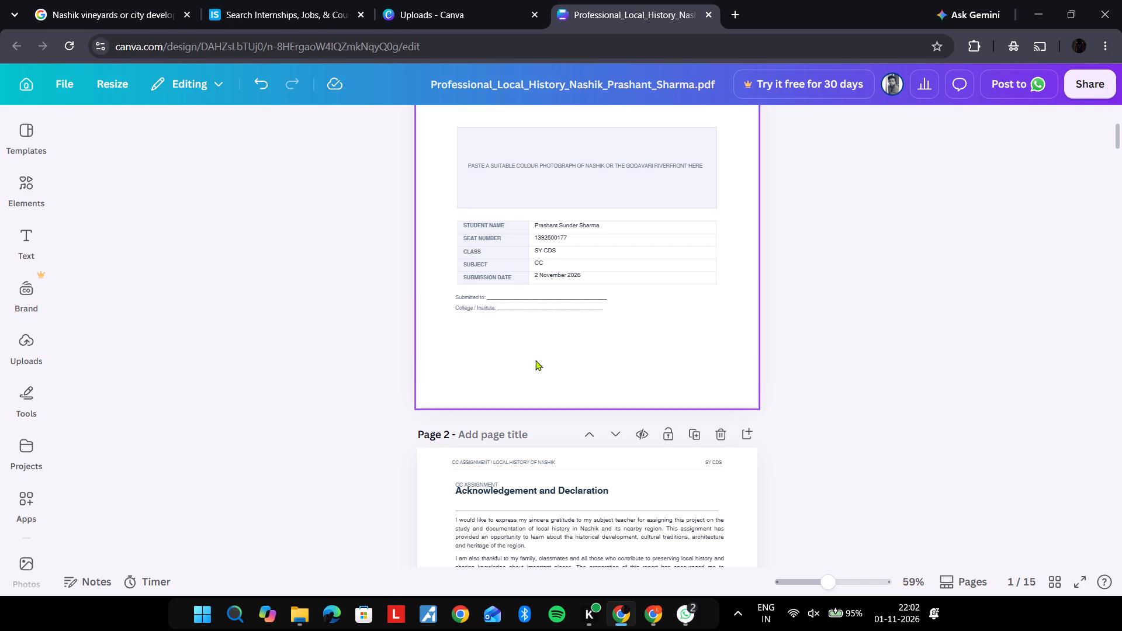
click(512, 307)
key(BackSpace)
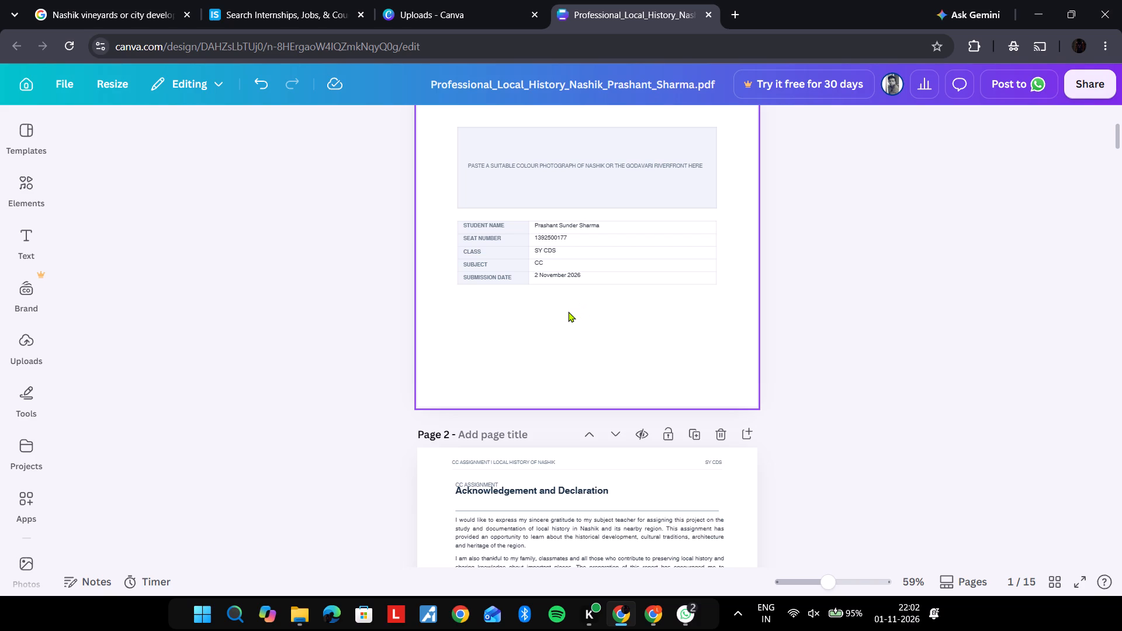
Add the blank white image from the uploads to the cover and move it over the bottom of the details table.
click(31, 348)
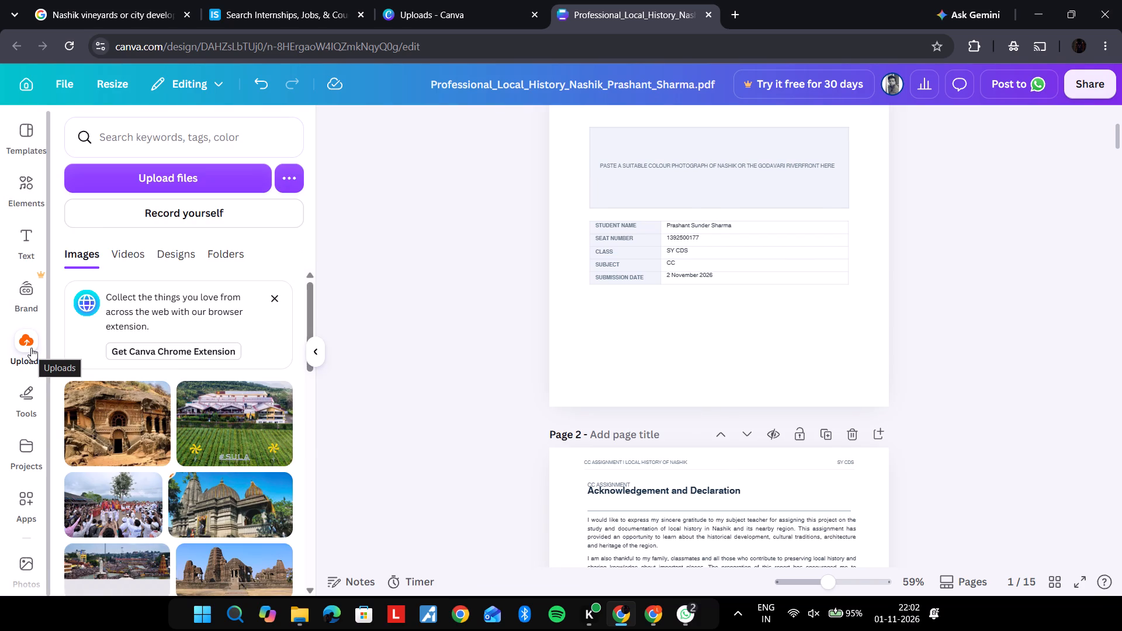
scroll(246, 393, down, 3)
scroll(192, 411, down, 2)
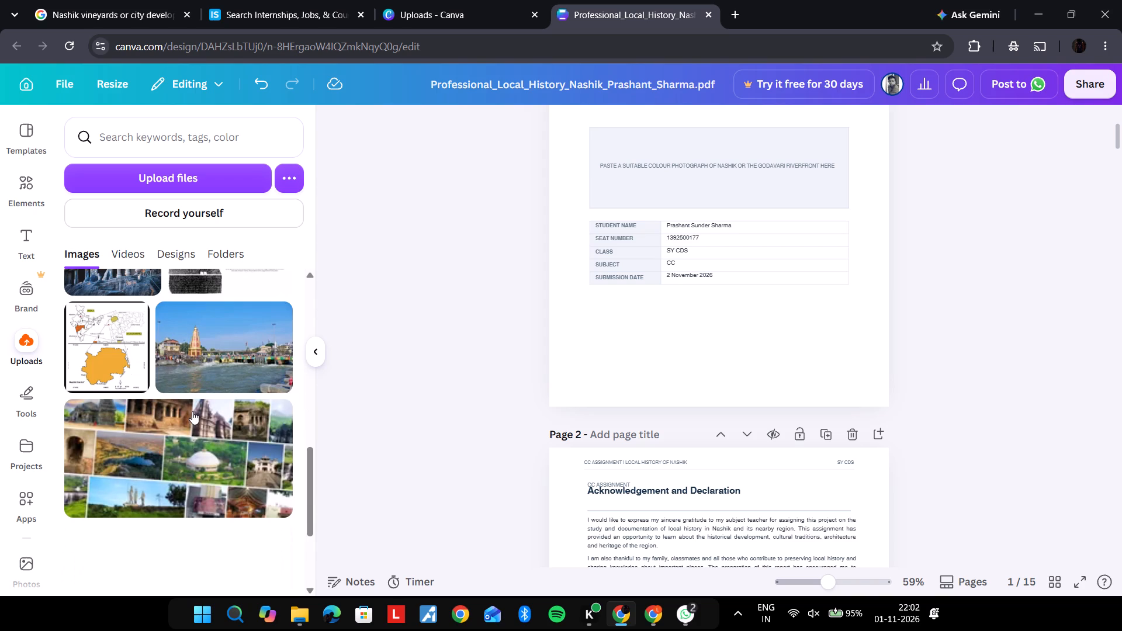
scroll(191, 411, up, 2)
scroll(251, 524, down, 3)
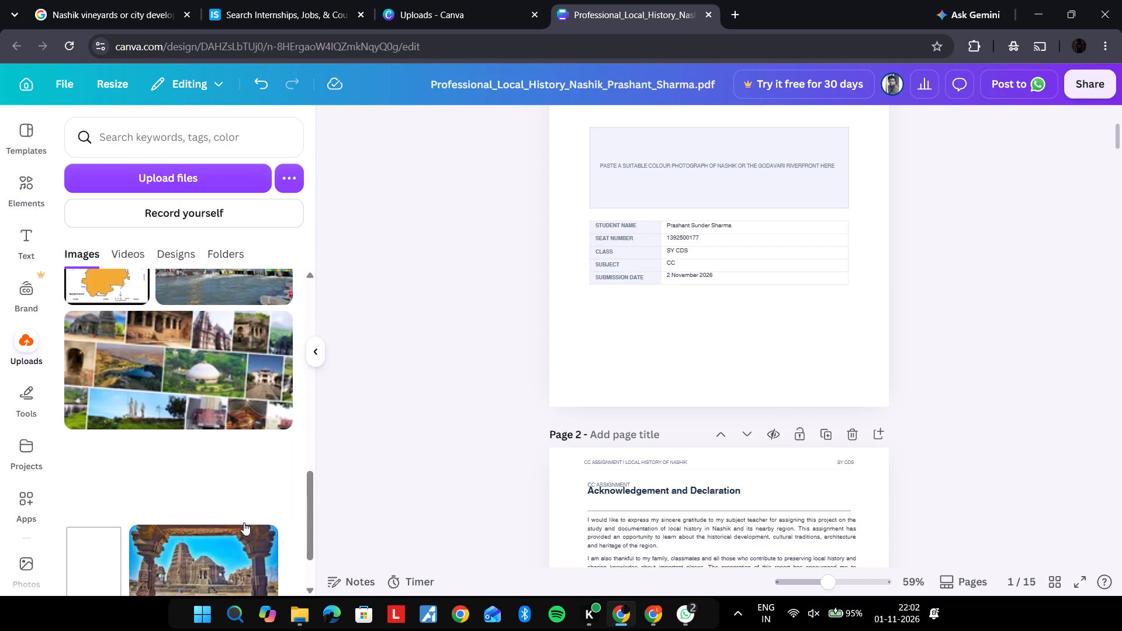
scroll(226, 512, down, 1)
click(158, 323)
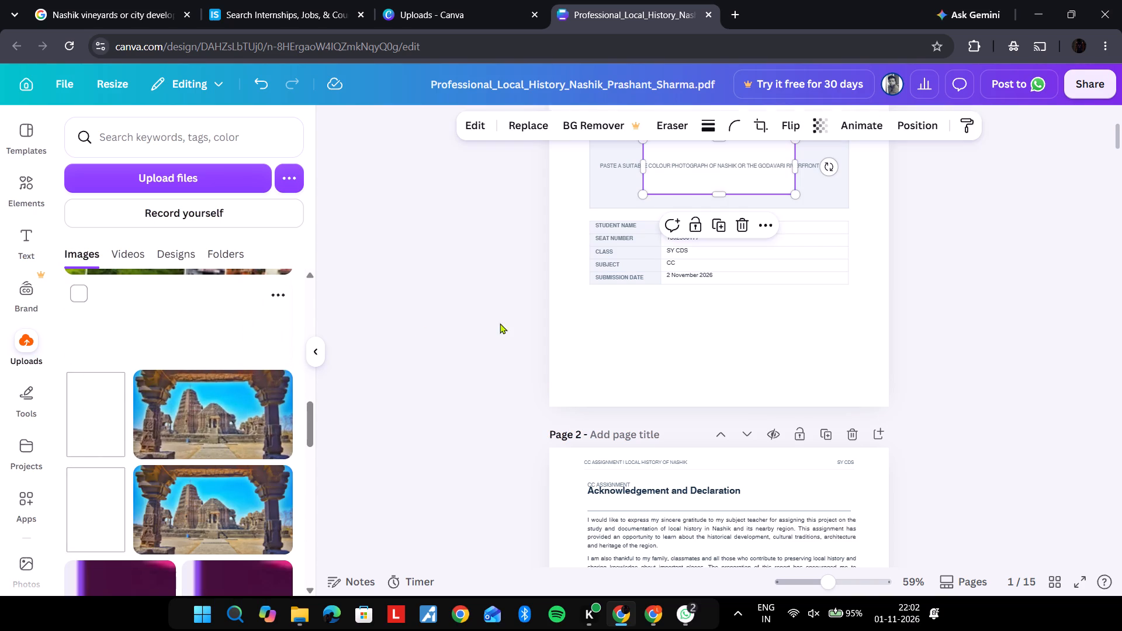
drag(720, 179, 681, 289)
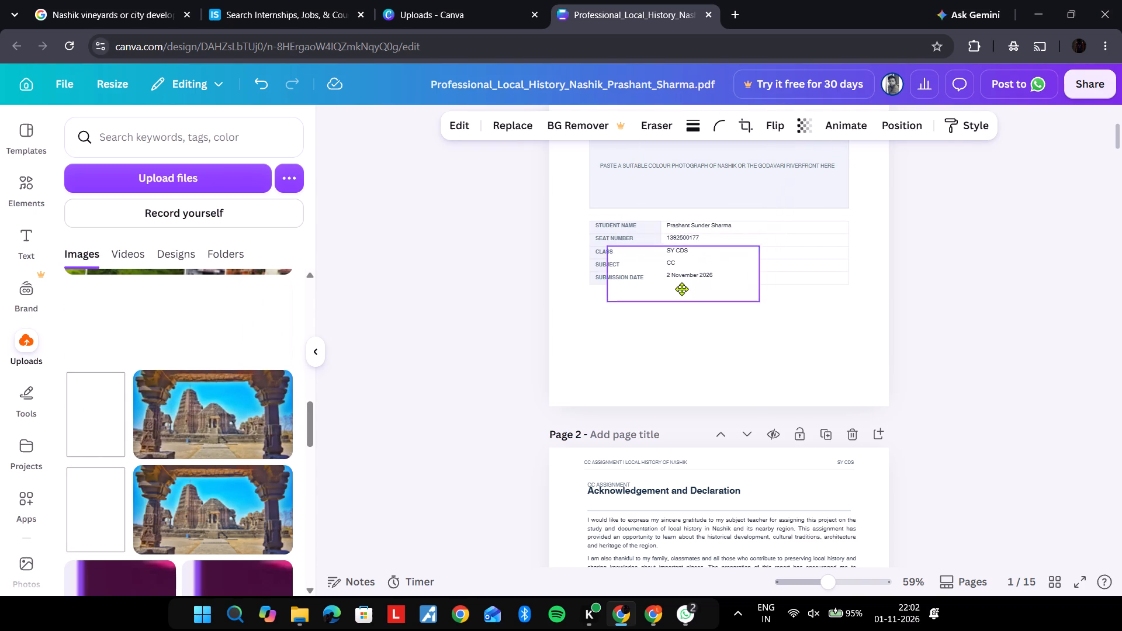
drag(681, 289, 660, 317)
Bring the white image to the front and widen it across the table so it covers the whole SUBMISSION DATE row.
right_click(660, 316)
click(621, 313)
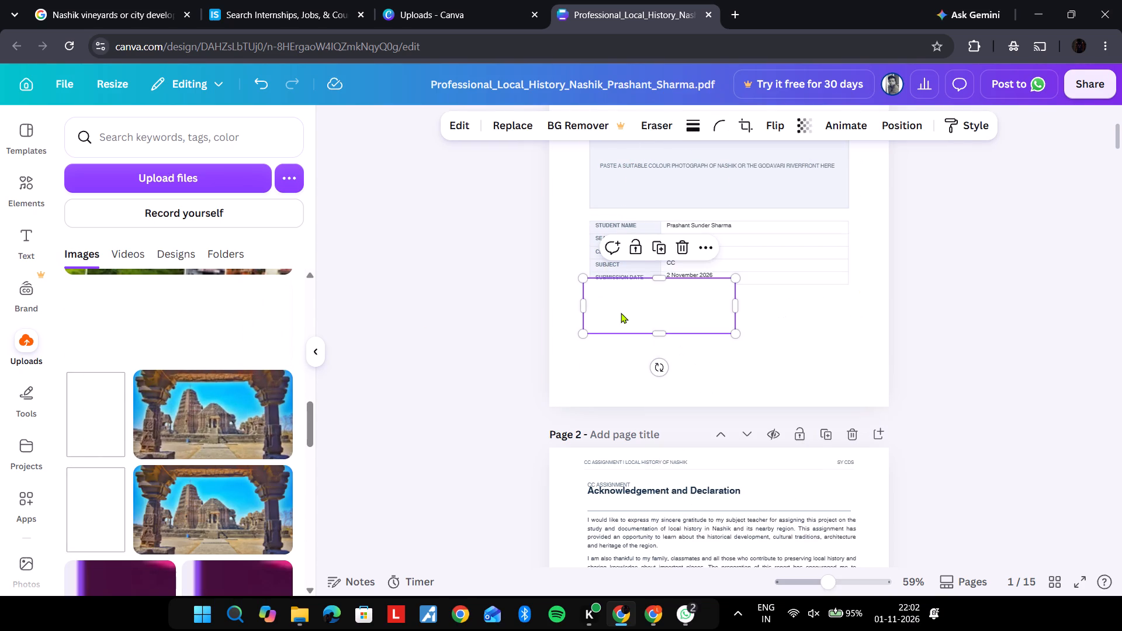
key(ctrl+alt+bracketright)
drag(621, 313, 617, 306)
ctrl+scroll(617, 306, up, 7)
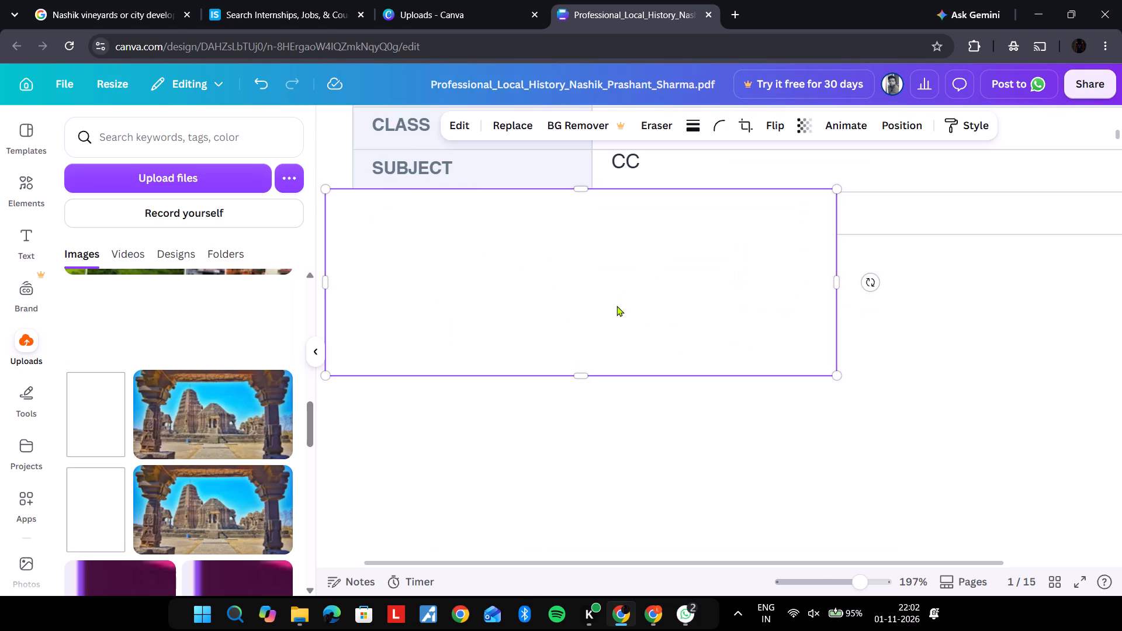
ctrl+scroll(617, 306, down, 2)
click(707, 287)
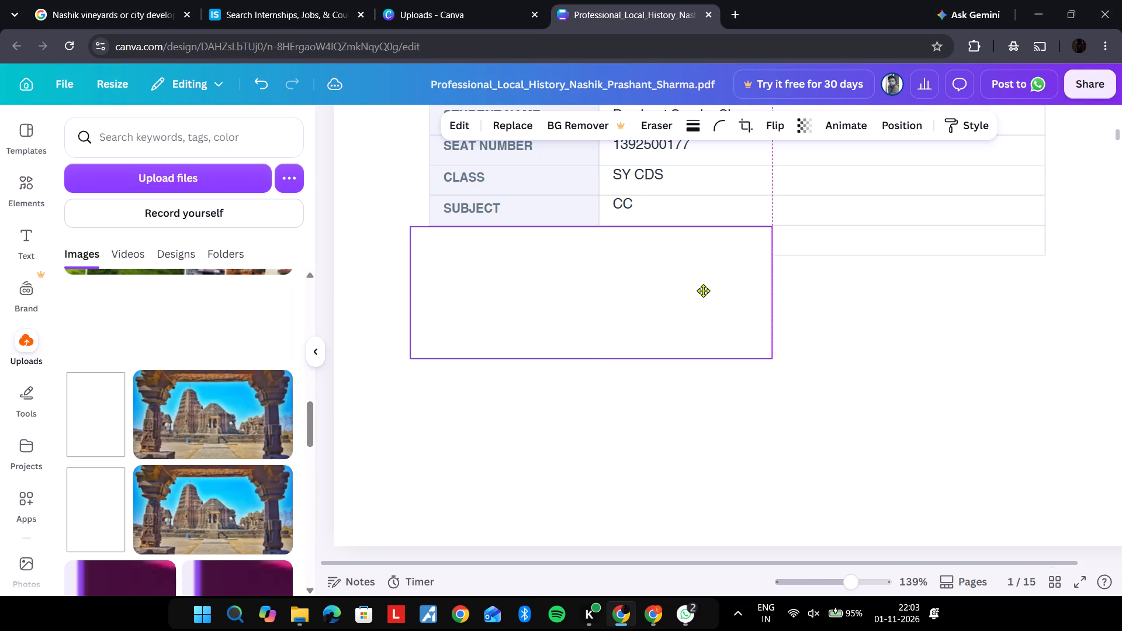
drag(770, 294, 1062, 290)
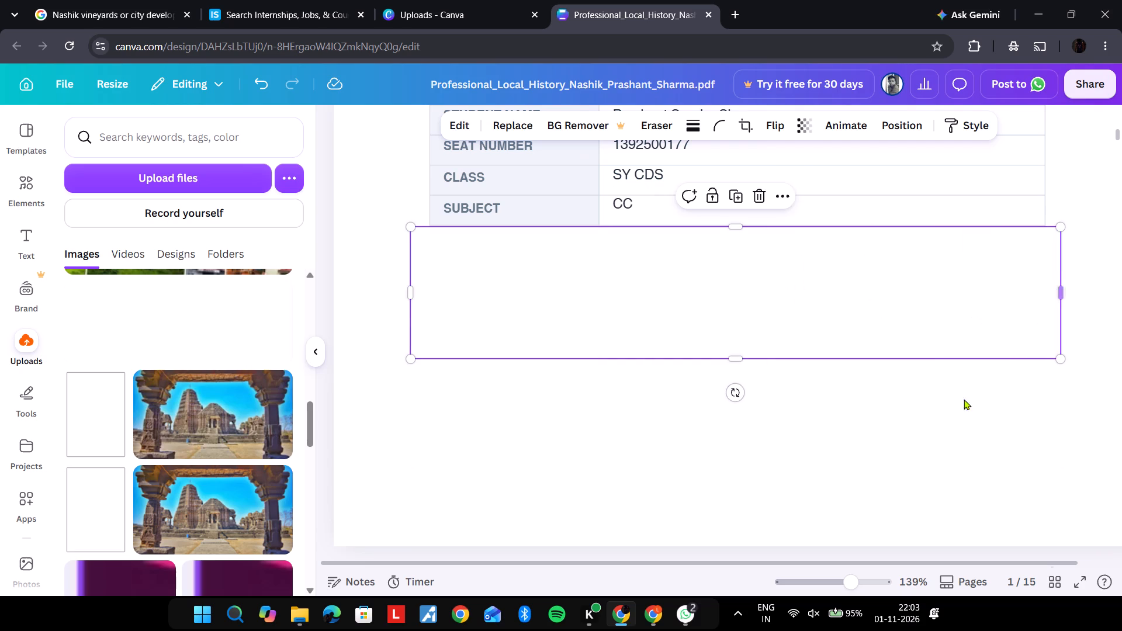
click(994, 424)
Search Google Images in a new tab for "nashik historical significance collage lanscape photo".
ctrl+scroll(994, 424, up, 1)
ctrl+scroll(994, 424, down, 5)
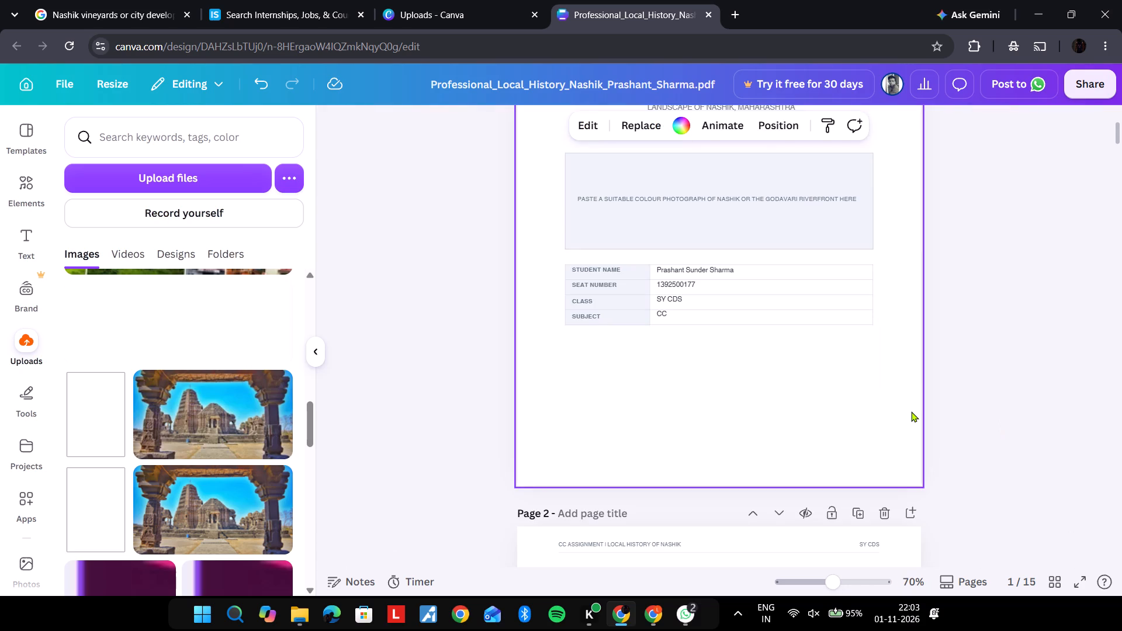
scroll(911, 411, up, 1)
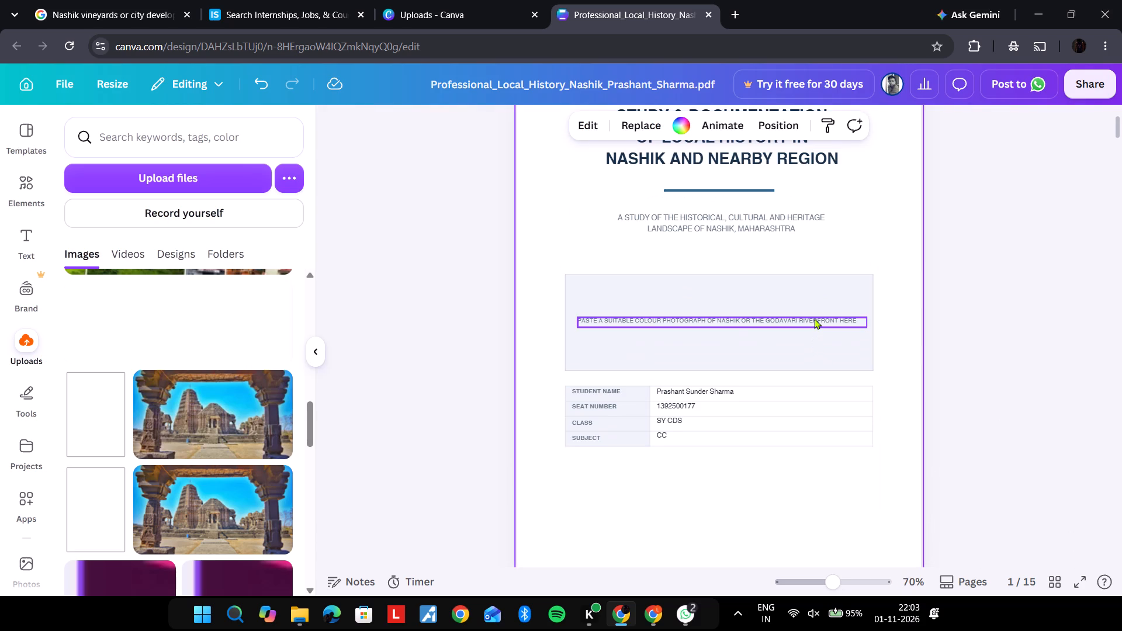
click(723, 320)
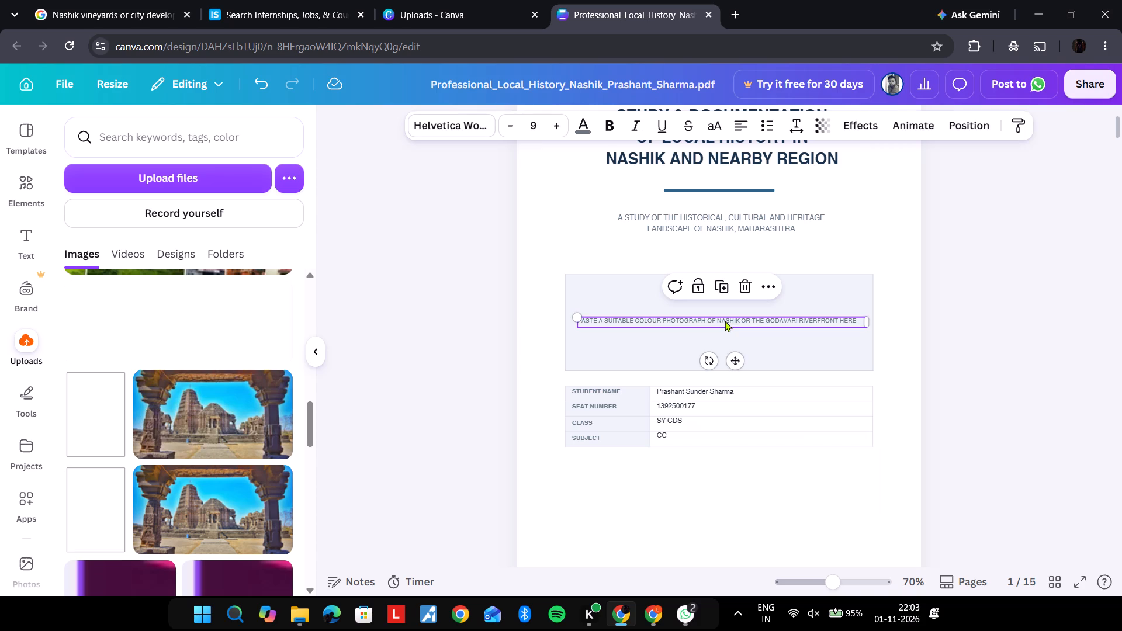
click(743, 15)
click(736, 47)
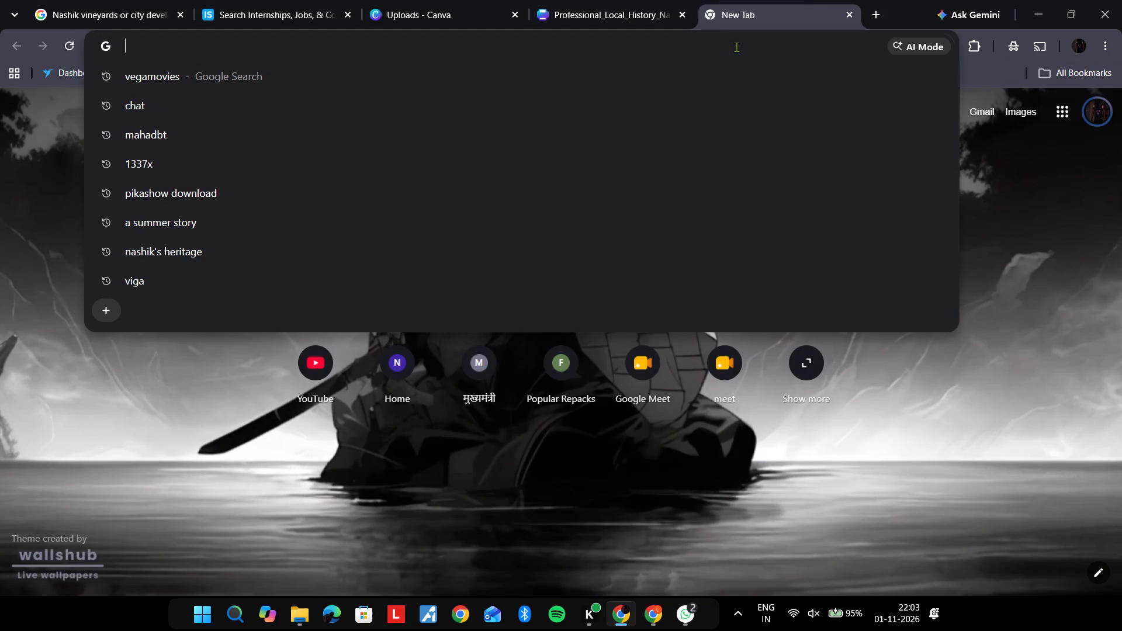
text(nashik)
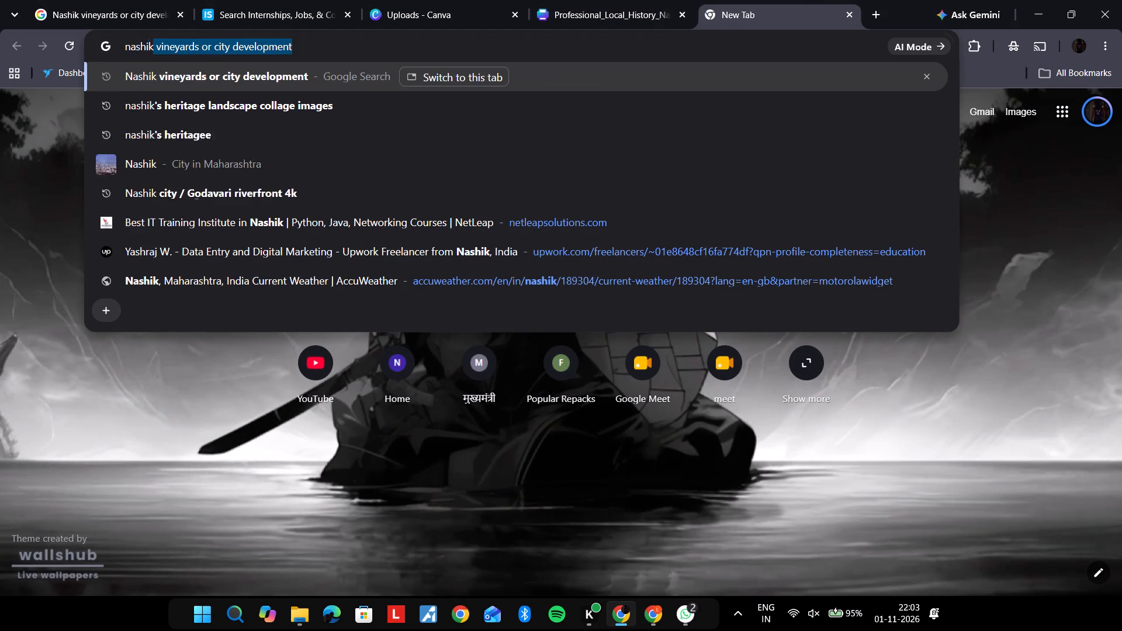
key(space)
text(historical)
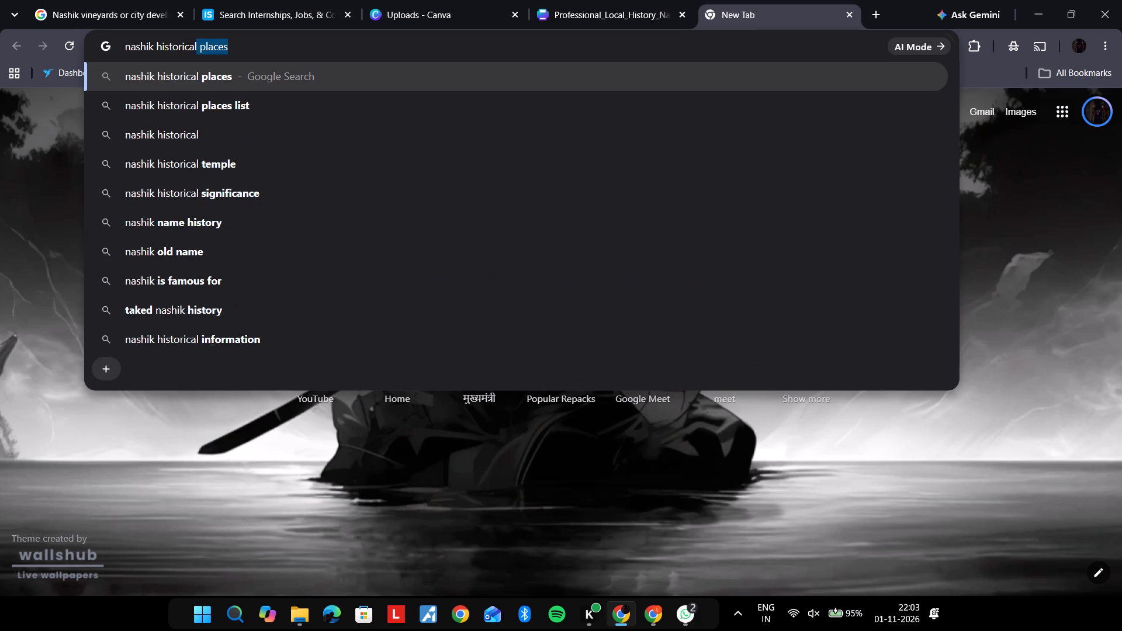
key(Down)
key(Down)
key(Down)
key(Down)
key(space)
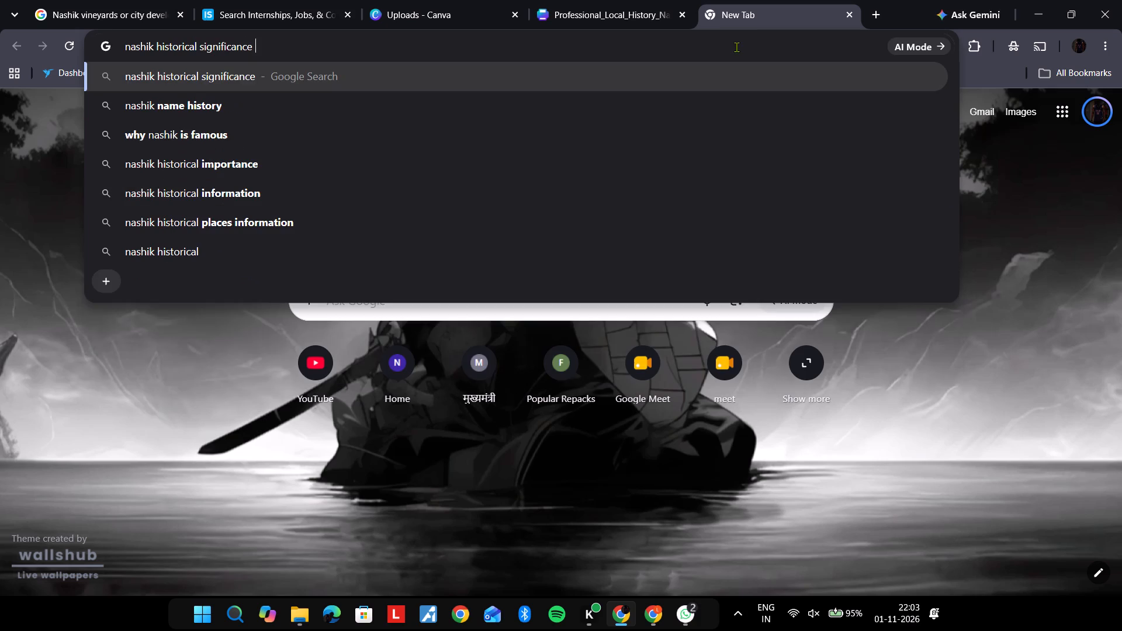
text(collage)
key(space)
text(lanscape)
key(space)
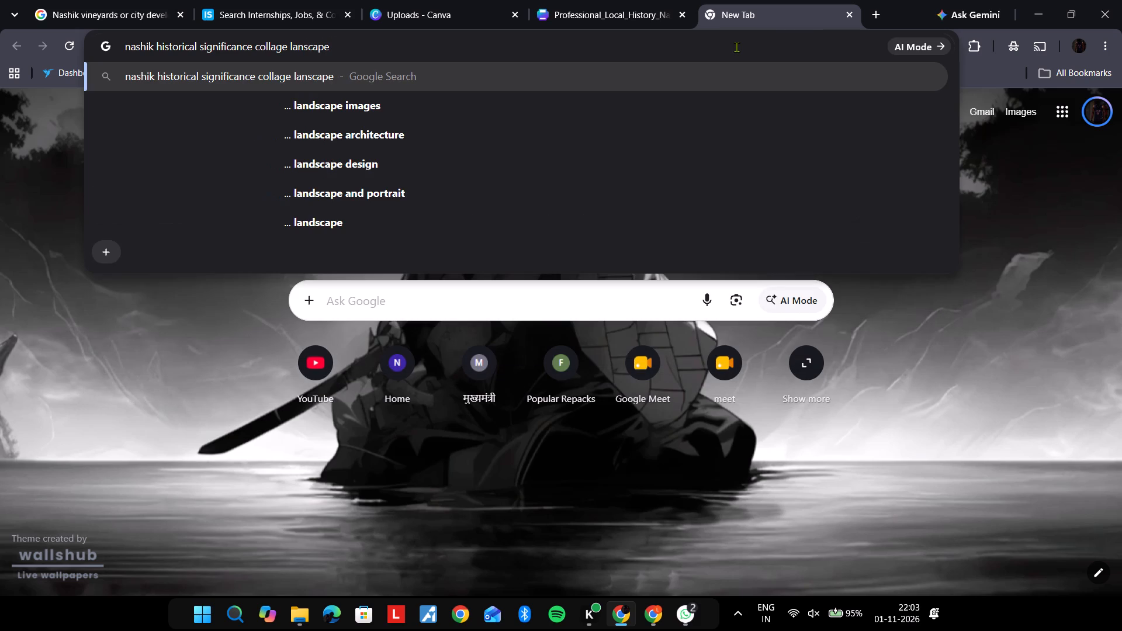
text(photo)
key(Return)
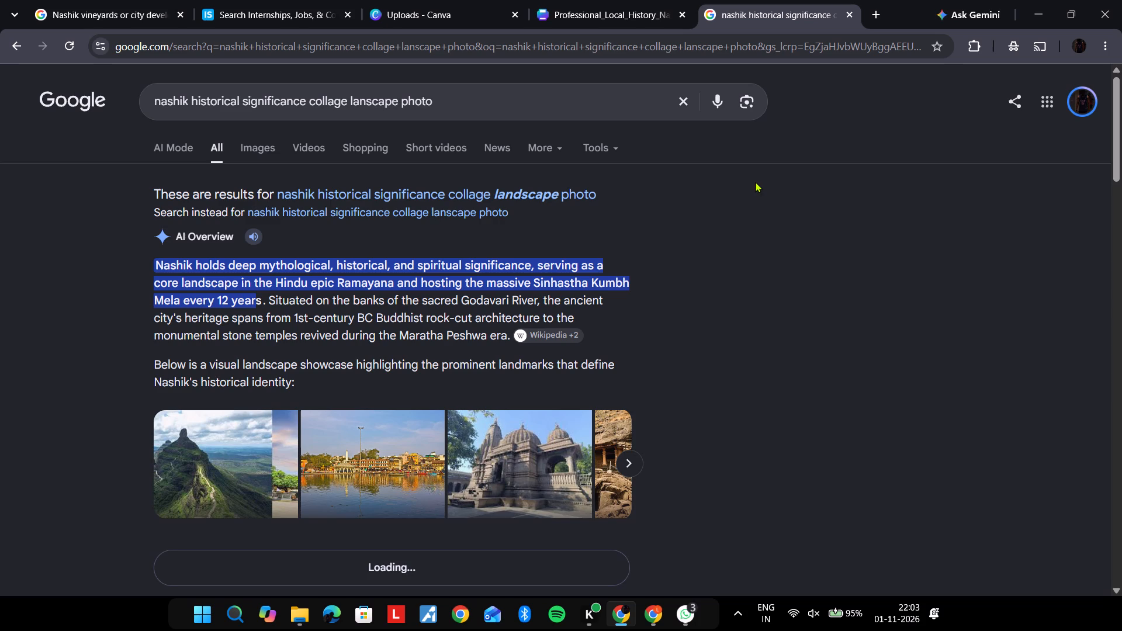
click(258, 152)
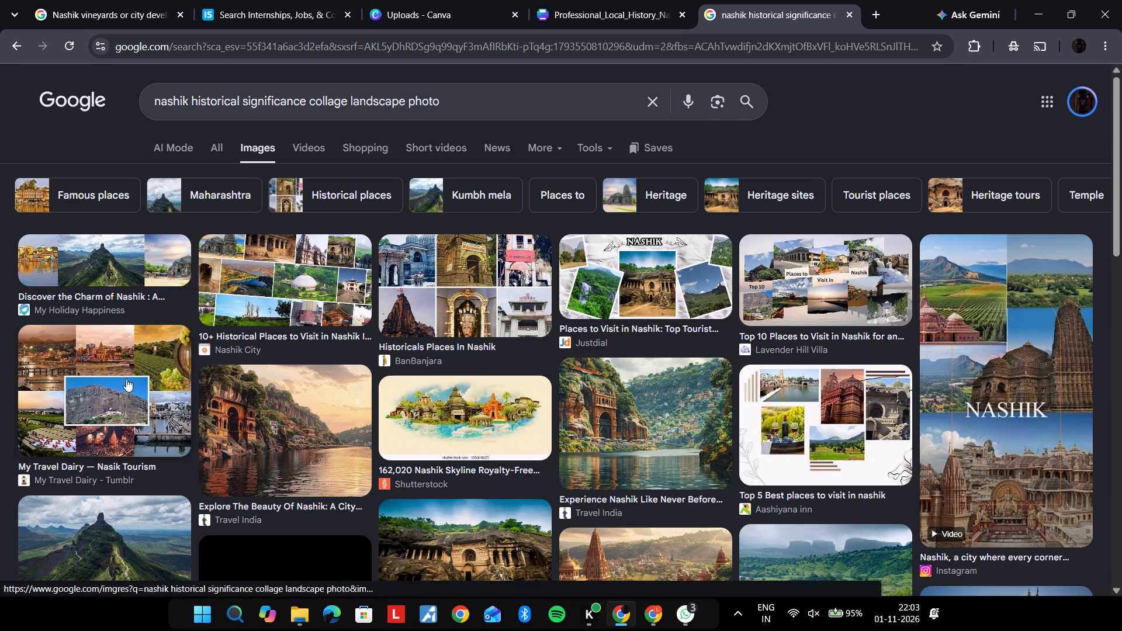
Copy the Nashik City collage image from the "What Makes Nashik Famous?" result.
scroll(126, 379, down, 2)
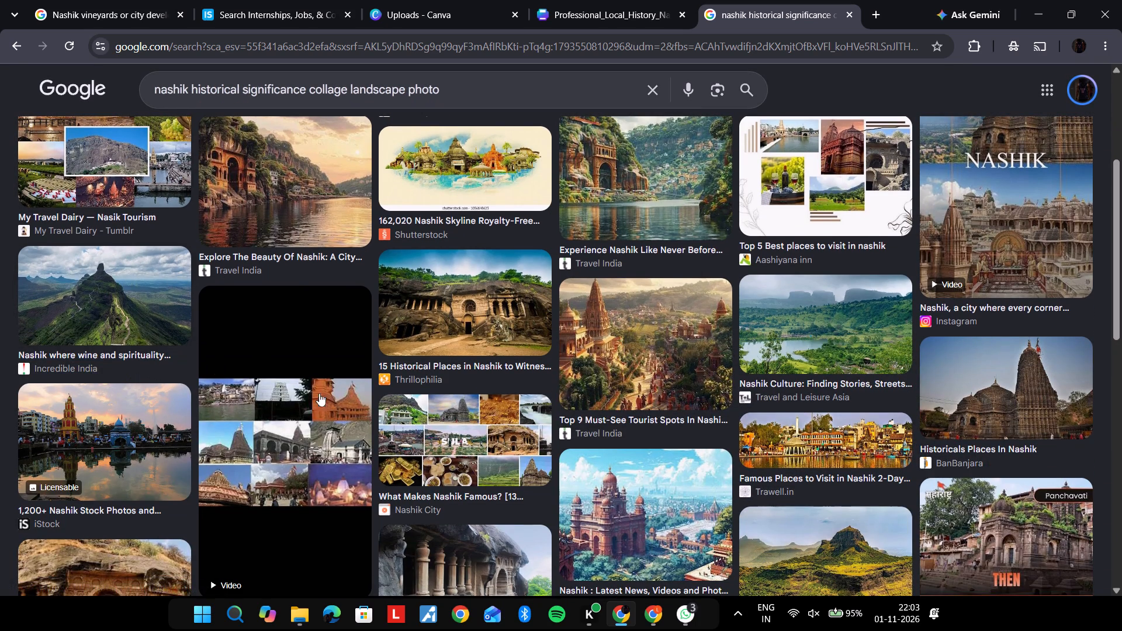
click(433, 434)
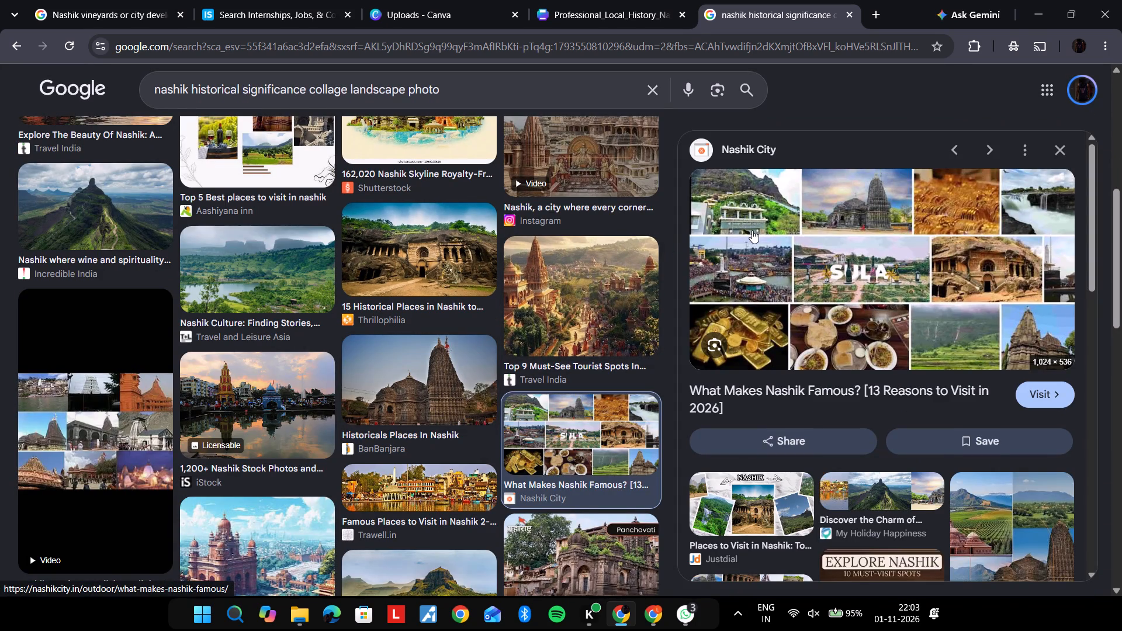
right_click(895, 240)
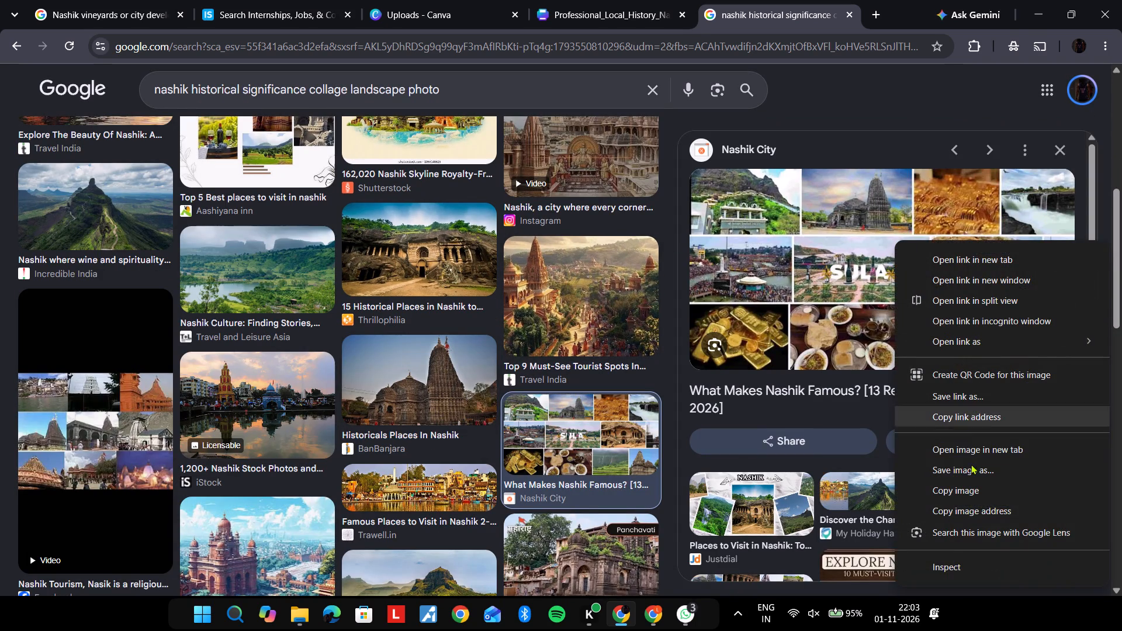
click(970, 499)
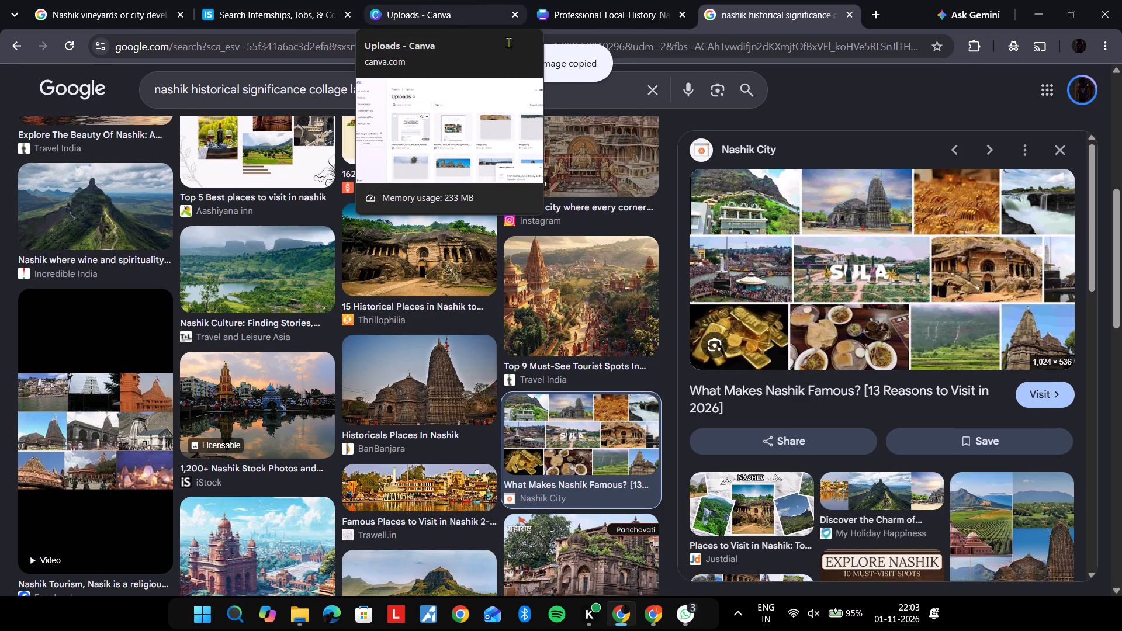
Return to the Canva design and delete the cover's photo placeholder box and its "PASTE A SUITABLE COLOUR PHOTOGRAPH" text.
click(629, 0)
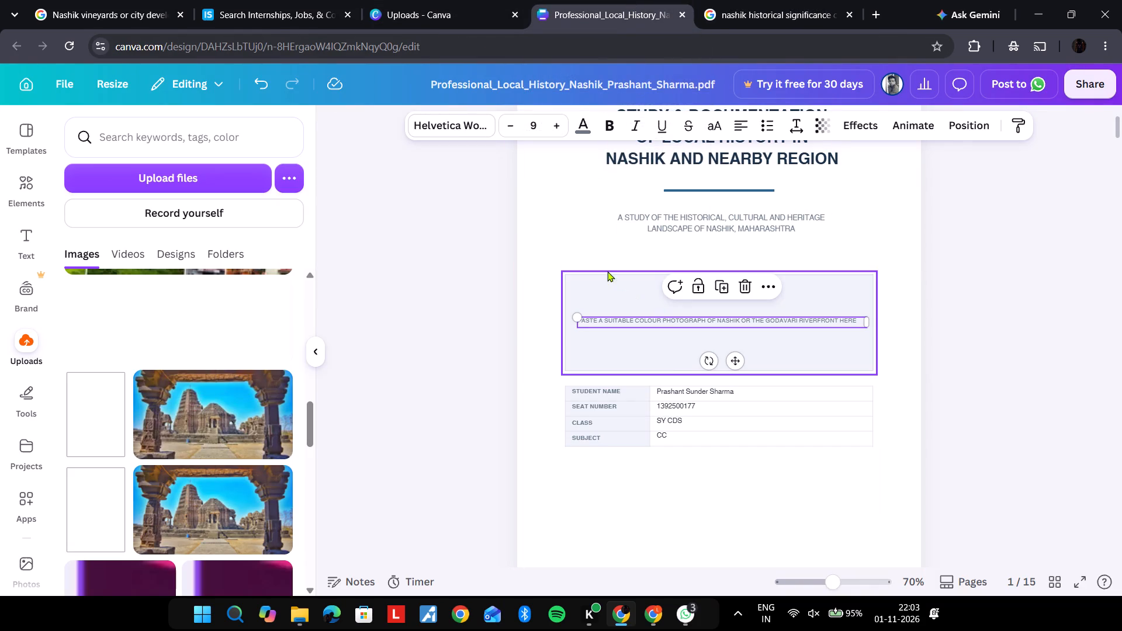
click(590, 285)
key(BackSpace)
click(624, 325)
key(BackSpace)
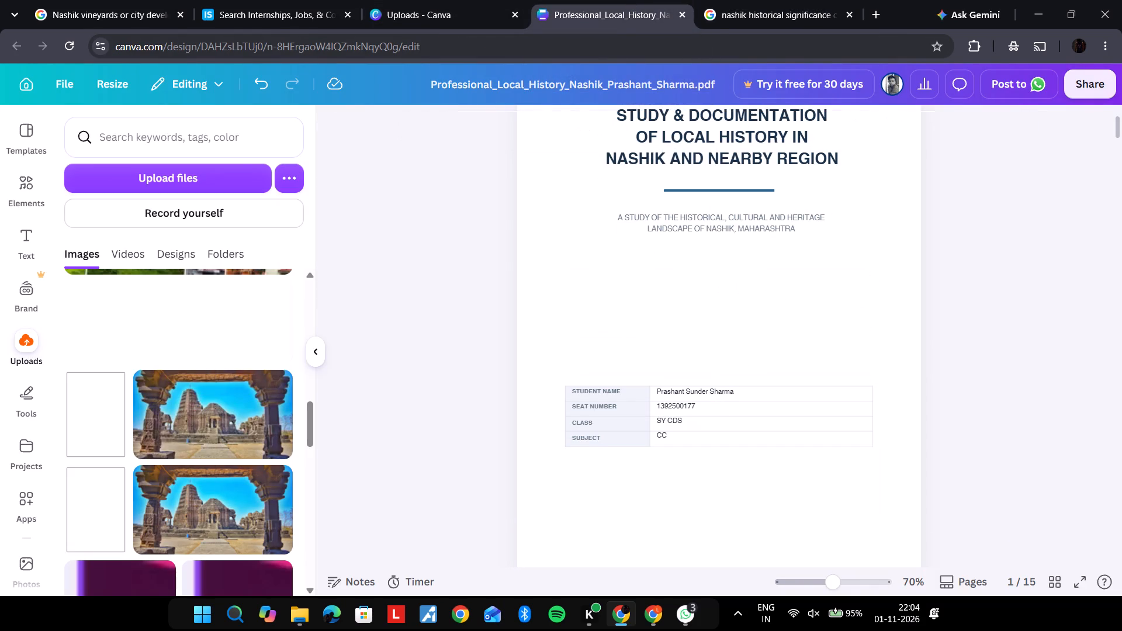
Paste the copied Nashik collage onto the cover and place it between the subtitle and the student details table.
key(ctrl+v)
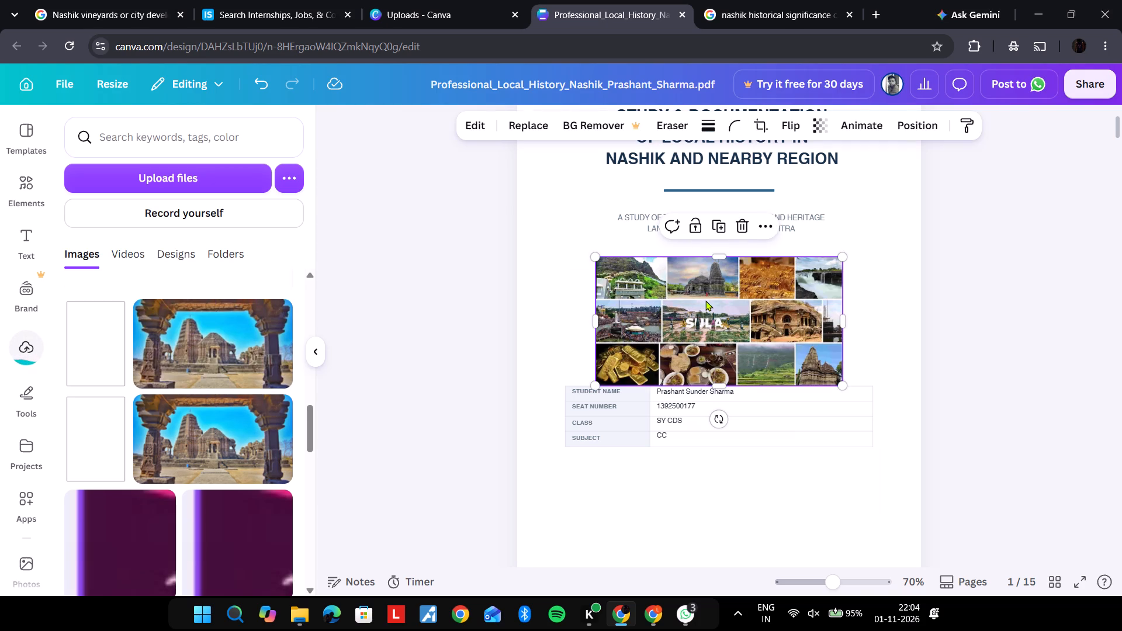
drag(705, 300, 699, 289)
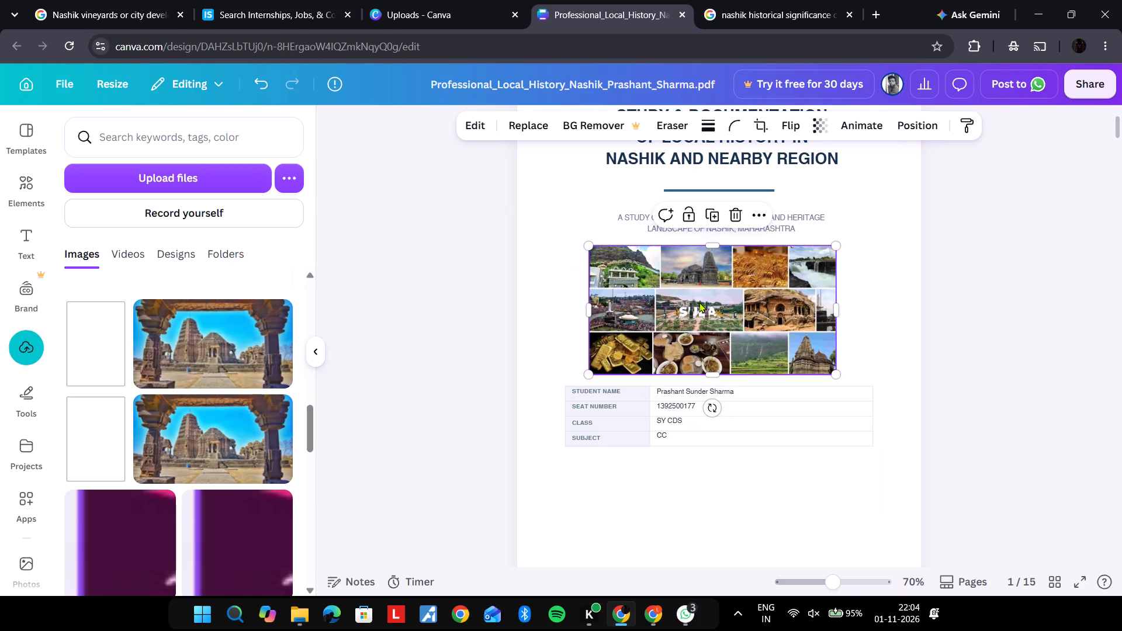
Move the student details table, together with its text and the white cover image, slightly down from the collage.
drag(551, 379, 759, 544)
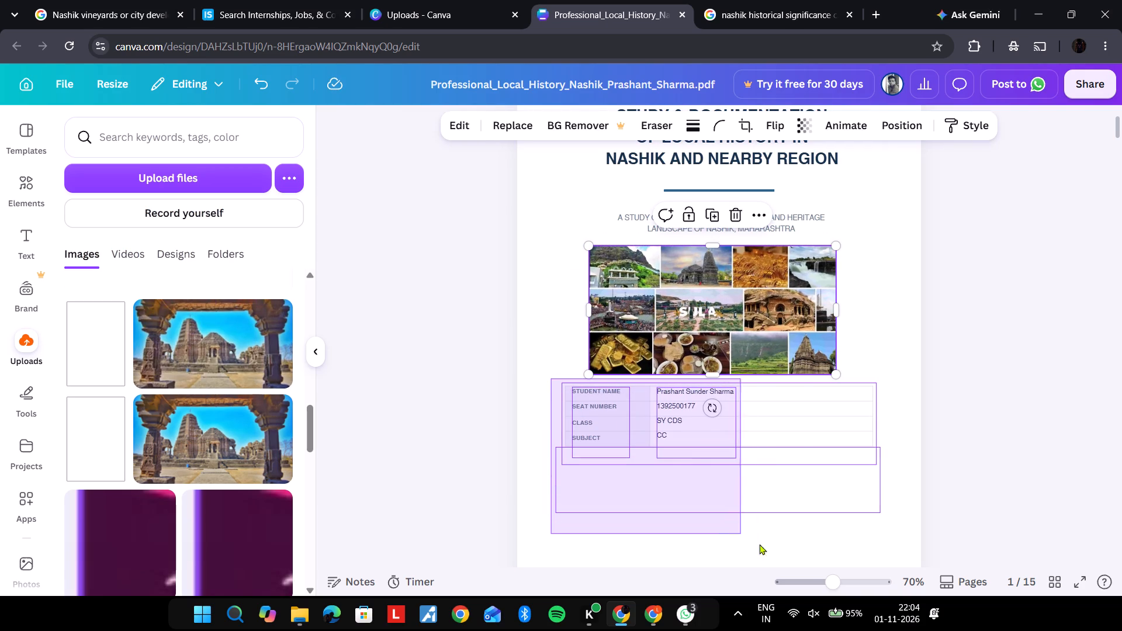
drag(759, 544, 896, 560)
drag(815, 408, 813, 418)
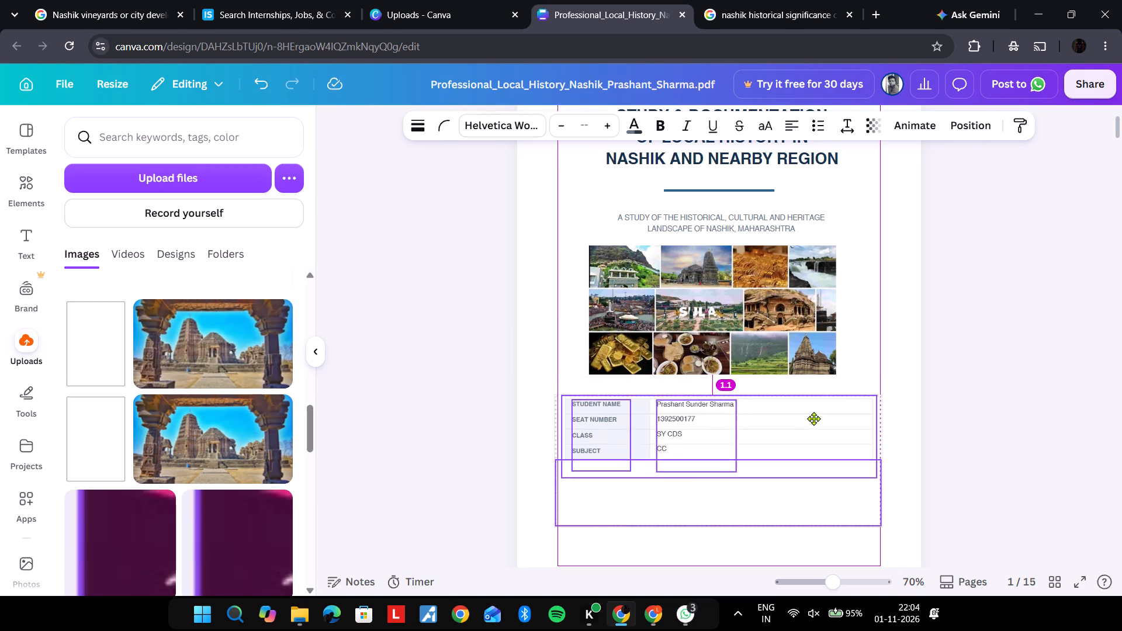
drag(813, 418, 815, 431)
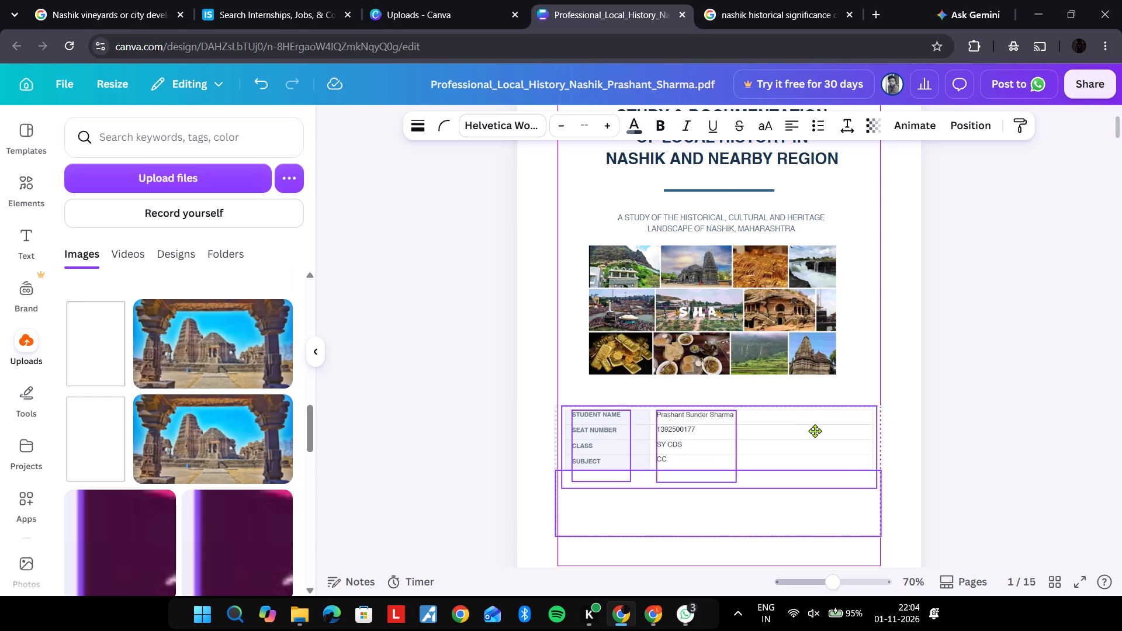
drag(815, 431, 812, 425)
click(1005, 380)
Shift the Nashik collage slightly right so it is centred horizontally on the cover page.
click(747, 251)
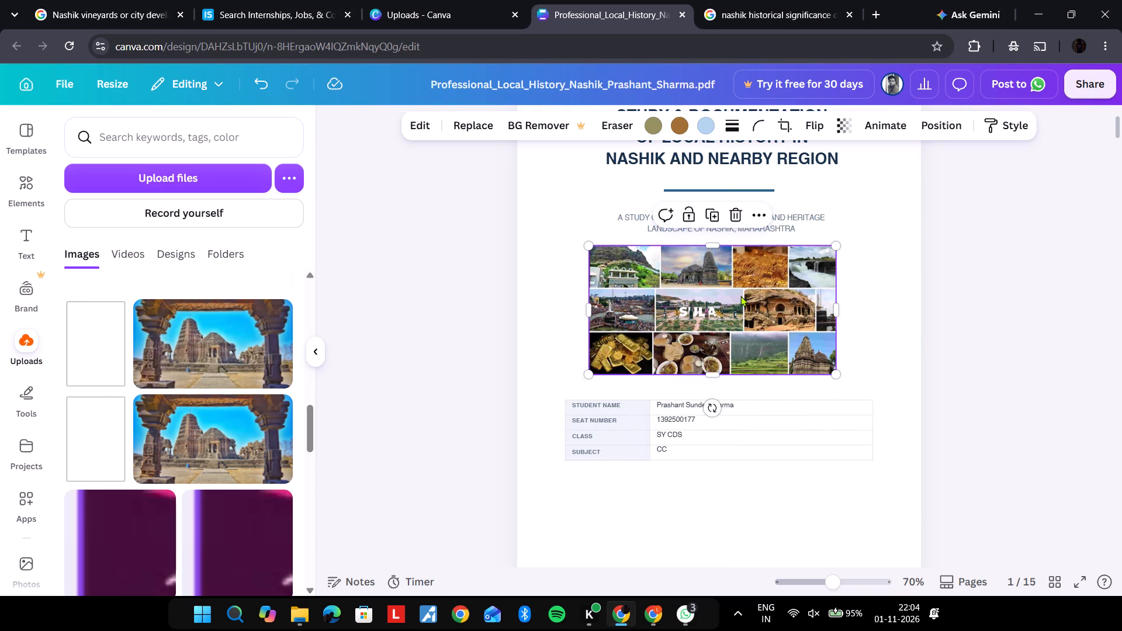
drag(740, 296, 747, 296)
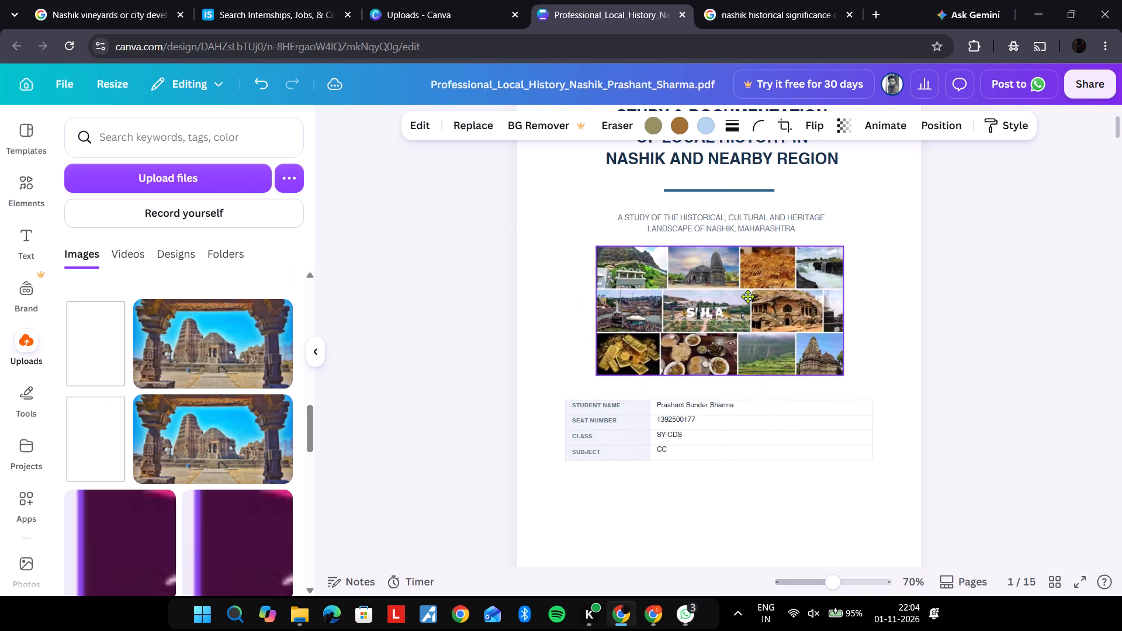
Try the Outline, Curved and Backdrop shadows on the cover's Nashik collage and settle on the Page lift shadow.
drag(747, 296, 746, 296)
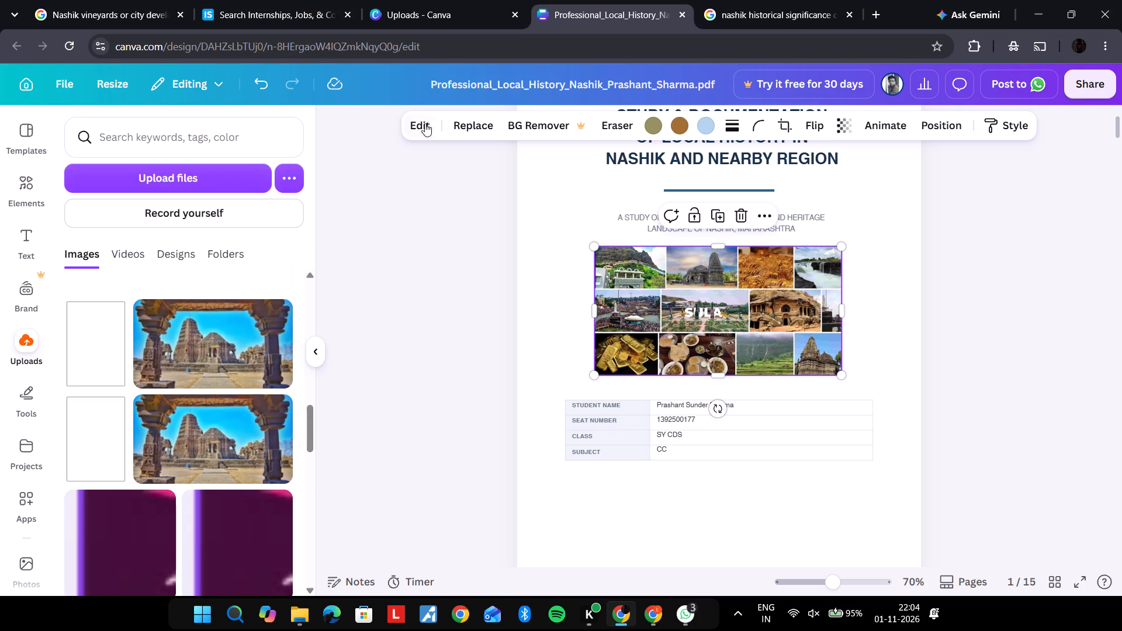
click(418, 128)
scroll(144, 438, down, 4)
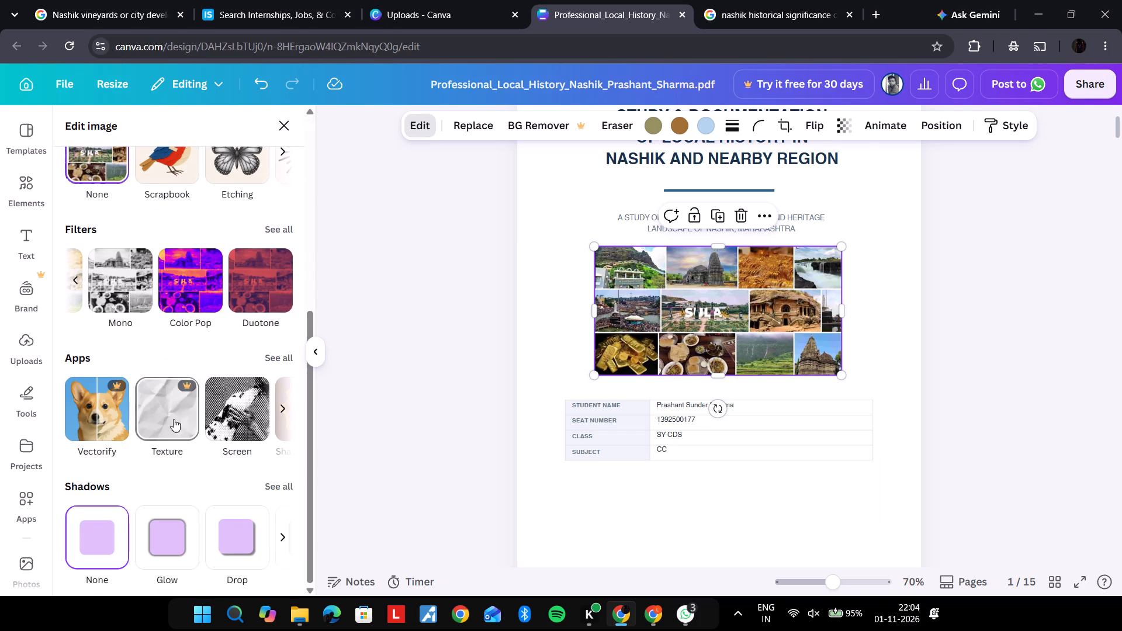
scroll(185, 432, down, 2)
click(283, 536)
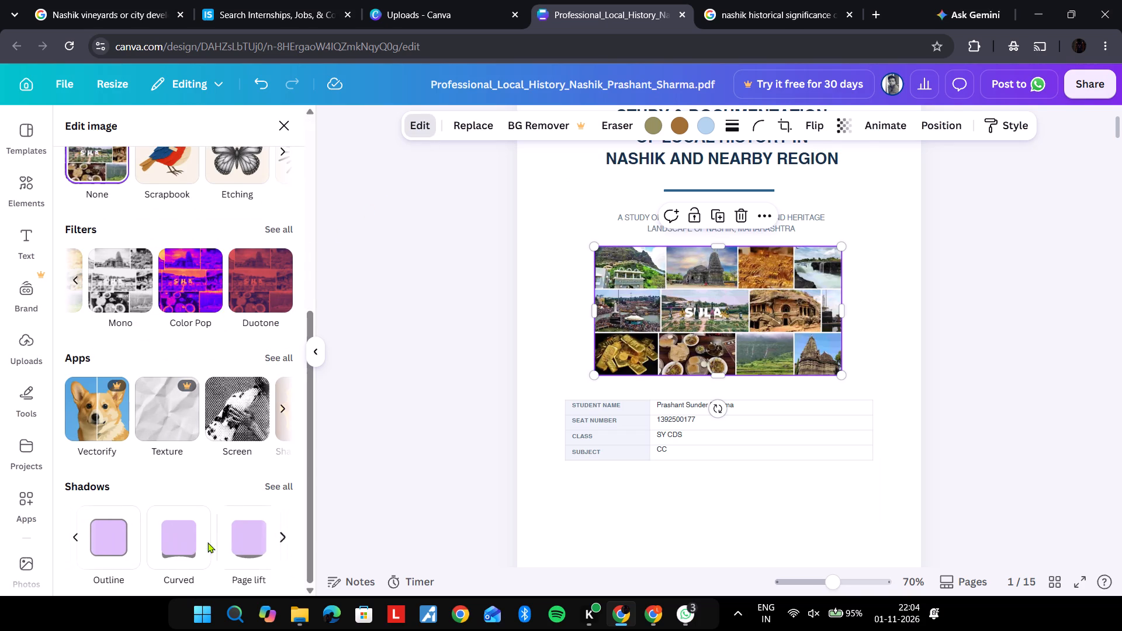
click(104, 533)
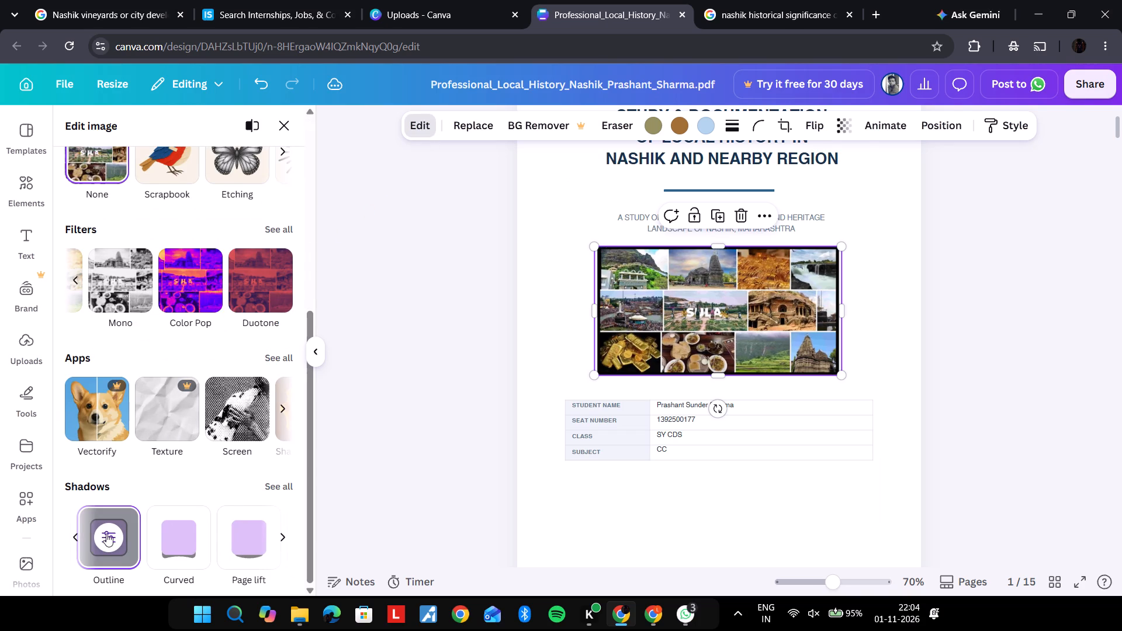
click(189, 543)
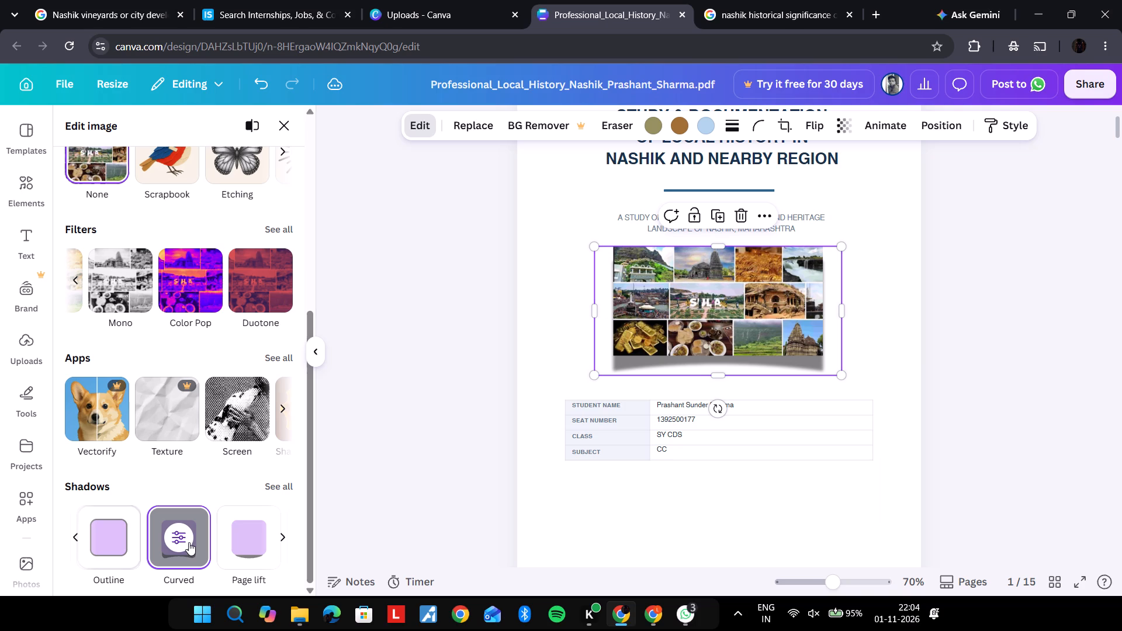
click(237, 543)
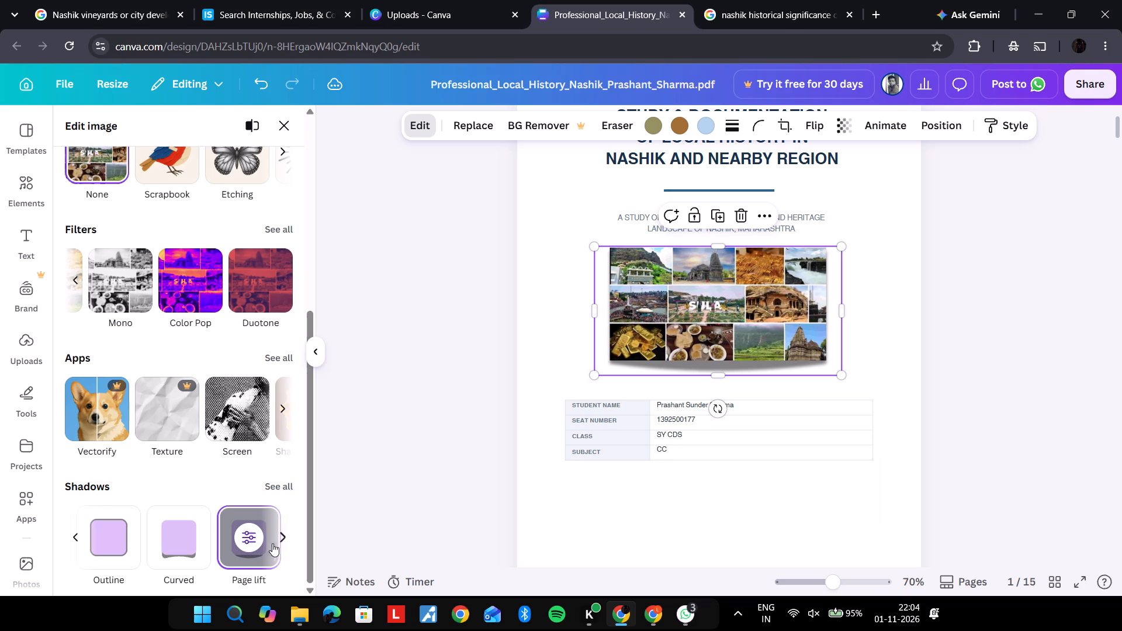
click(288, 539)
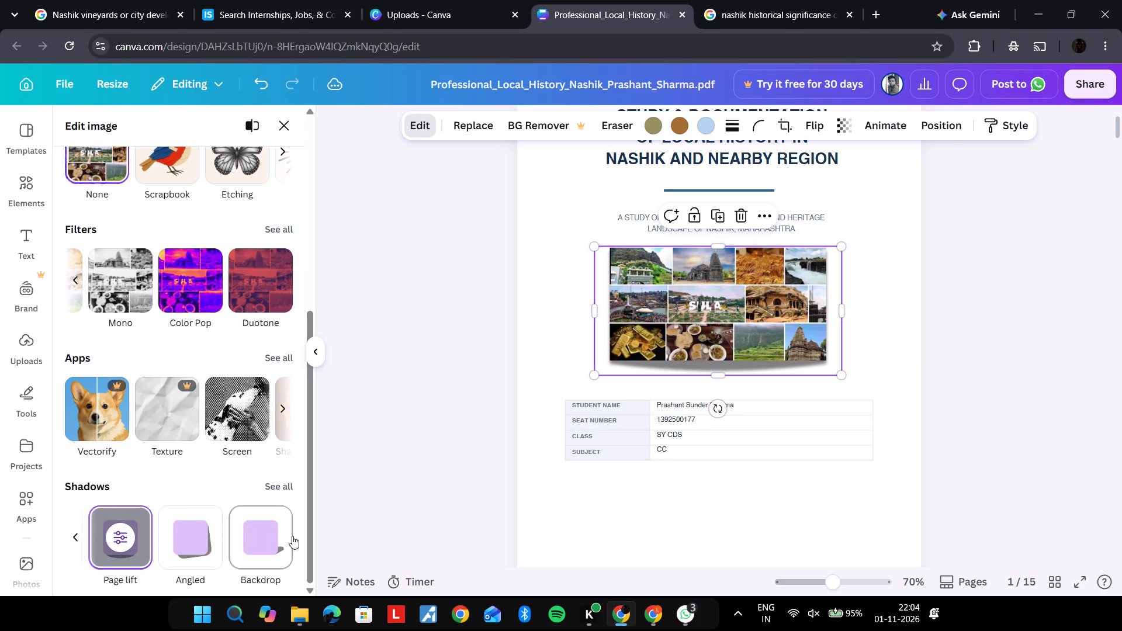
click(258, 542)
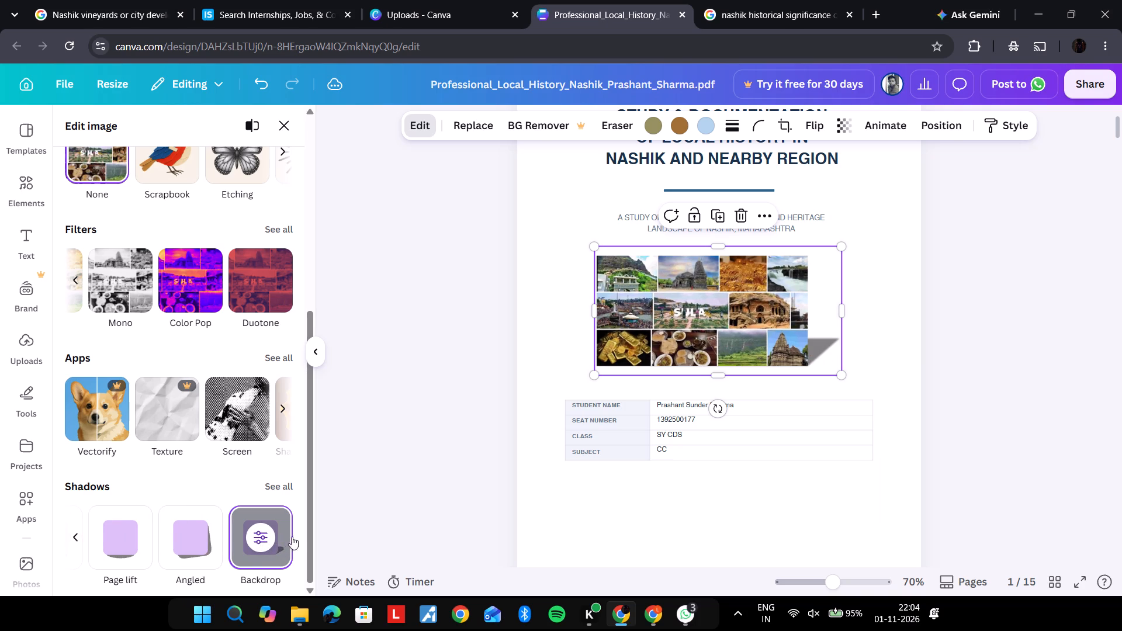
click(123, 548)
click(428, 417)
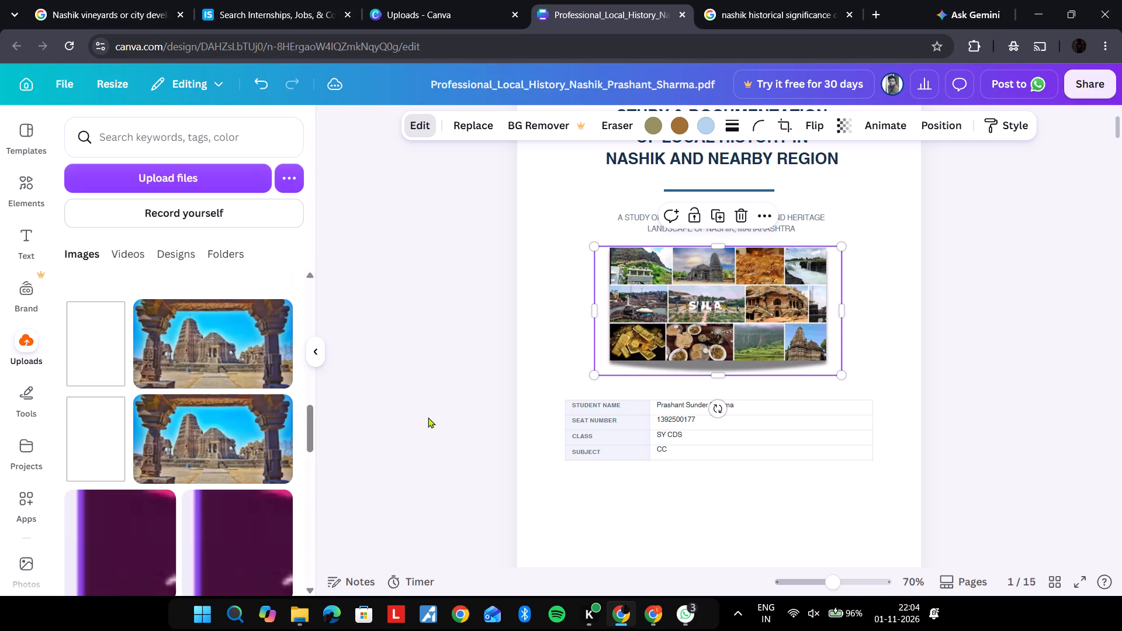
click(782, 536)
Enlarge the Nashik collage on the cover and re-centre it horizontally just below the subtitle.
ctrl+scroll(771, 442, down, 2)
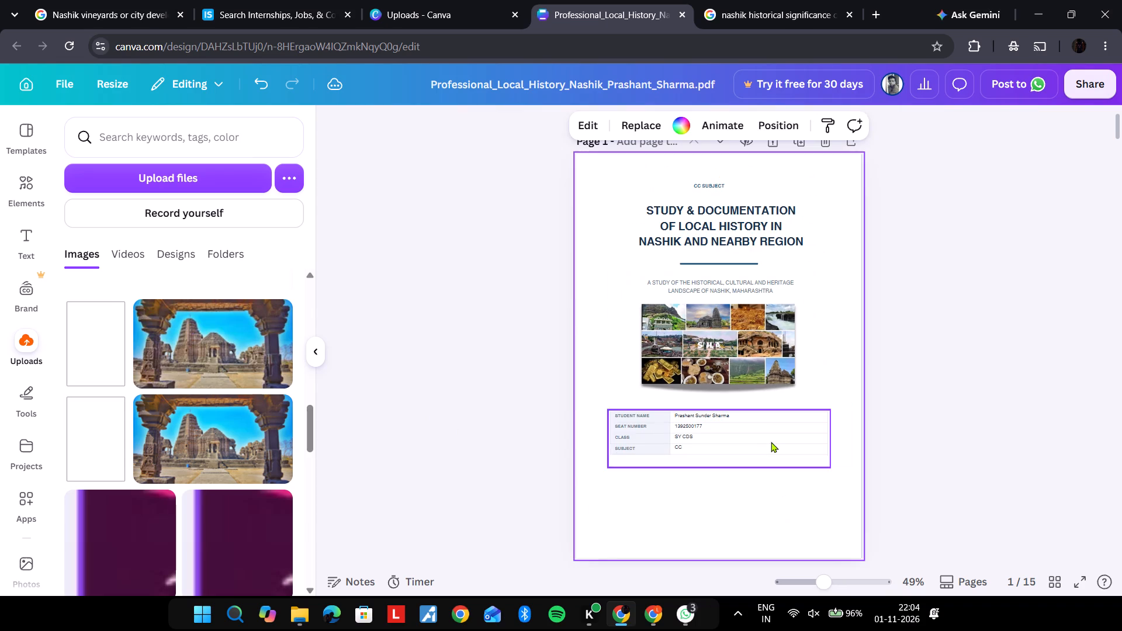
click(749, 369)
drag(804, 396, 812, 414)
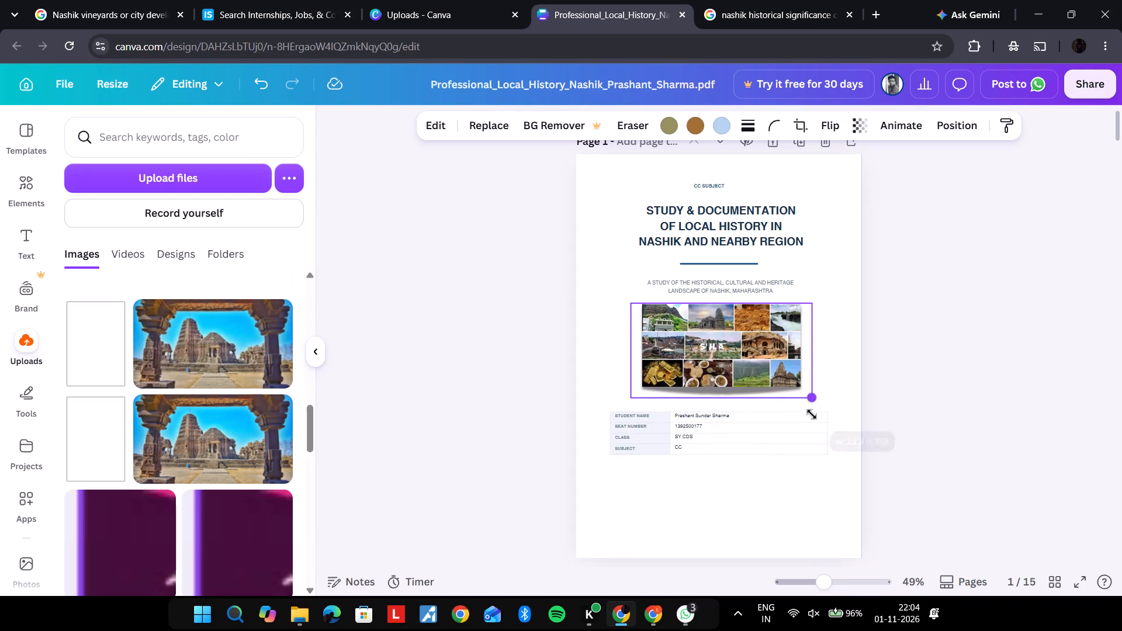
drag(812, 414, 819, 426)
drag(776, 391, 761, 382)
click(750, 380)
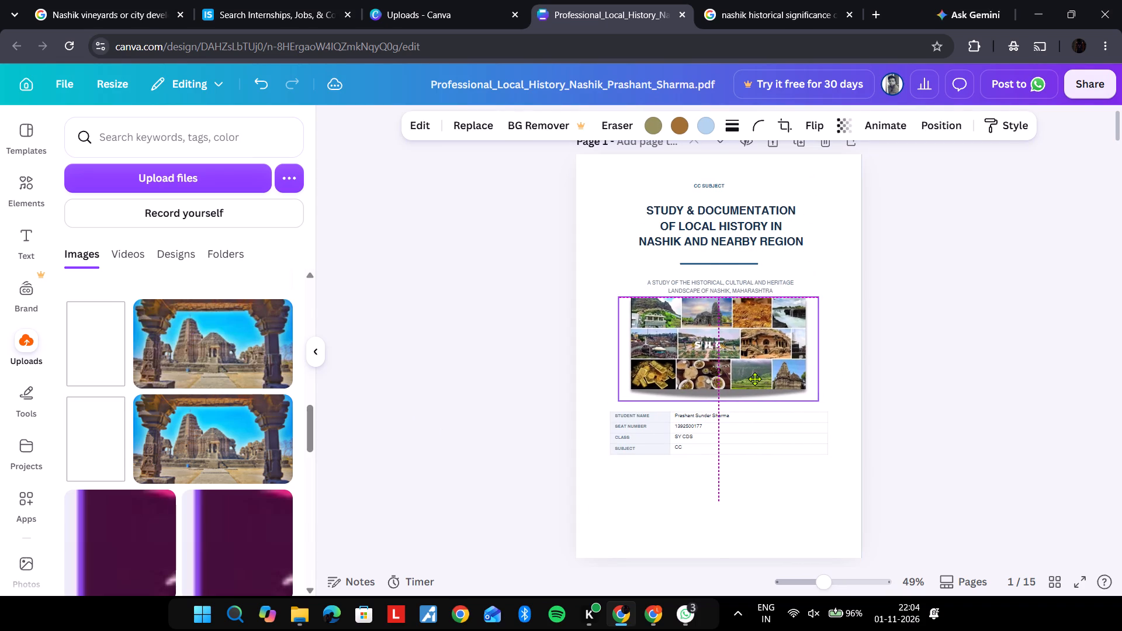
click(757, 513)
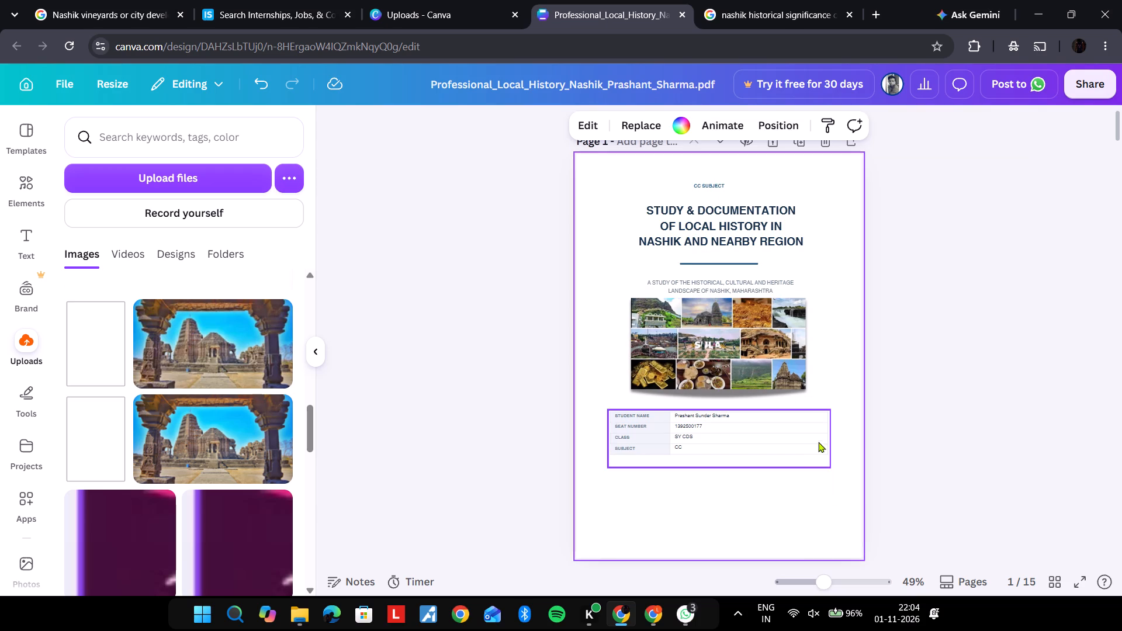
Move the student details table, with its text and the white cover image, slightly down to leave more space below the collage.
drag(606, 392, 659, 450)
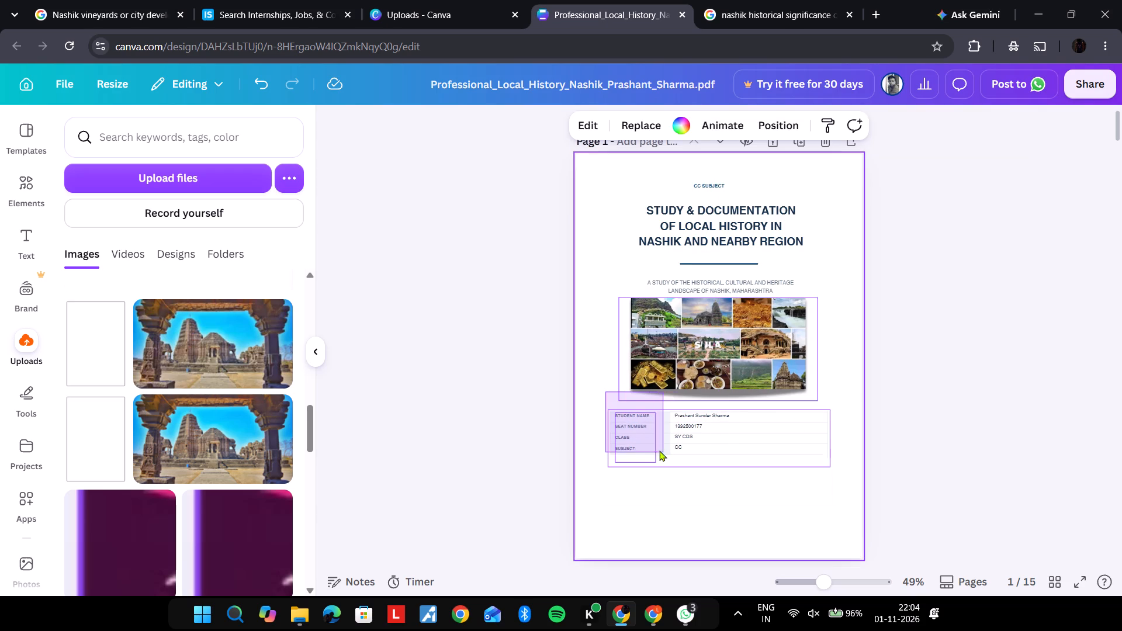
drag(659, 450, 605, 408)
drag(597, 417, 777, 491)
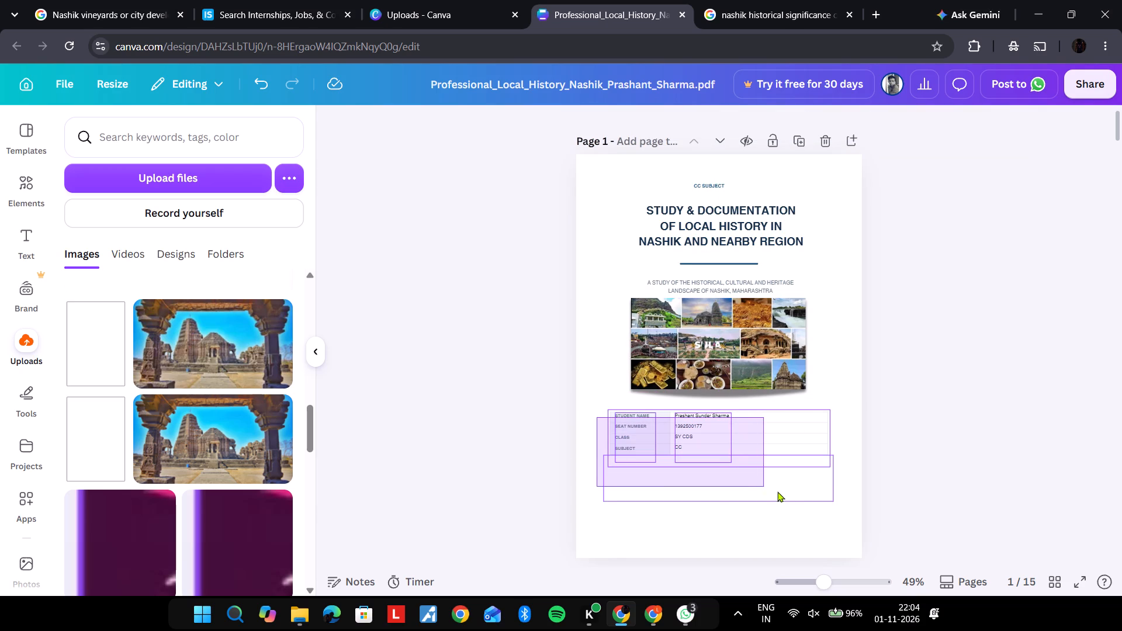
drag(777, 491, 789, 495)
drag(774, 426, 777, 441)
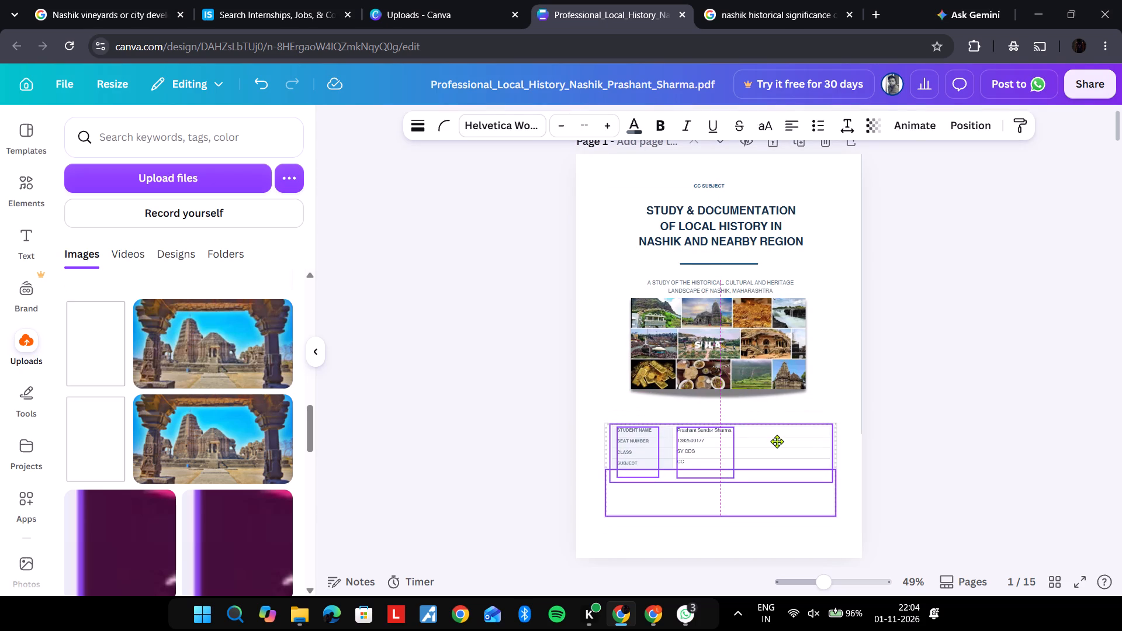
drag(777, 441, 774, 440)
click(999, 430)
Reposition the white cover image so it hides the SUBMISSION DATE row directly below the SUBJECT row.
click(797, 502)
drag(784, 506, 782, 514)
ctrl+scroll(782, 514, up, 5)
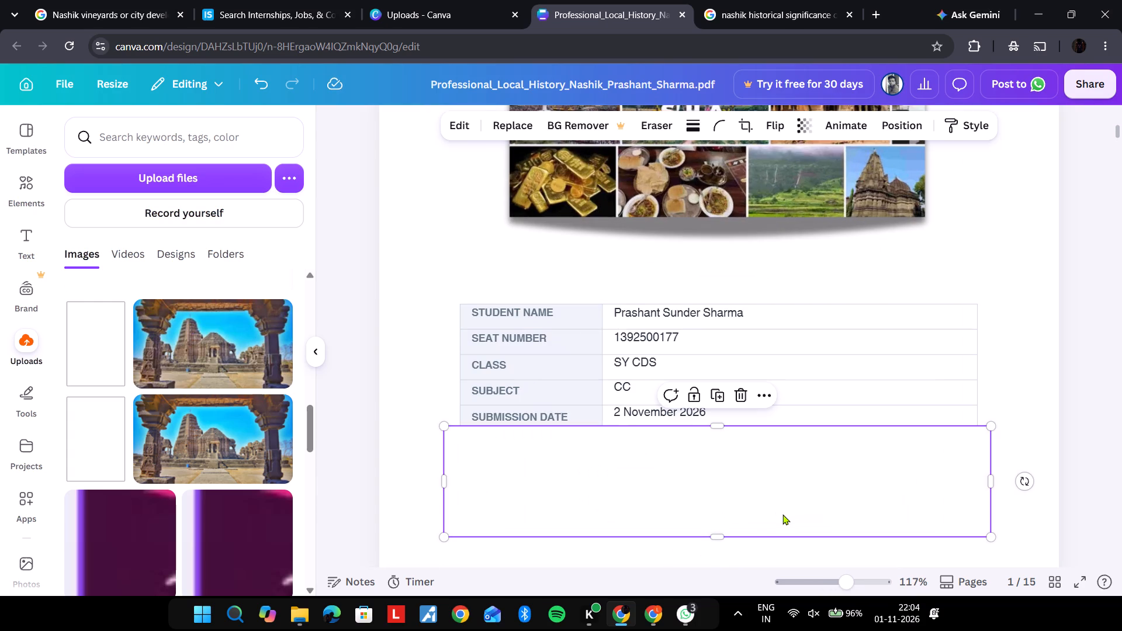
drag(771, 503, 776, 481)
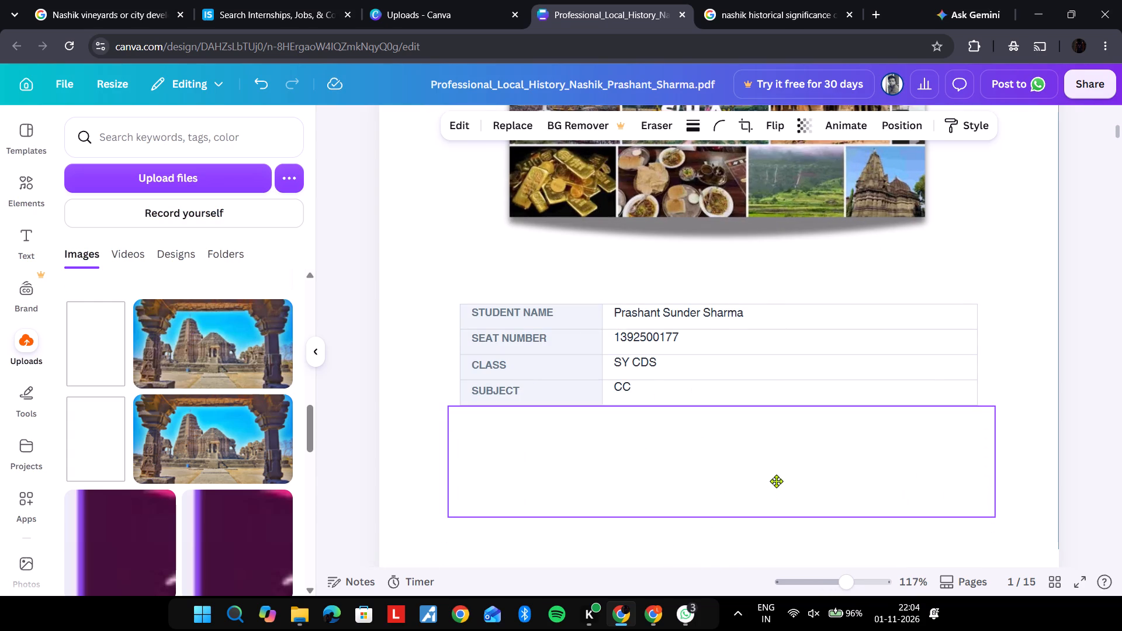
drag(776, 481, 776, 484)
click(1019, 368)
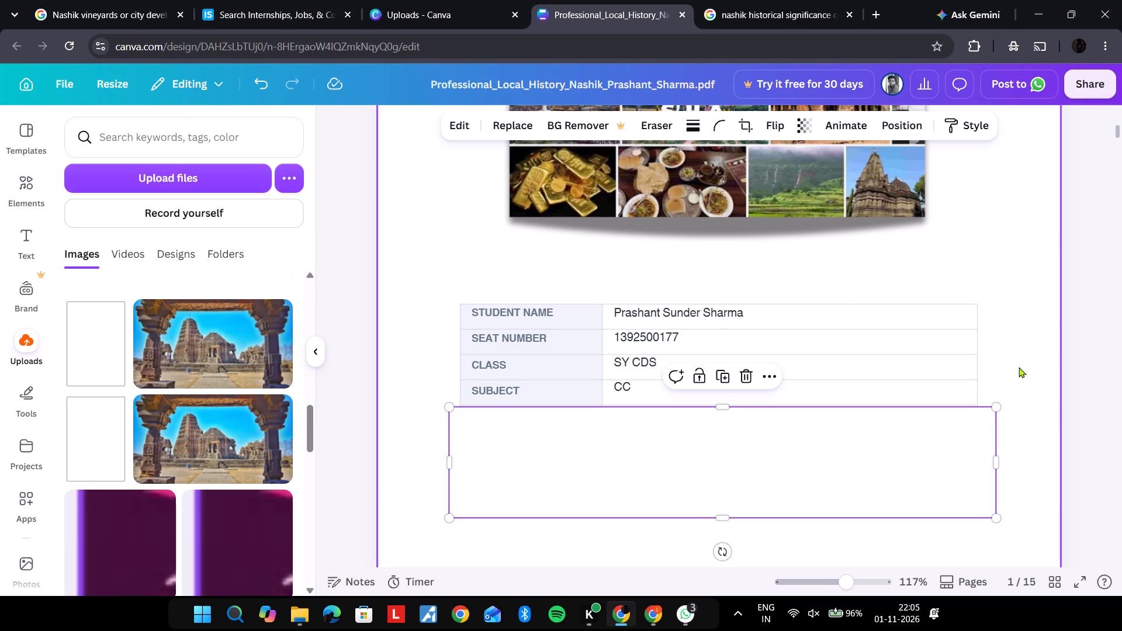
Review the overall layout of the cover page and the top of the Acknowledgement and Declaration page.
ctrl+scroll(906, 341, down, 3)
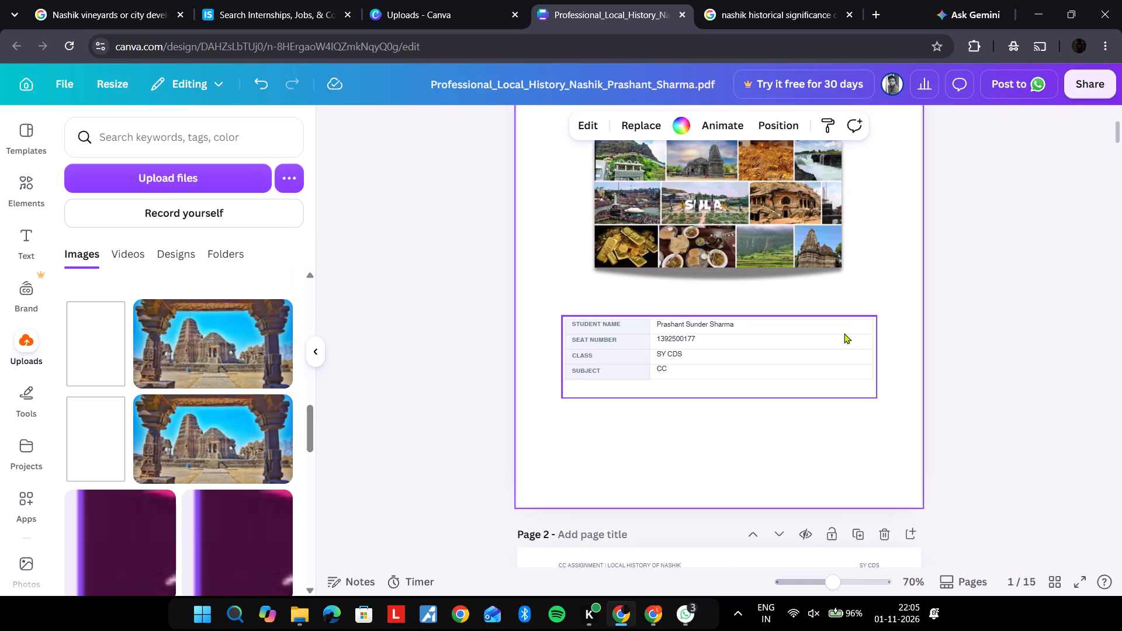
scroll(844, 333, up, 2)
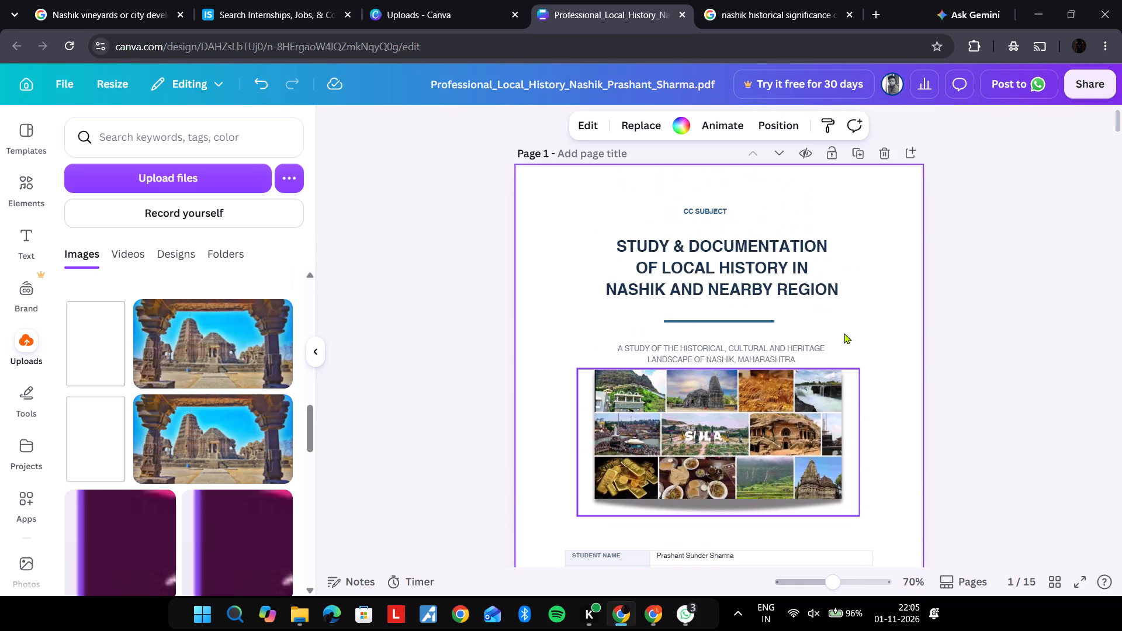
scroll(844, 333, down, 2)
scroll(844, 333, up, 2)
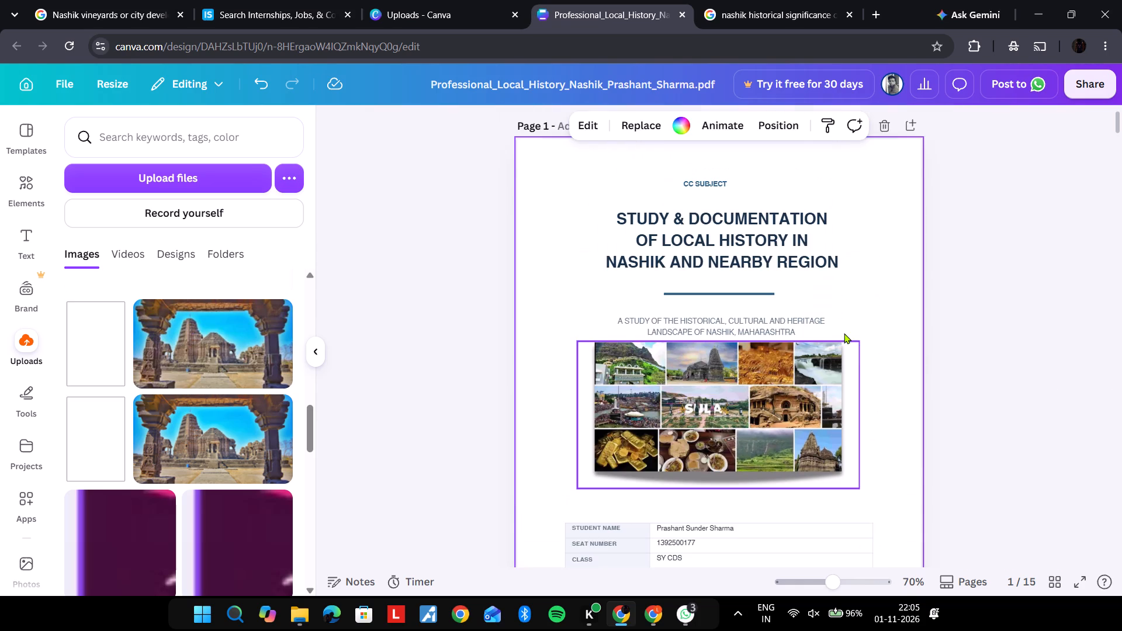
scroll(844, 333, down, 4)
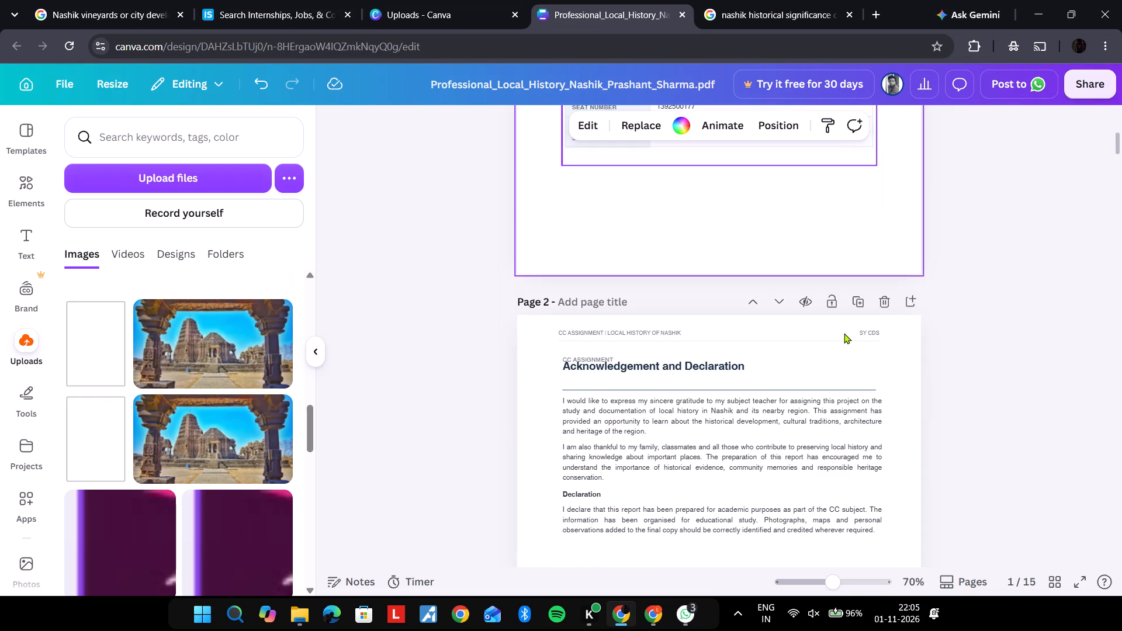
scroll(844, 333, down, 1)
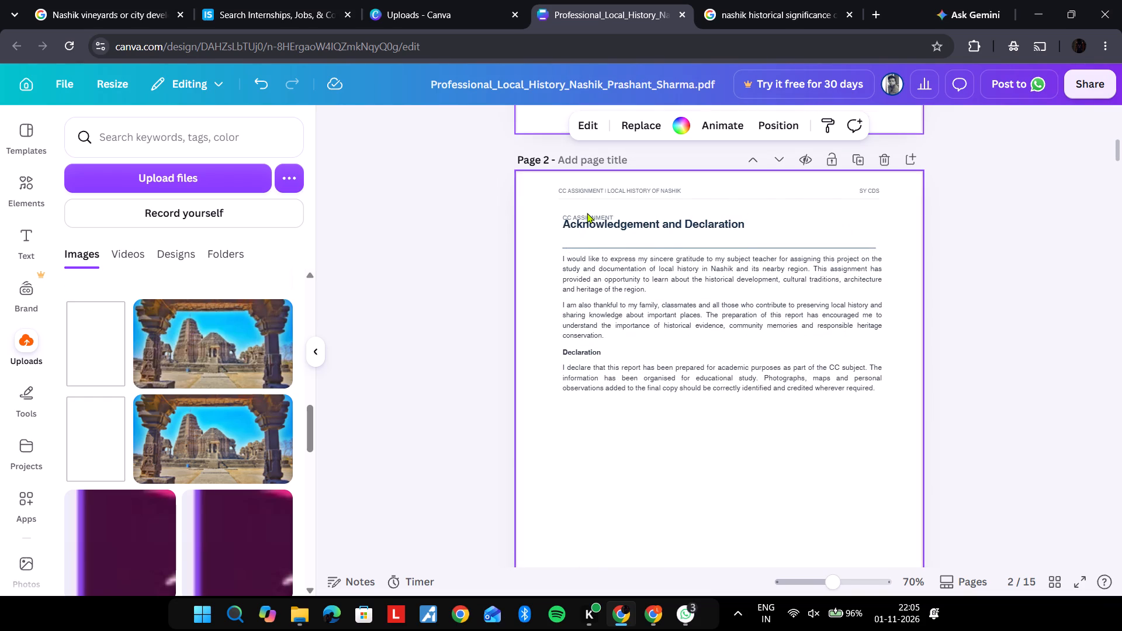
Delete the overlapping "CC ASSIGNMENT" line above the "Acknowledgement and Declaration" heading on page 2.
click(588, 215)
click(588, 217)
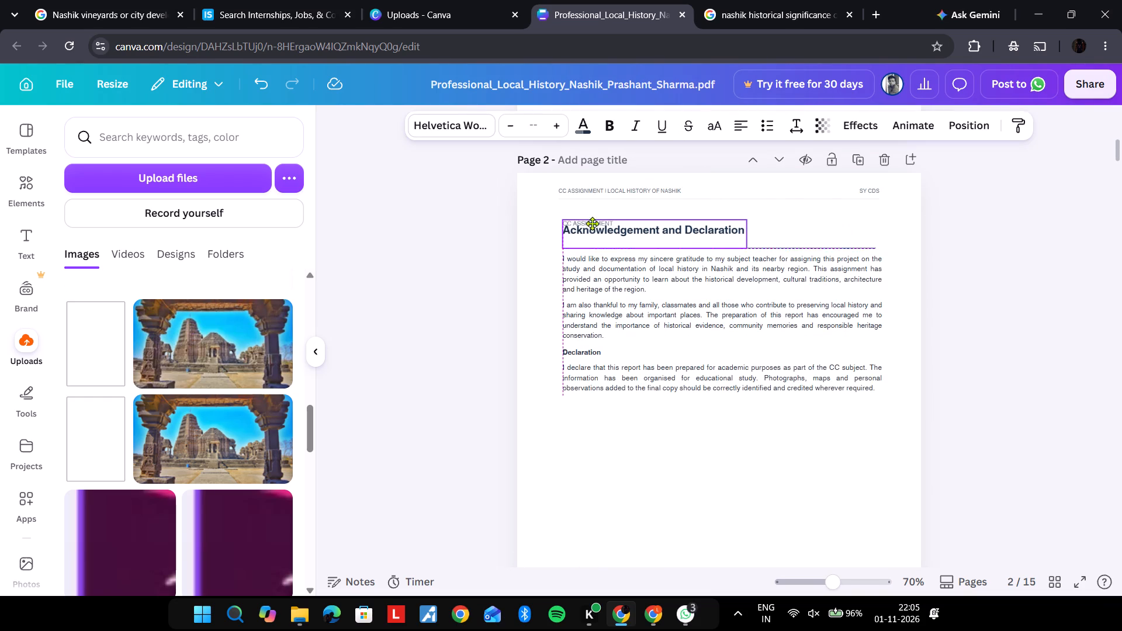
double_click(615, 219)
click(613, 220)
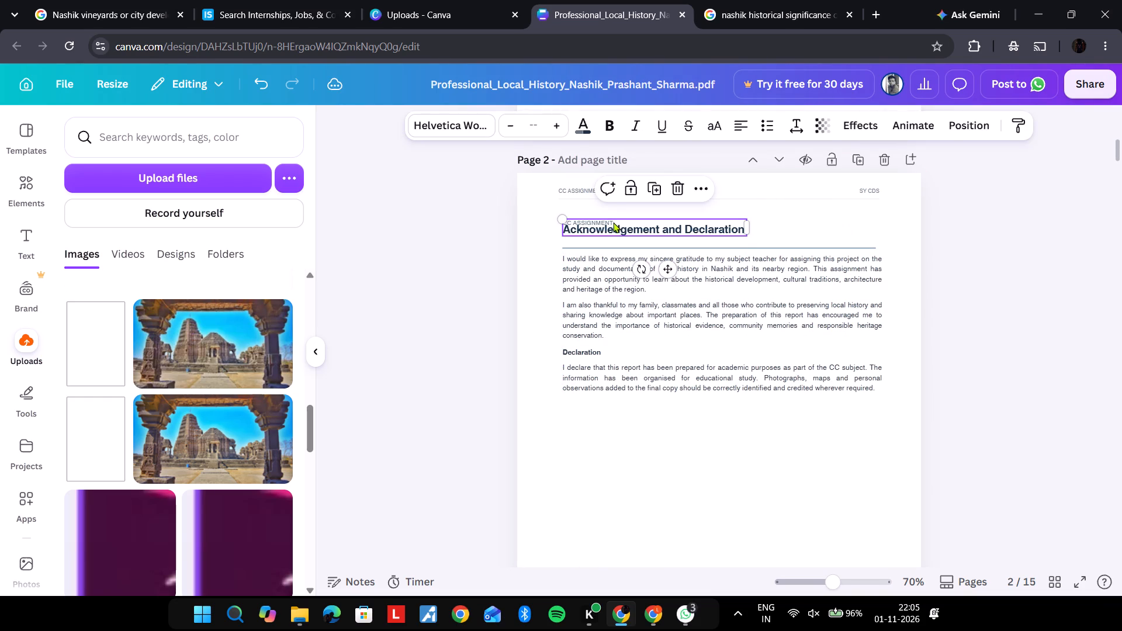
click(613, 223)
click(613, 222)
click(613, 222)
ctrl+scroll(614, 222, up, 6)
click(532, 227)
click(488, 227)
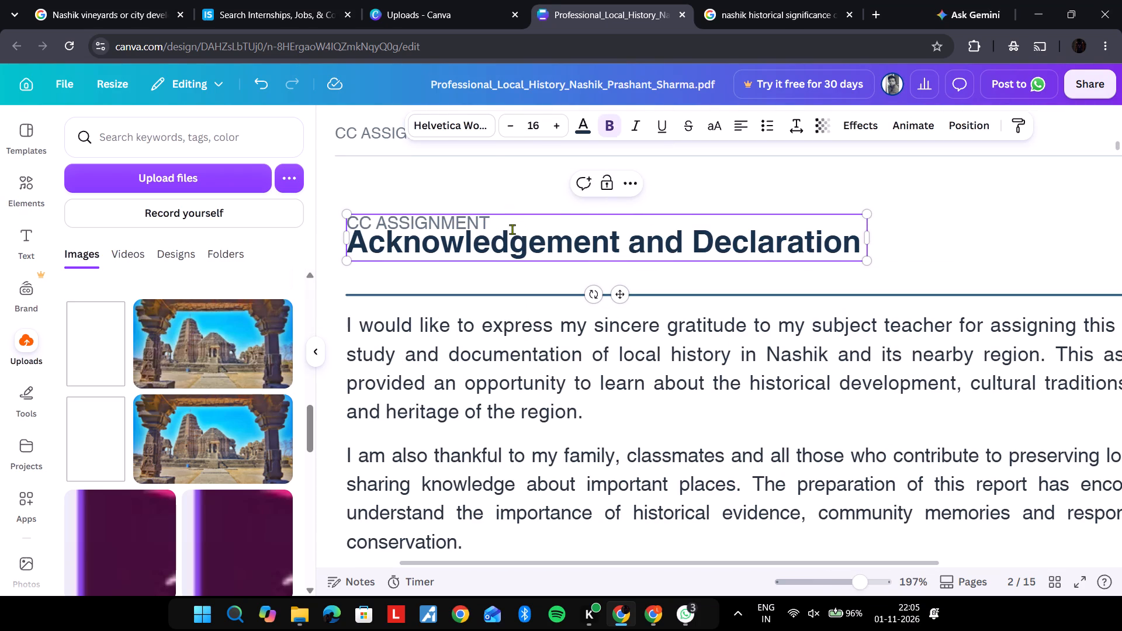
click(503, 224)
click(493, 221)
click(489, 221)
click(489, 218)
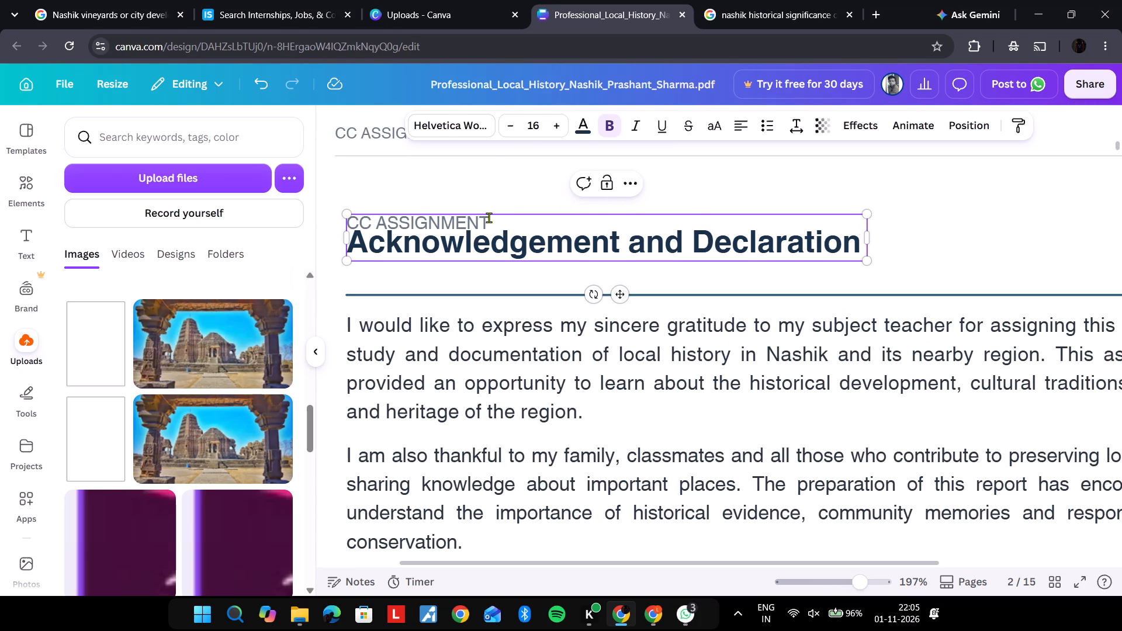
click(486, 219)
click(358, 240)
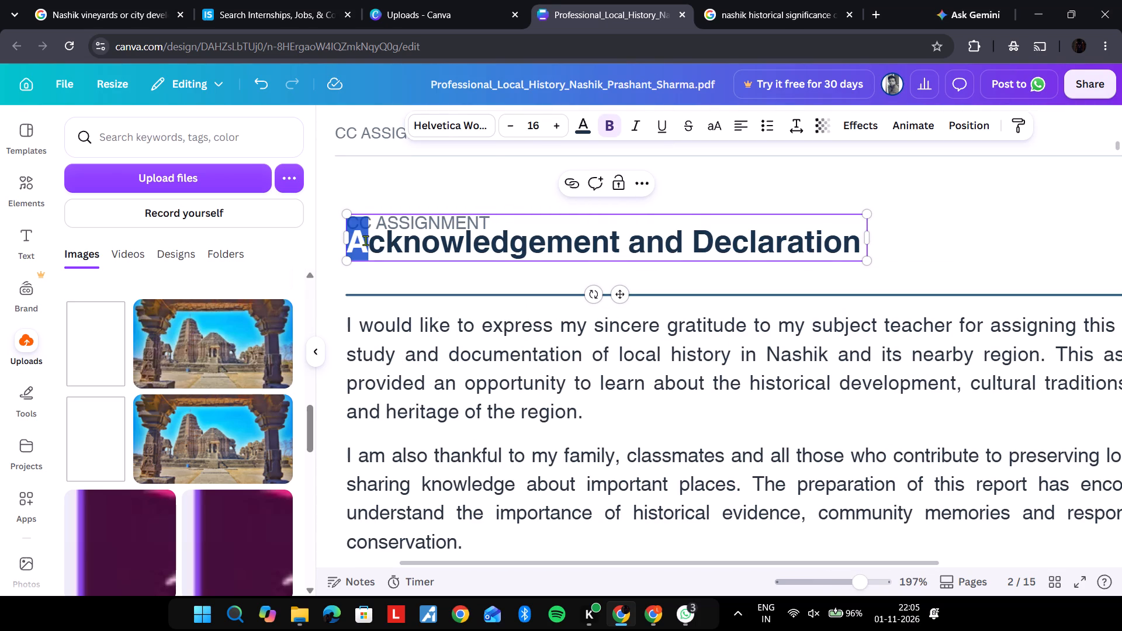
click(362, 241)
click(357, 247)
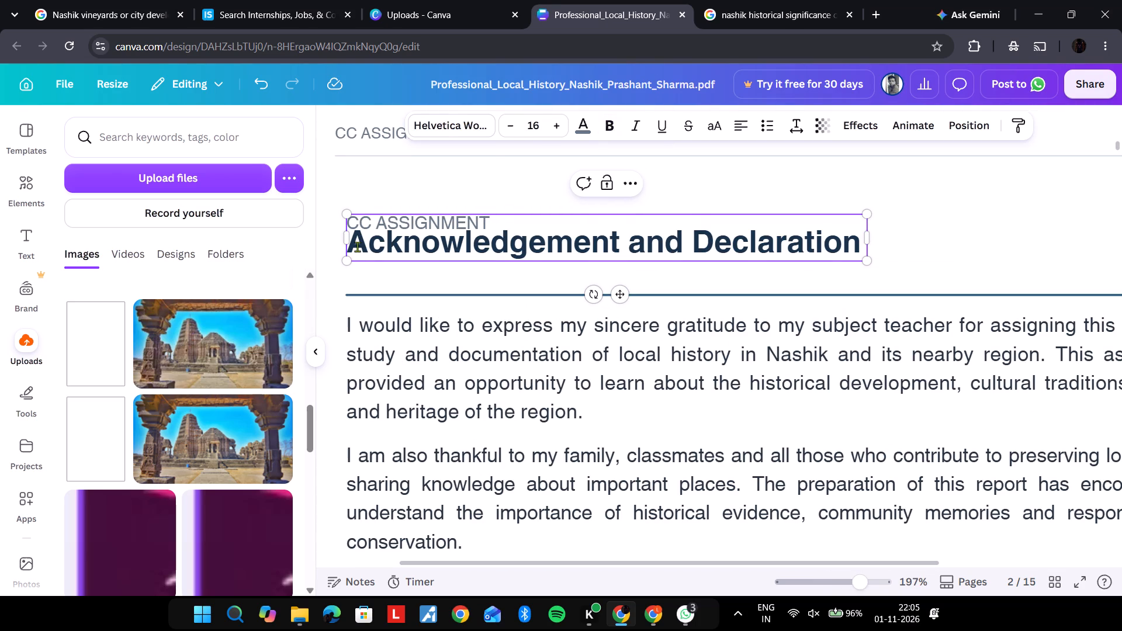
key(Up)
key(Right)
key(Right)
key(Right)
key(Right)
key(Right)
key(Right)
key(Right)
key(Right)
key(Right)
key(Right)
key(Right)
key(Right)
key(Right)
key(BackSpace)
key(BackSpace)
key(BackSpace)
key(BackSpace)
key(BackSpace)
key(BackSpace)
key(BackSpace)
key(BackSpace)
key(BackSpace)
key(BackSpace)
key(BackSpace)
key(BackSpace)
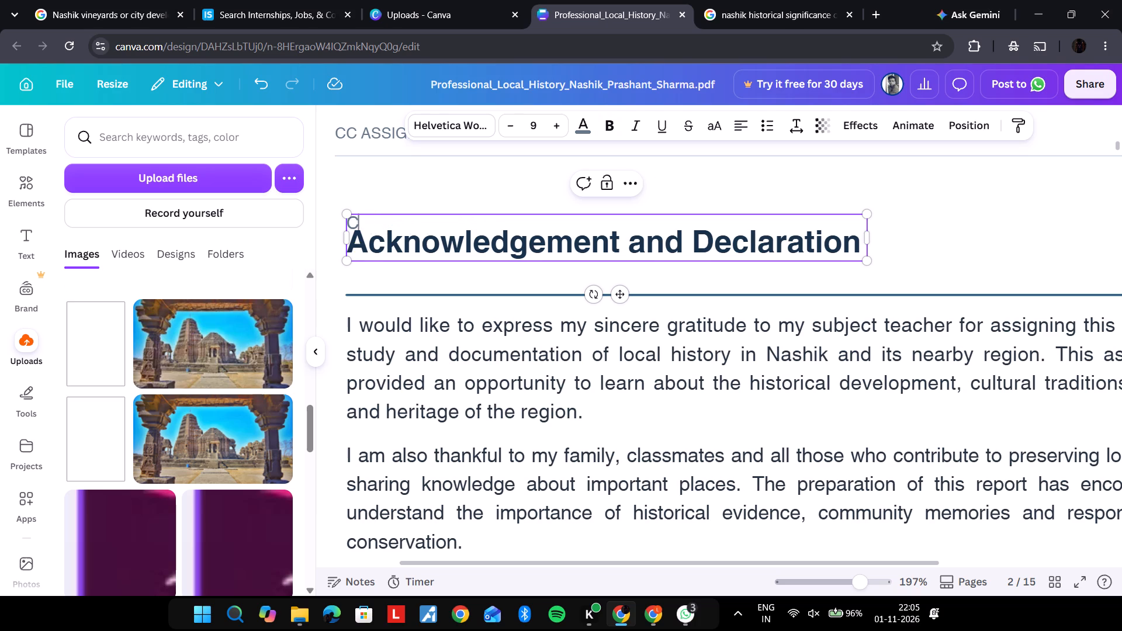
key(BackSpace)
key(BackSpace)
Move the "Acknowledgement and Declaration" heading slightly up, between the page header and the dividing line.
ctrl+scroll(439, 268, down, 4)
click(430, 285)
drag(535, 258, 536, 242)
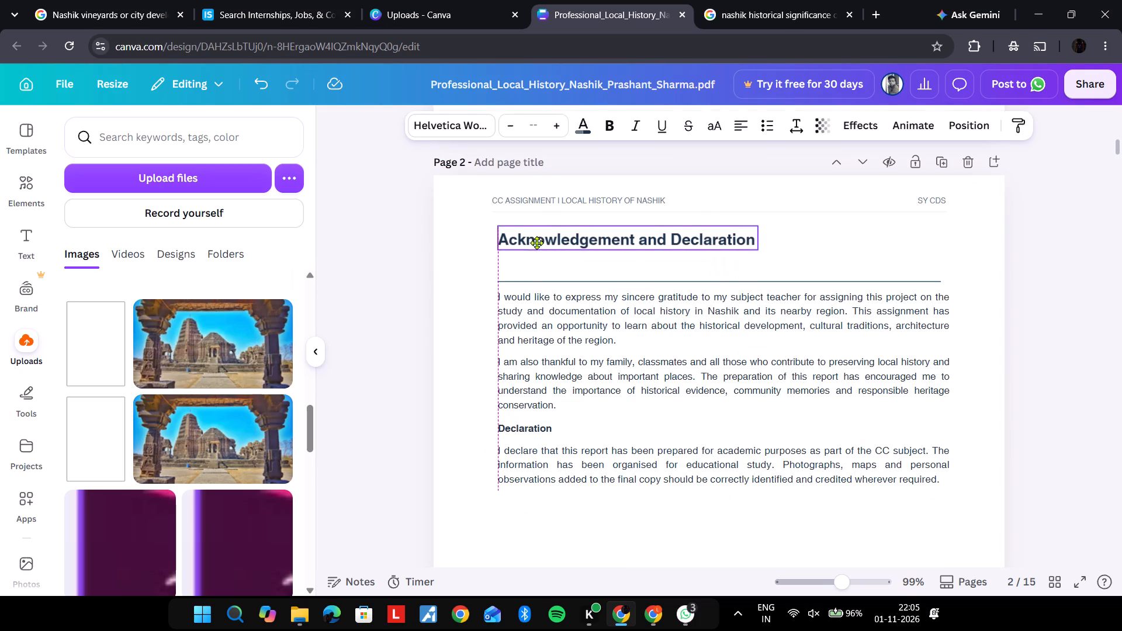
drag(536, 242, 527, 241)
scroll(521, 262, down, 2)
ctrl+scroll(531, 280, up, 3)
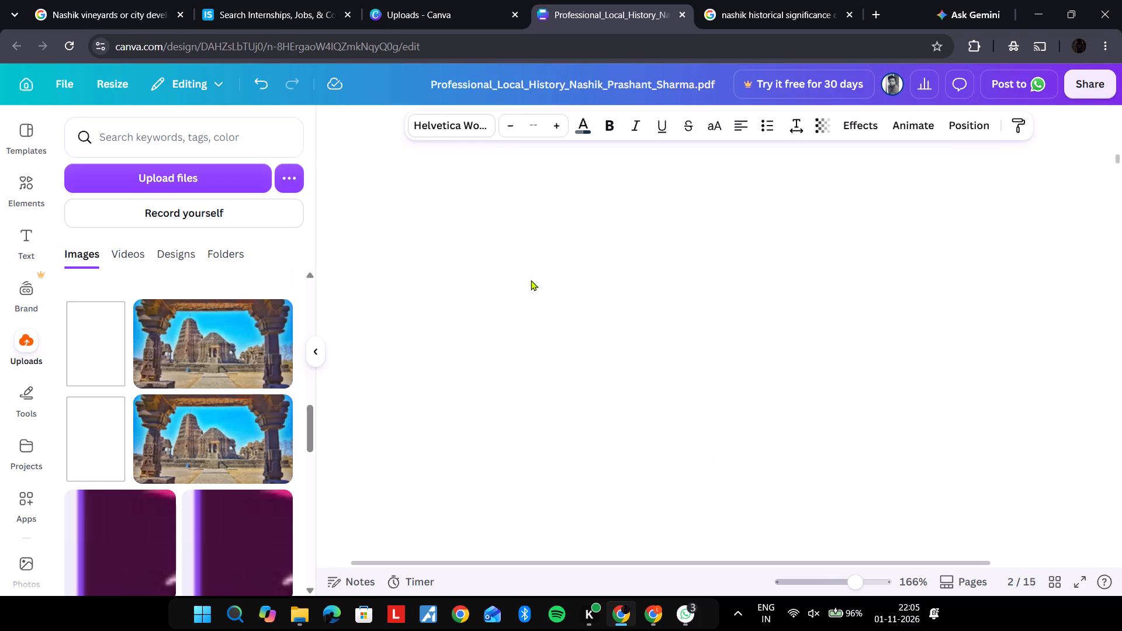
Narrow the body text box on page 2 to a width of about 16, so its right edge matches the dividing line.
scroll(531, 280, down, 9)
scroll(531, 280, up, 5)
scroll(704, 509, down, 1)
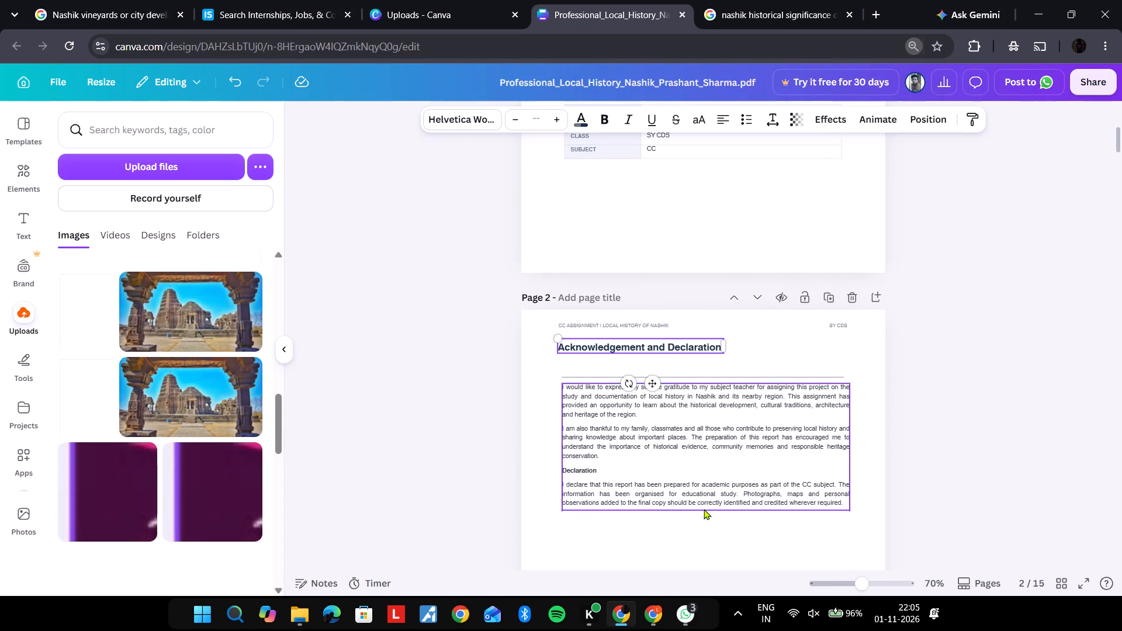
click(764, 396)
drag(852, 446, 833, 446)
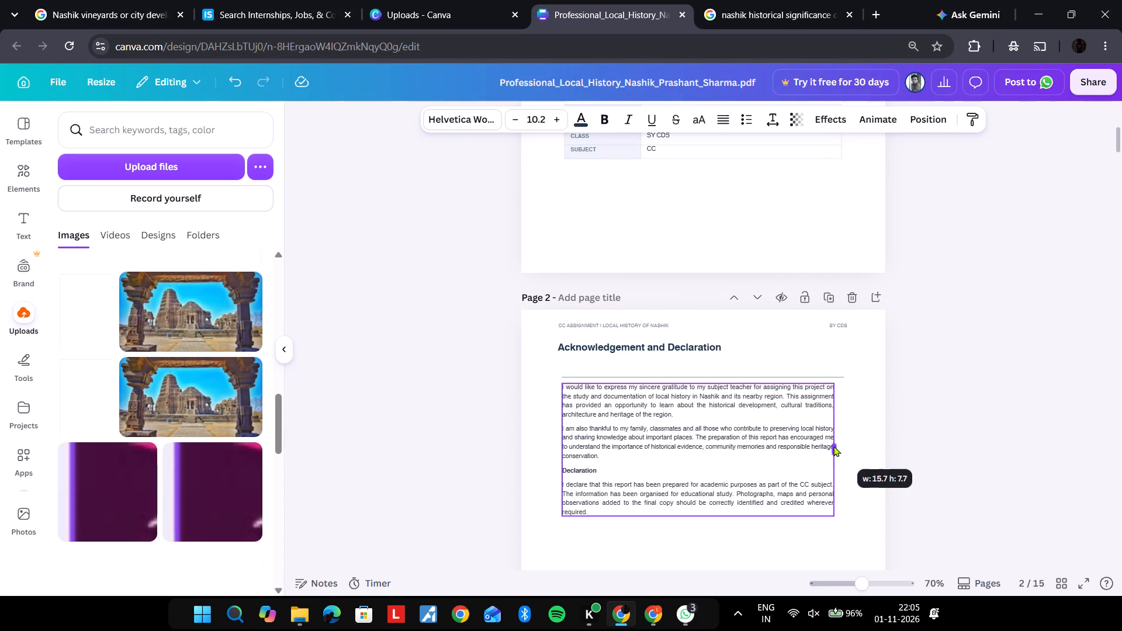
drag(833, 446, 717, 466)
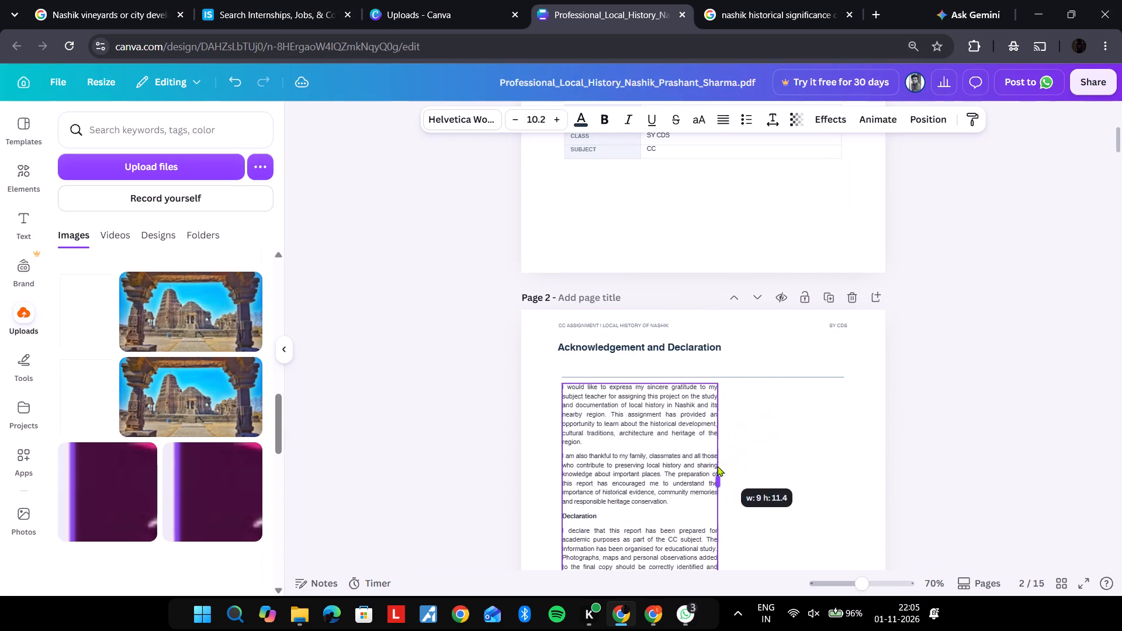
drag(717, 466, 849, 494)
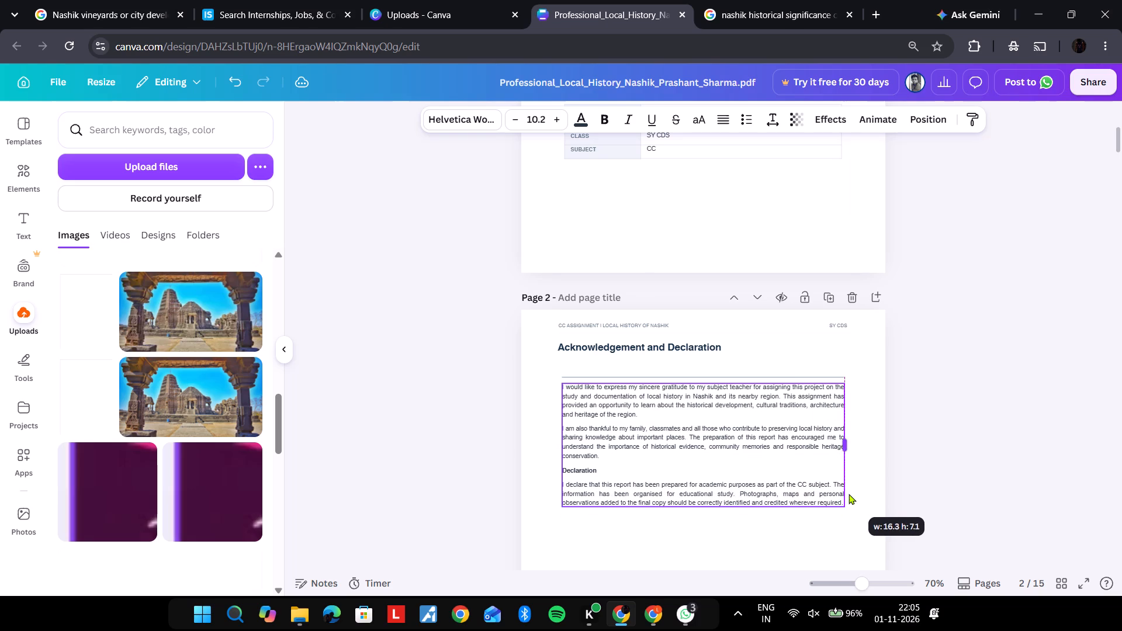
drag(849, 494, 845, 492)
scroll(845, 492, down, 3)
click(1010, 336)
Bring the dividing line slightly up and the "Acknowledgement and Declaration" heading slightly down so they sit close together on page 2.
scroll(1010, 336, up, 2)
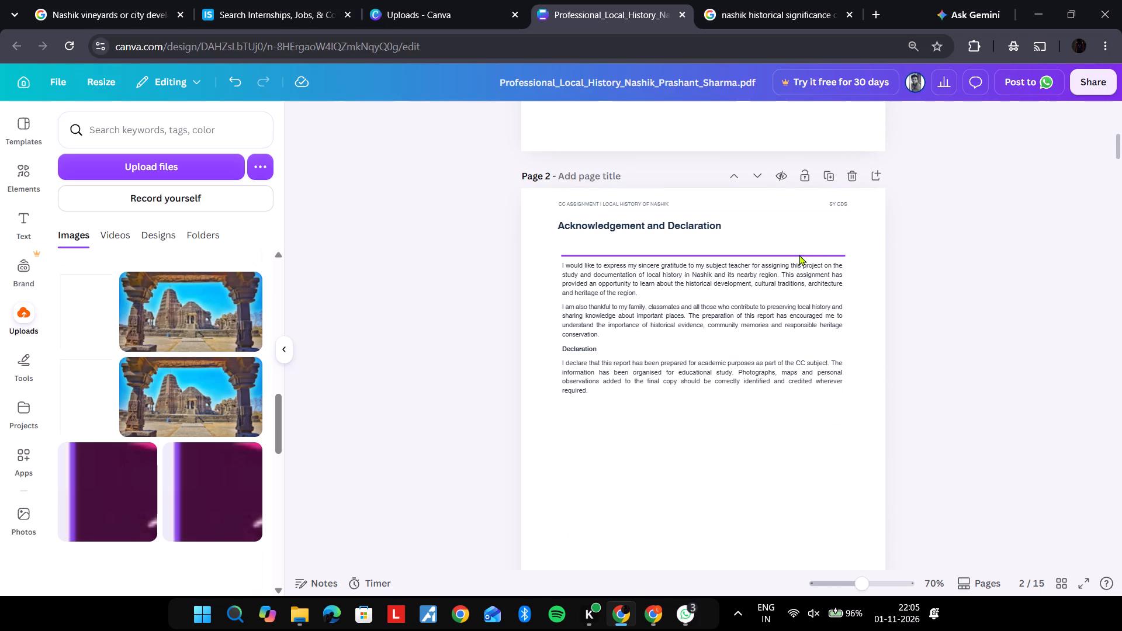
drag(799, 255, 795, 247)
click(915, 280)
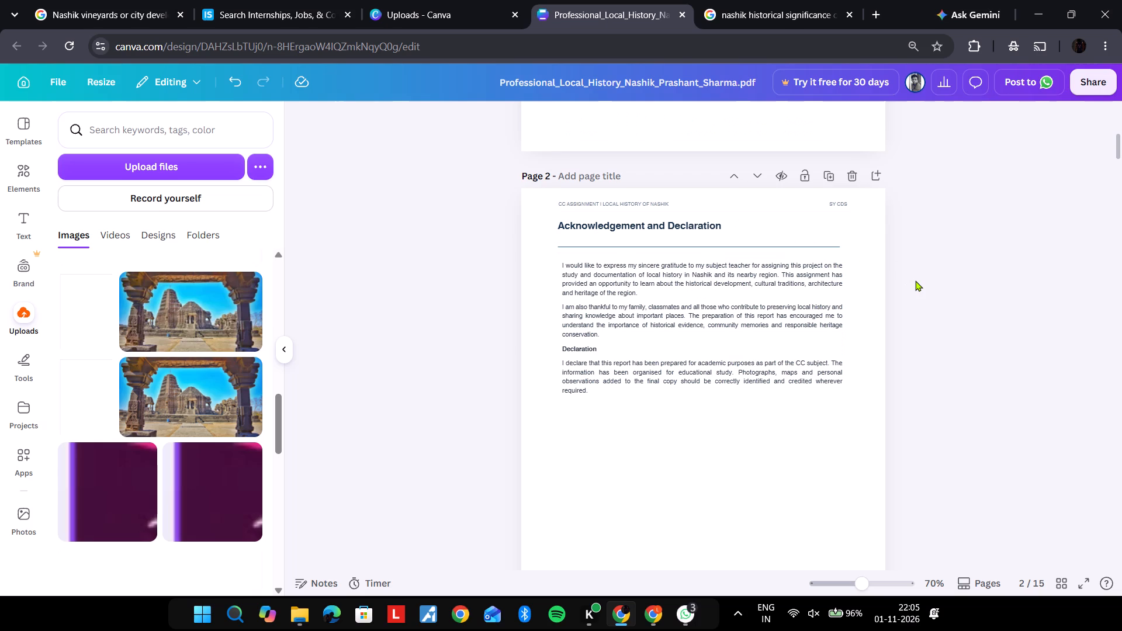
click(666, 233)
drag(666, 226, 667, 232)
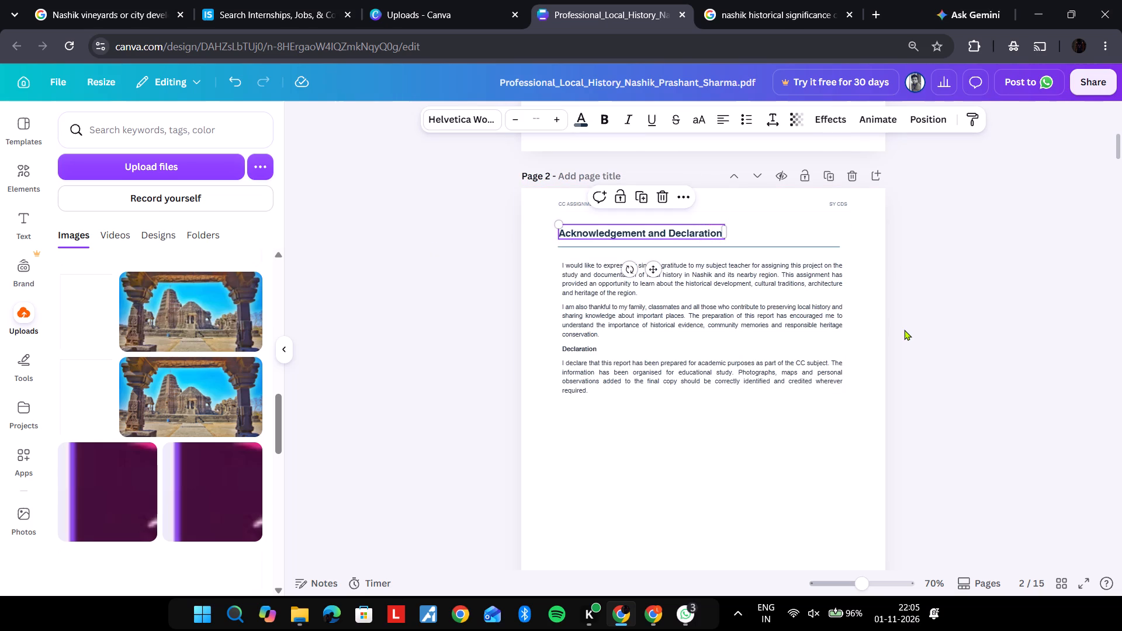
click(904, 330)
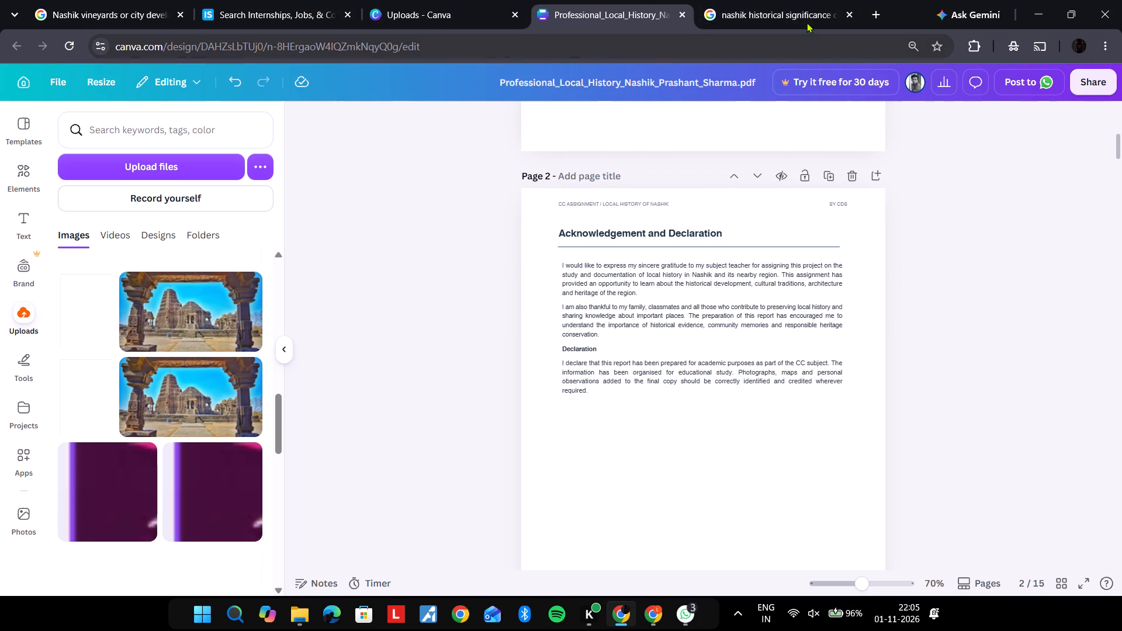
Switch to the Google image results for Nashik and copy the photo of the carved rock-cut cave entrance.
click(787, 0)
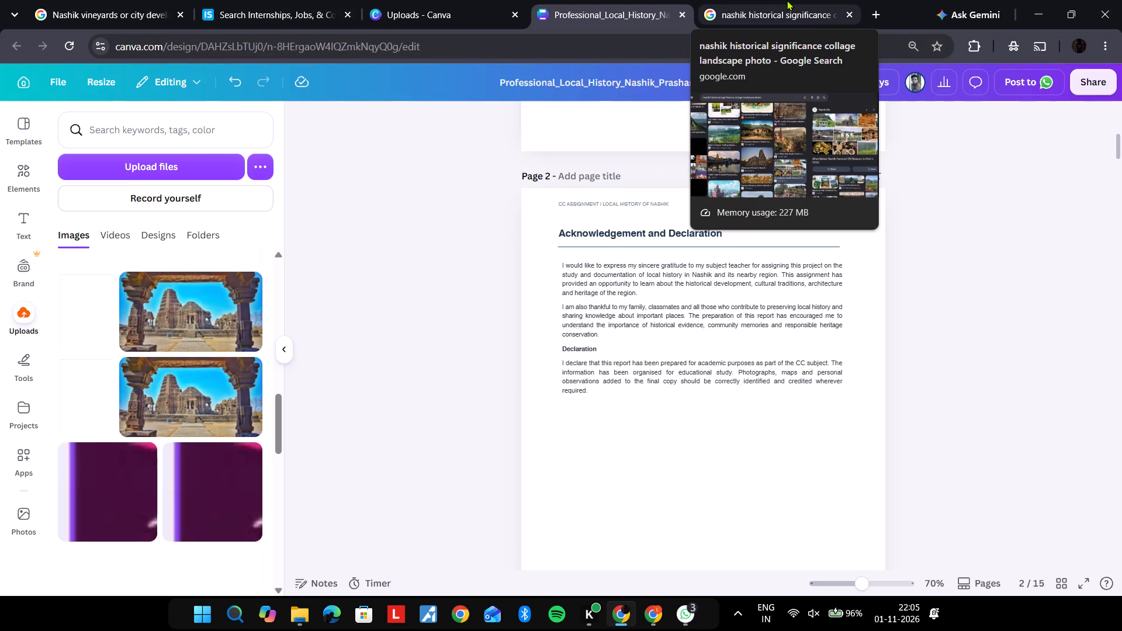
scroll(670, 349, down, 1)
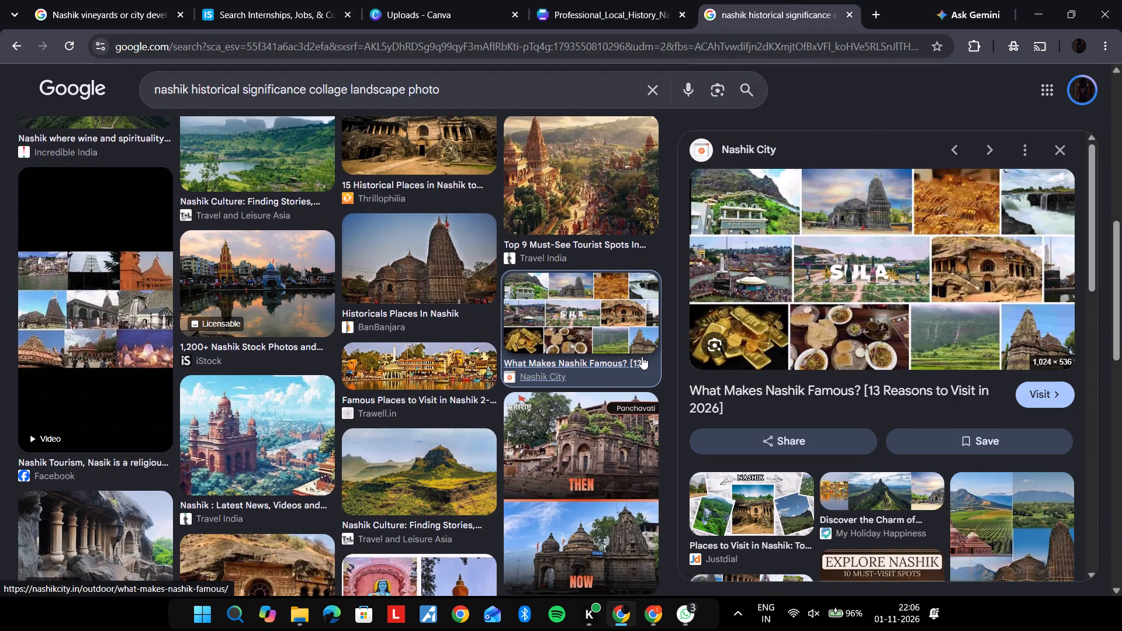
scroll(642, 356, down, 2)
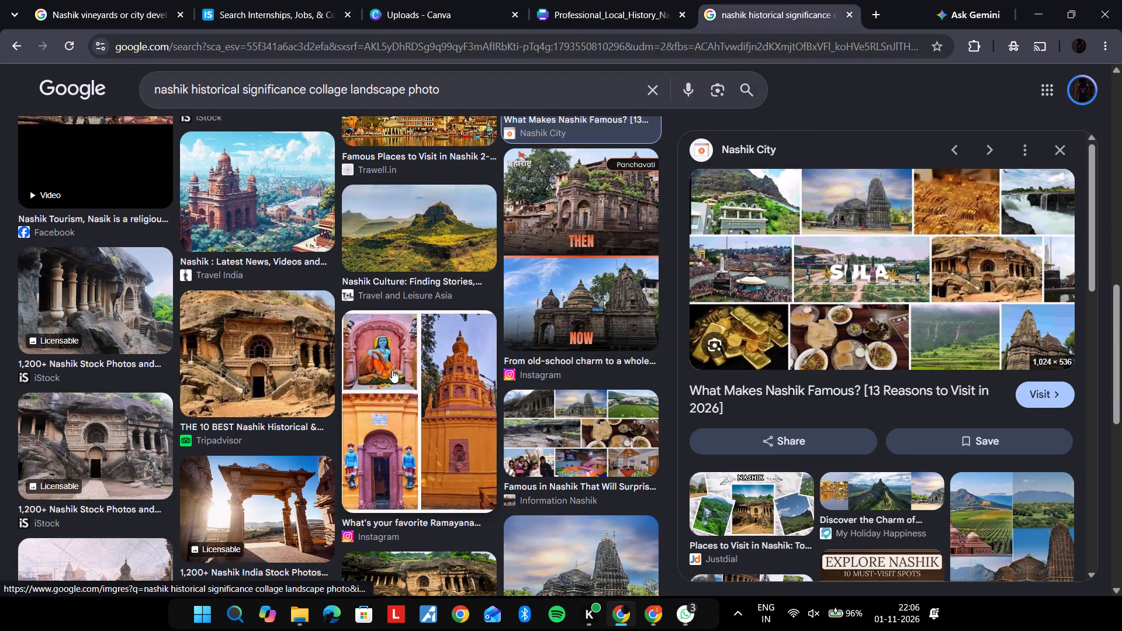
scroll(392, 370, down, 2)
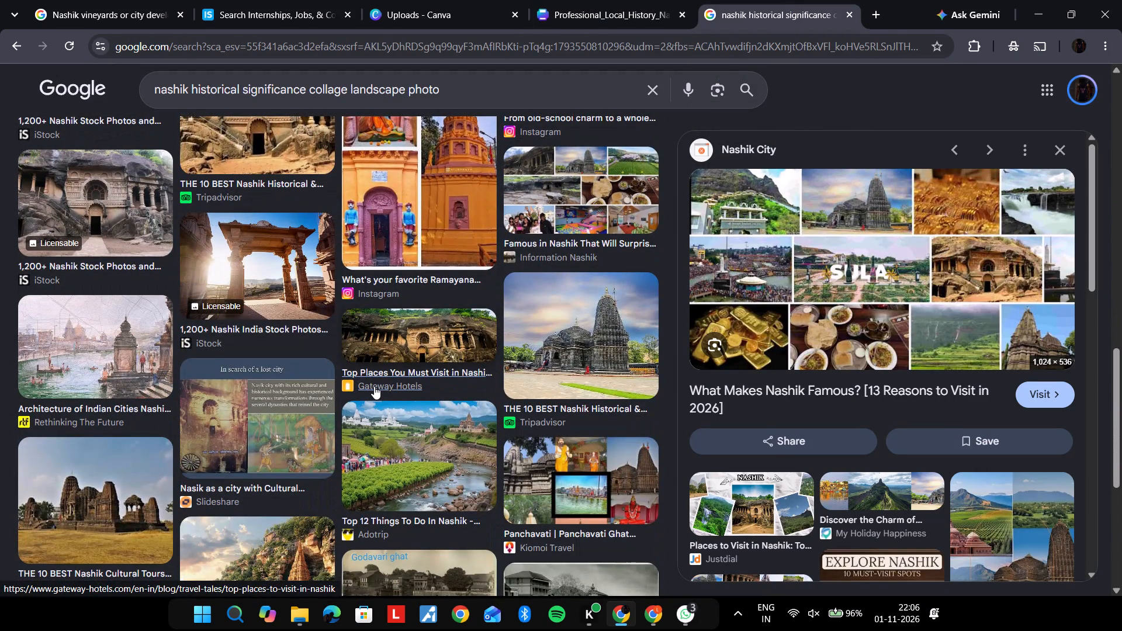
right_click(110, 204)
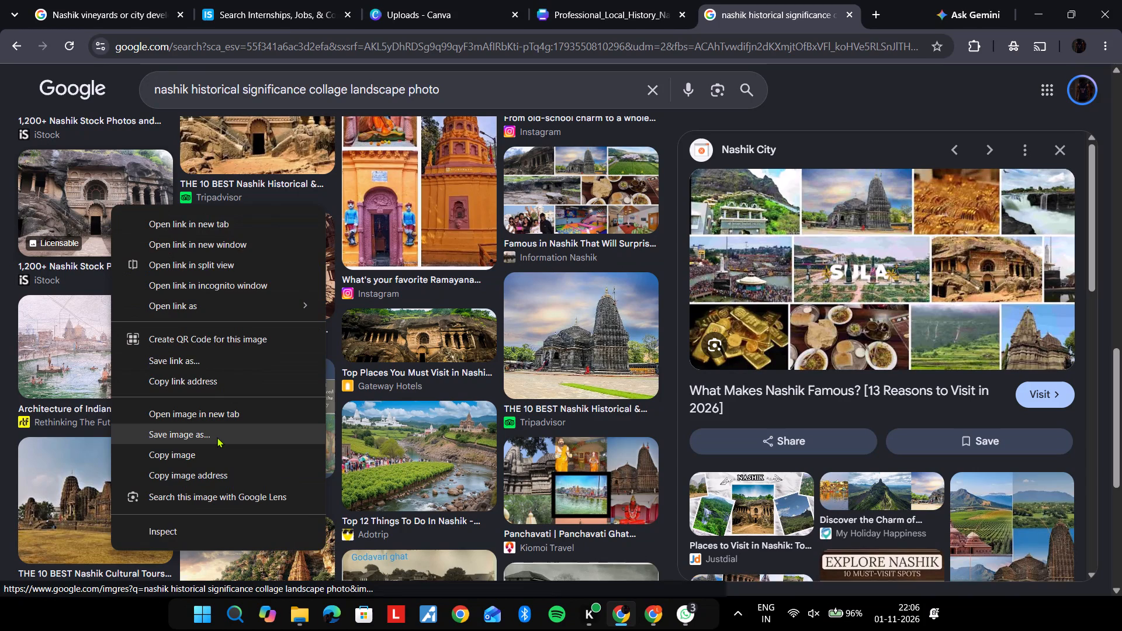
click(216, 448)
Separate the Google image search tab into its own window and return to the Canva design.
key(ctrl+Tab)
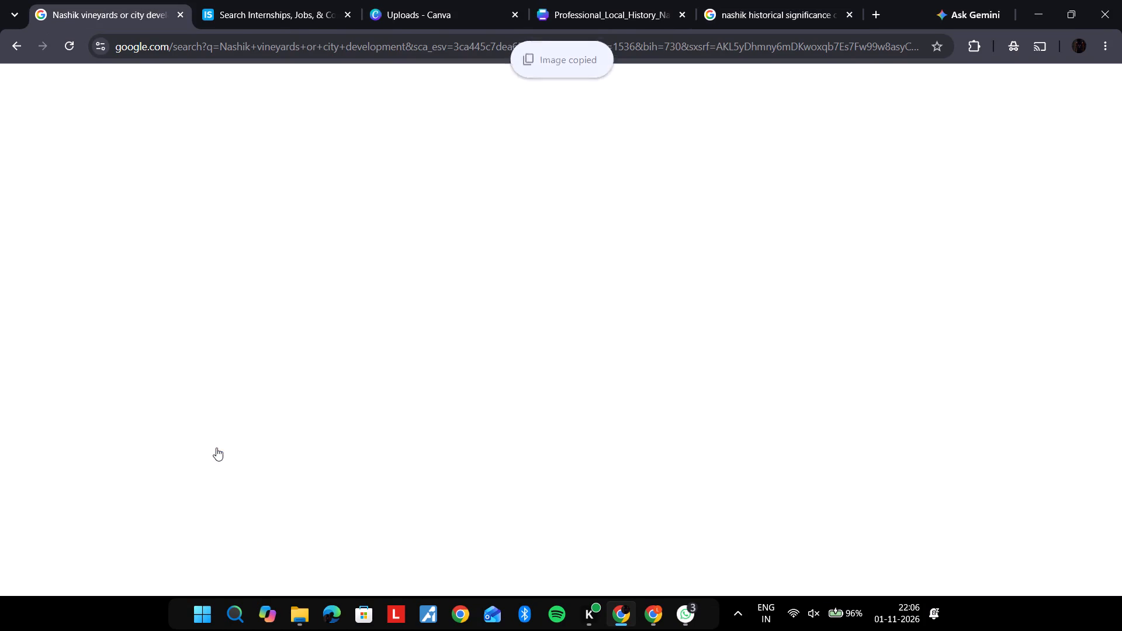
click(608, 0)
drag(736, 6, 792, 130)
drag(912, 141, 896, 0)
key(alt+Tab)
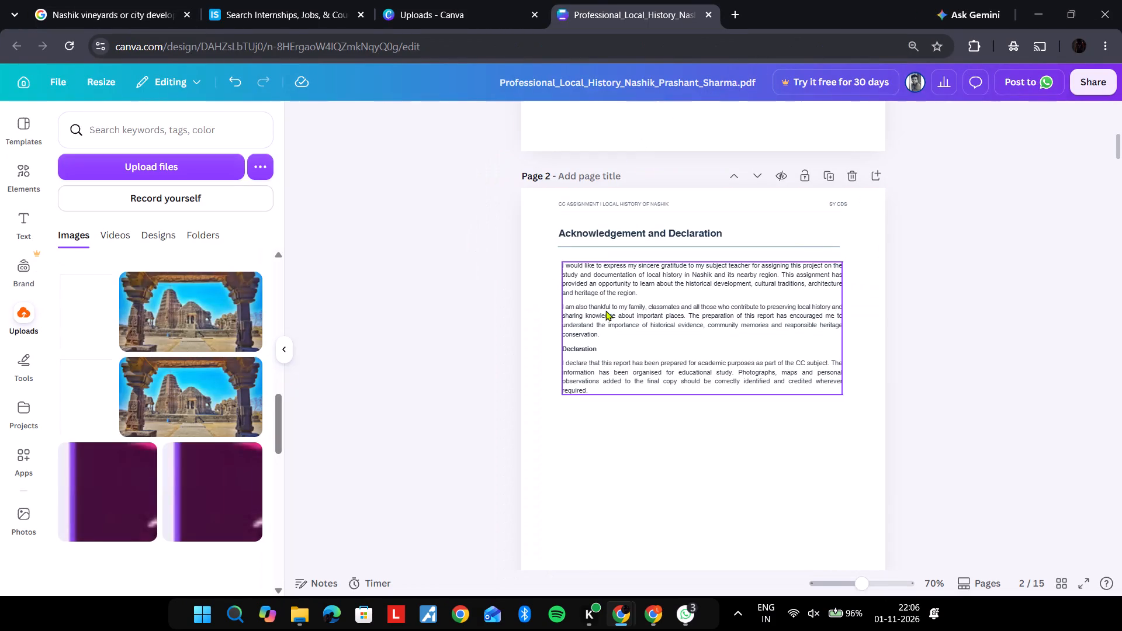
Paste the copied cave photo on page 2 and place it in the empty space below the Declaration text.
click(644, 468)
key(ctrl+v)
scroll(659, 317, down, 1)
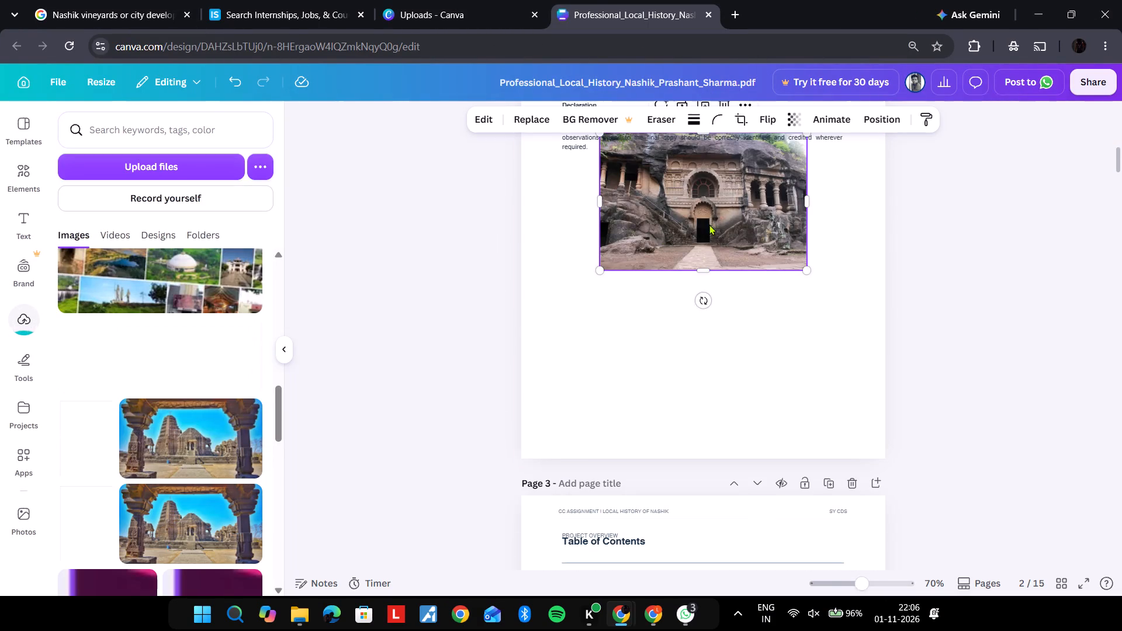
drag(706, 209, 678, 277)
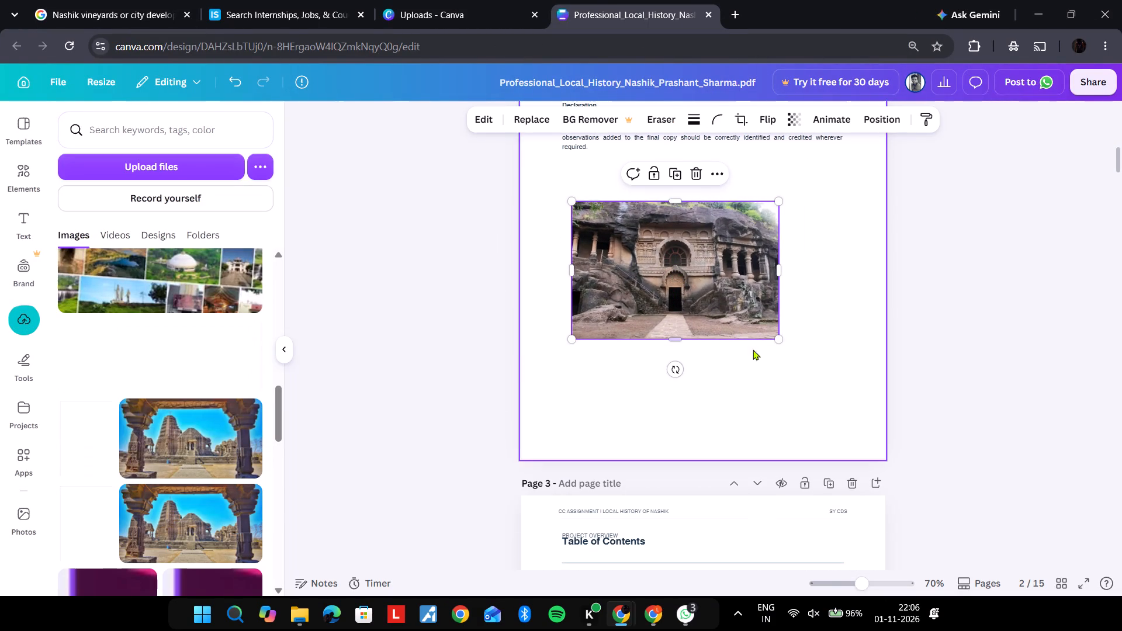
Enlarge the cave photo on page 2 to roughly the width of the body text above it.
drag(778, 338, 822, 405)
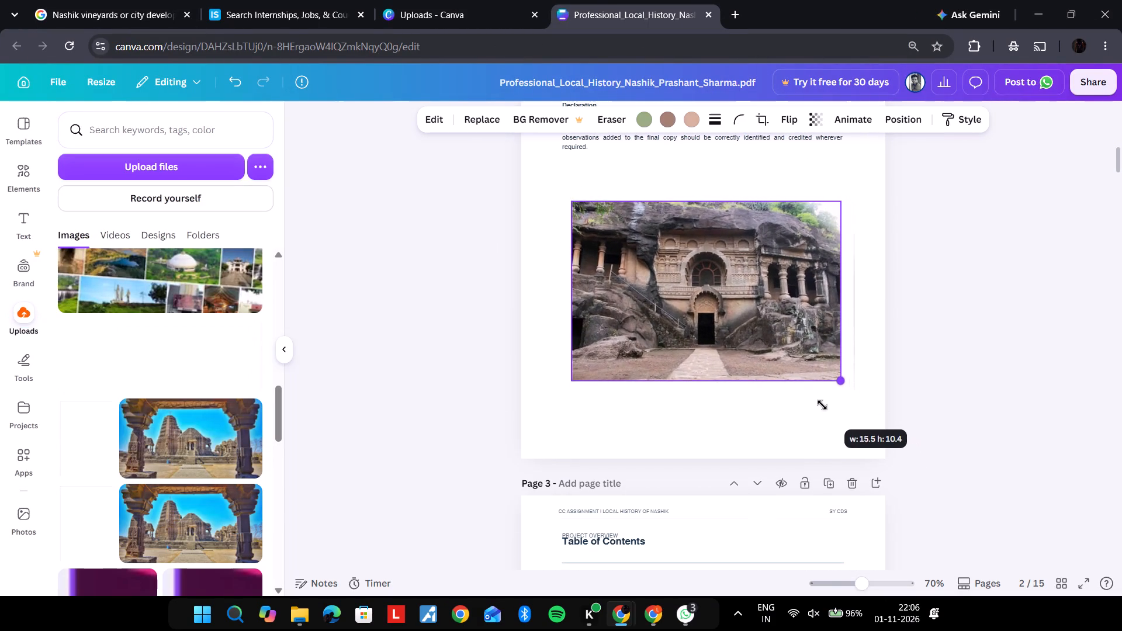
drag(822, 405, 833, 411)
scroll(1020, 363, up, 1)
click(1020, 363)
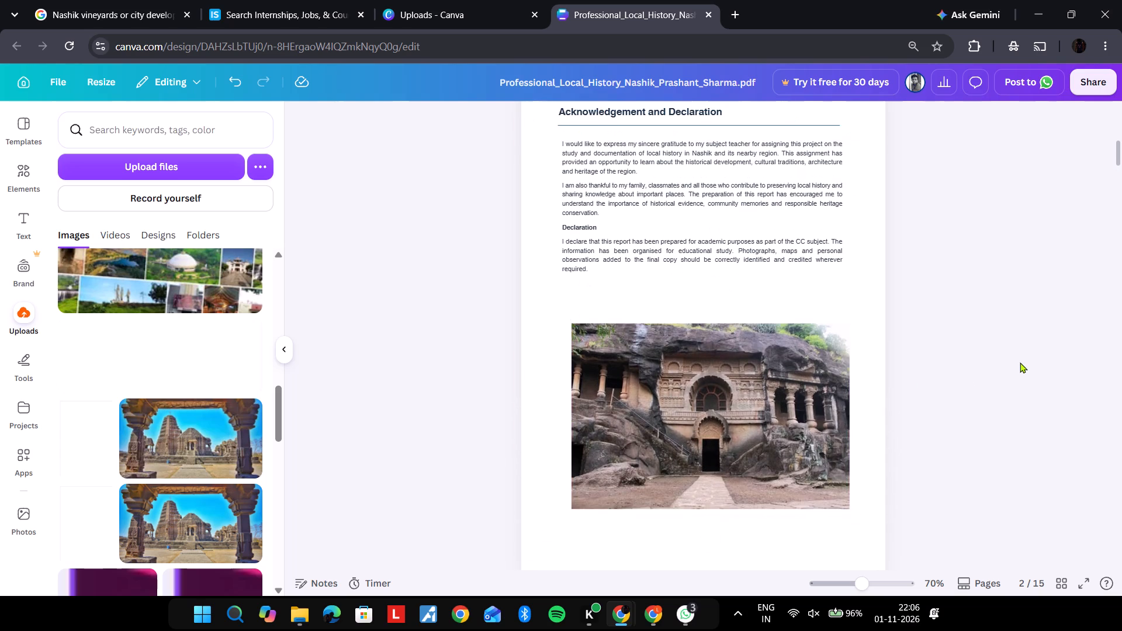
click(743, 426)
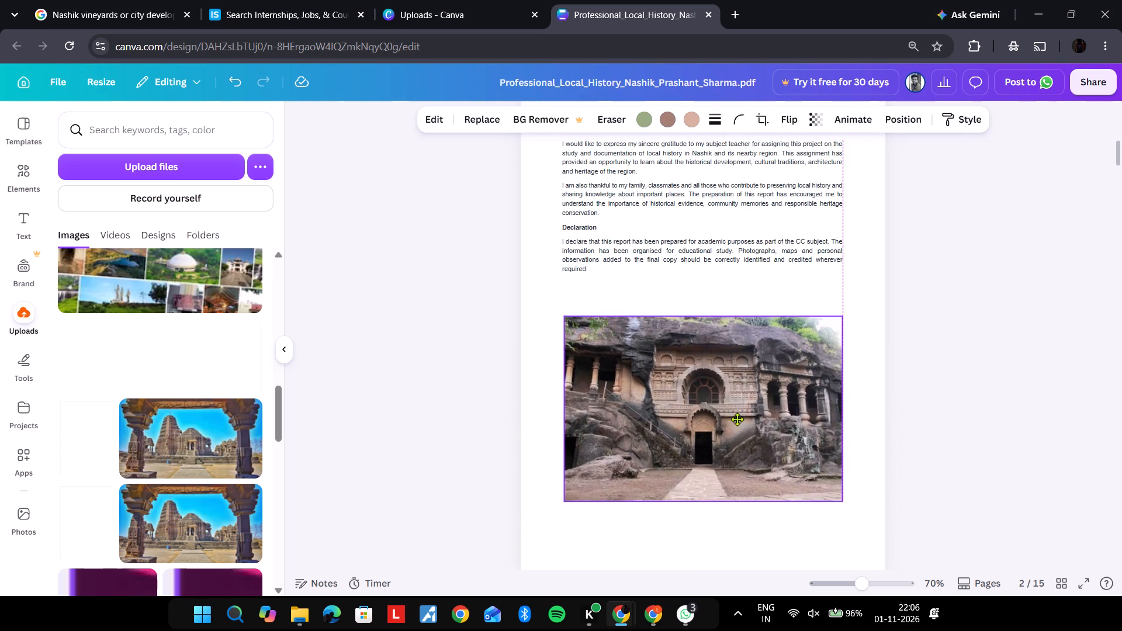
click(1005, 412)
Delete the overlapping "PROJECT OVERVIEW" line above the "Table of Contents" heading on page 3.
scroll(976, 409, up, 2)
scroll(976, 409, down, 1)
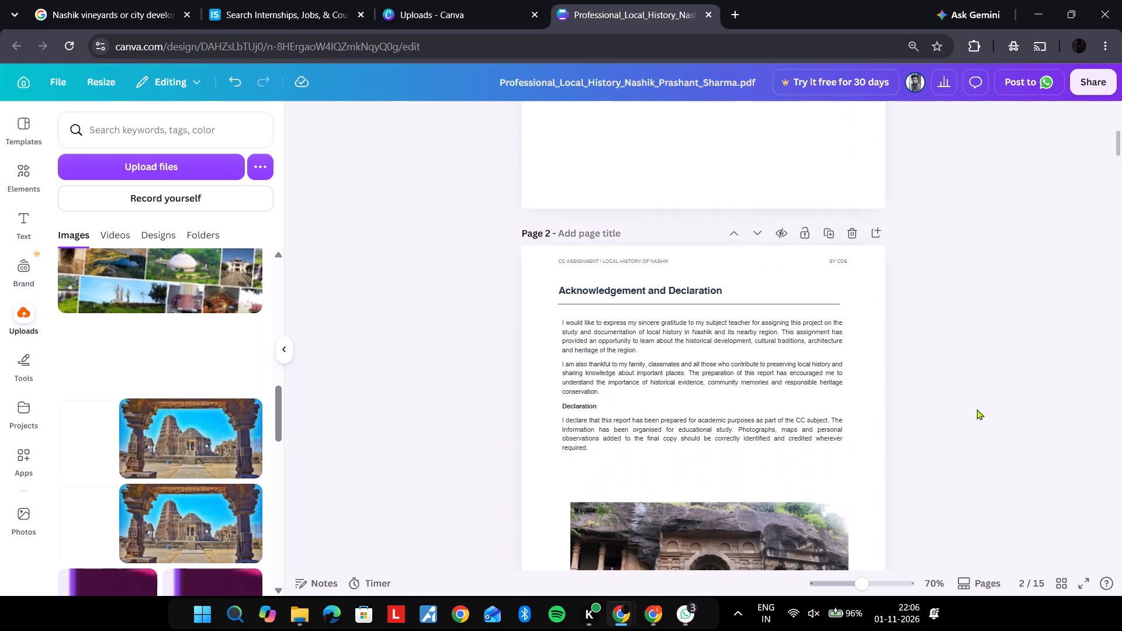
scroll(976, 409, down, 2)
scroll(926, 407, down, 3)
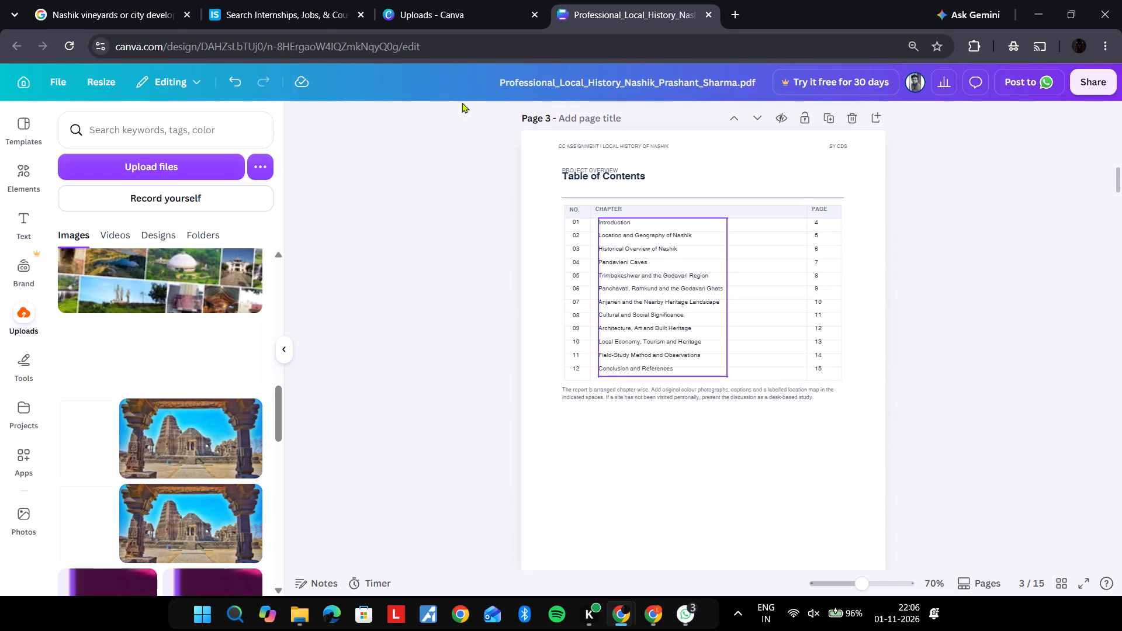
click(597, 173)
click(617, 169)
click(617, 168)
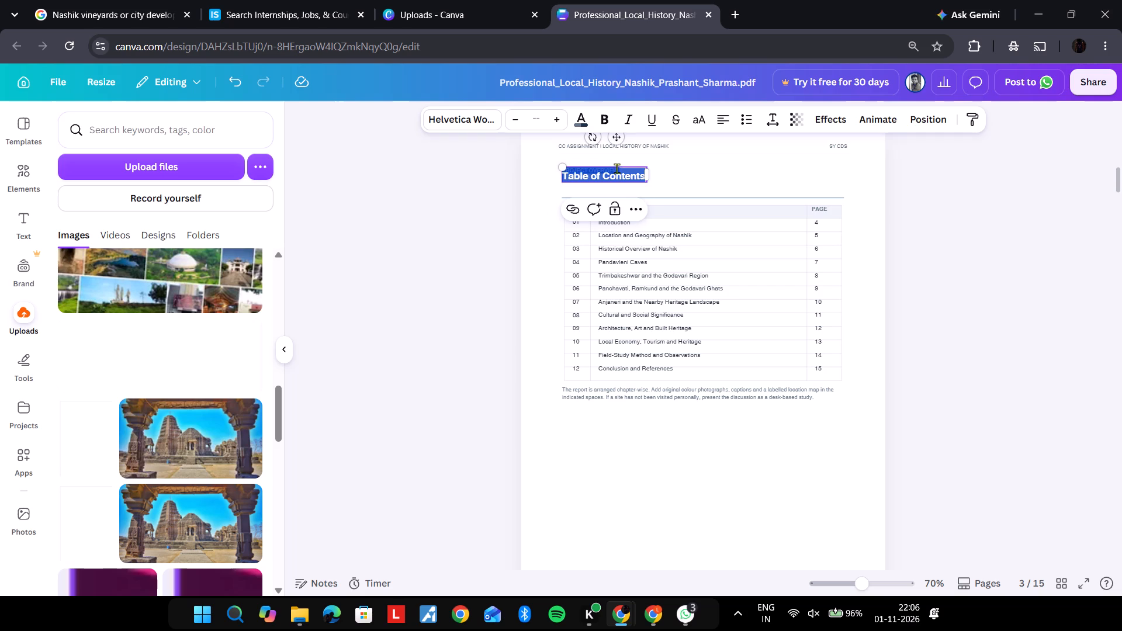
click(618, 174)
key(Up)
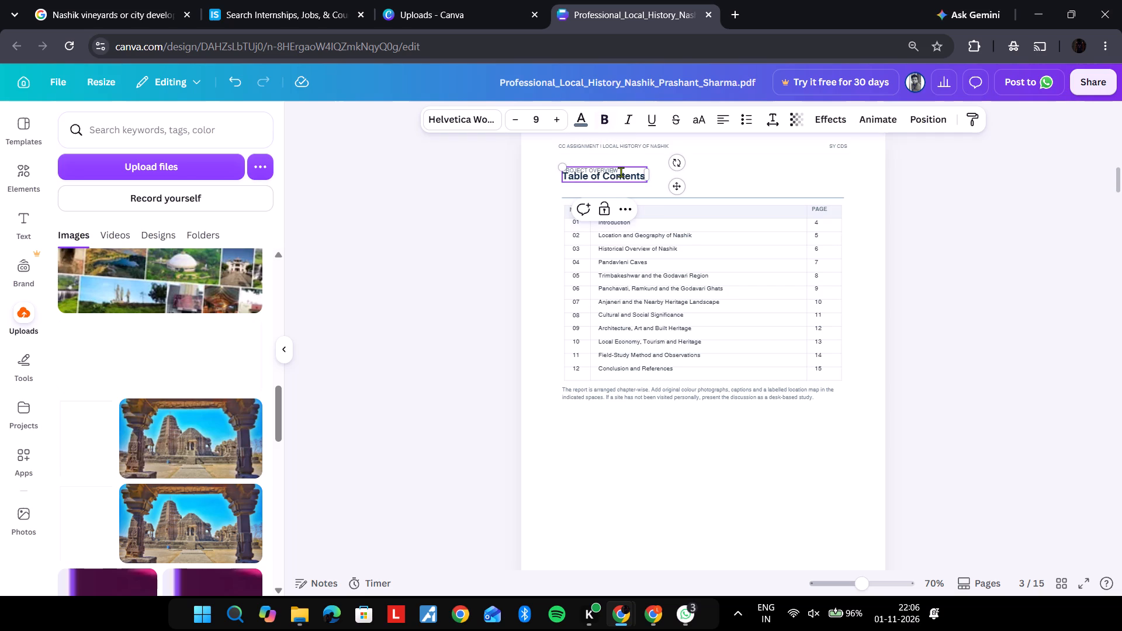
key(Right)
key(Right)
key(Left)
key(Up)
key(Up)
key(Right)
key(BackSpace)
key(BackSpace)
key(BackSpace)
key(BackSpace)
key(Right)
key(Right)
key(Right)
key(Right)
key(Right)
key(Right)
key(Right)
key(Right)
key(Right)
key(Right)
key(Right)
key(Right)
key(Right)
key(Right)
key(Right)
key(BackSpace)
key(BackSpace)
key(BackSpace)
key(BackSpace)
key(BackSpace)
key(BackSpace)
key(BackSpace)
key(BackSpace)
key(BackSpace)
key(BackSpace)
key(BackSpace)
key(BackSpace)
key(BackSpace)
key(BackSpace)
key(BackSpace)
key(BackSpace)
key(BackSpace)
key(BackSpace)
key(BackSpace)
key(BackSpace)
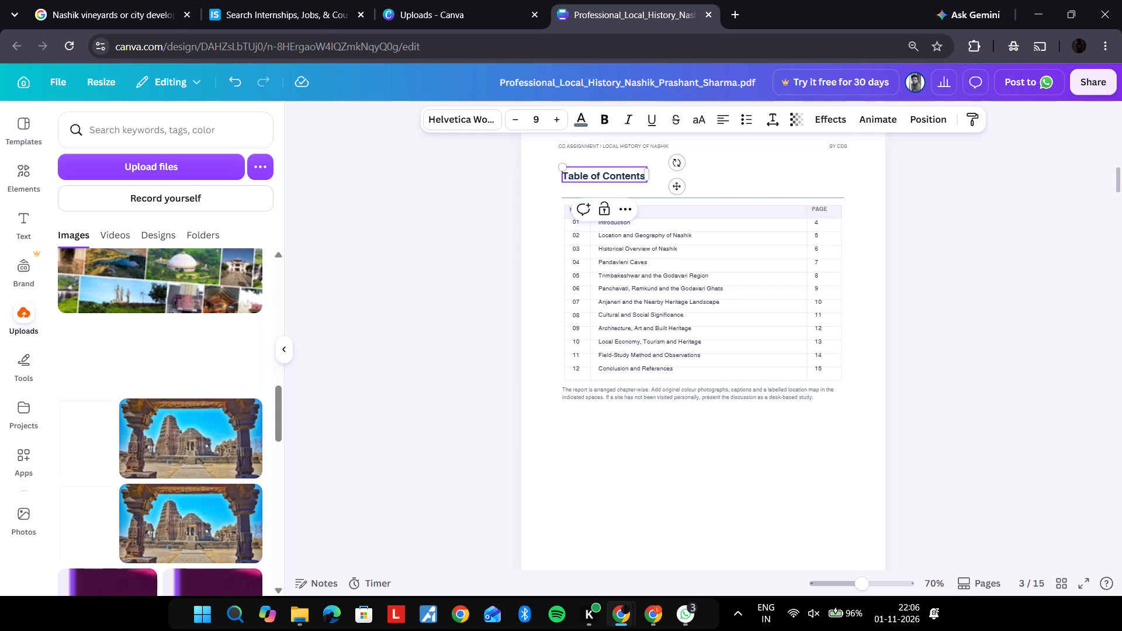
click(441, 198)
Move the "Table of Contents" heading slightly down so it sits just above the dividing line.
drag(580, 172, 583, 177)
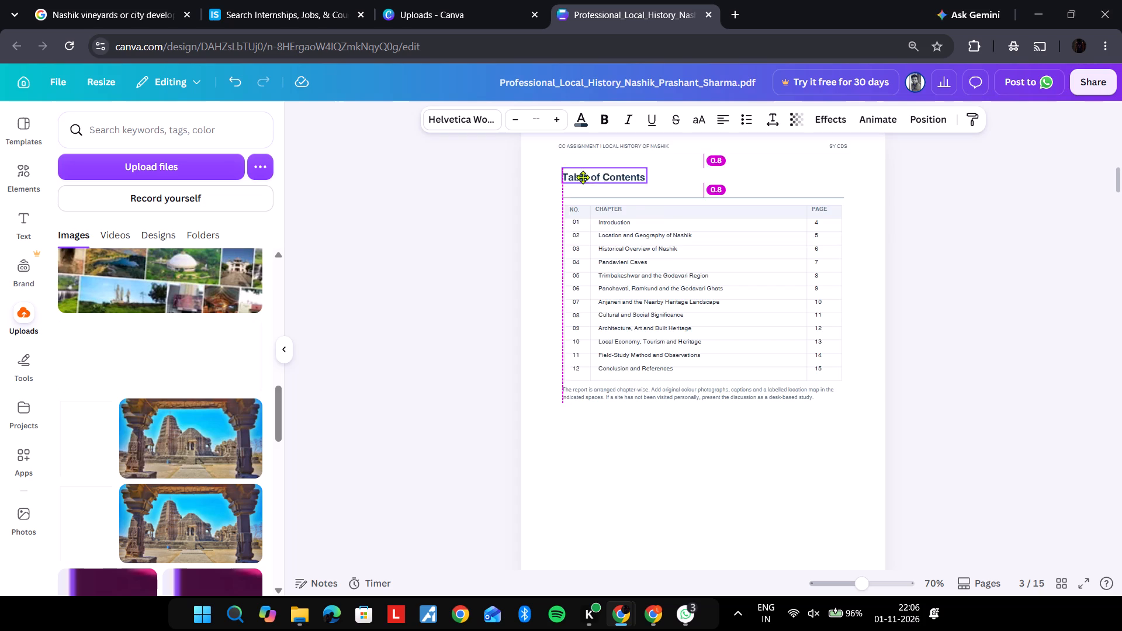
drag(583, 177, 579, 182)
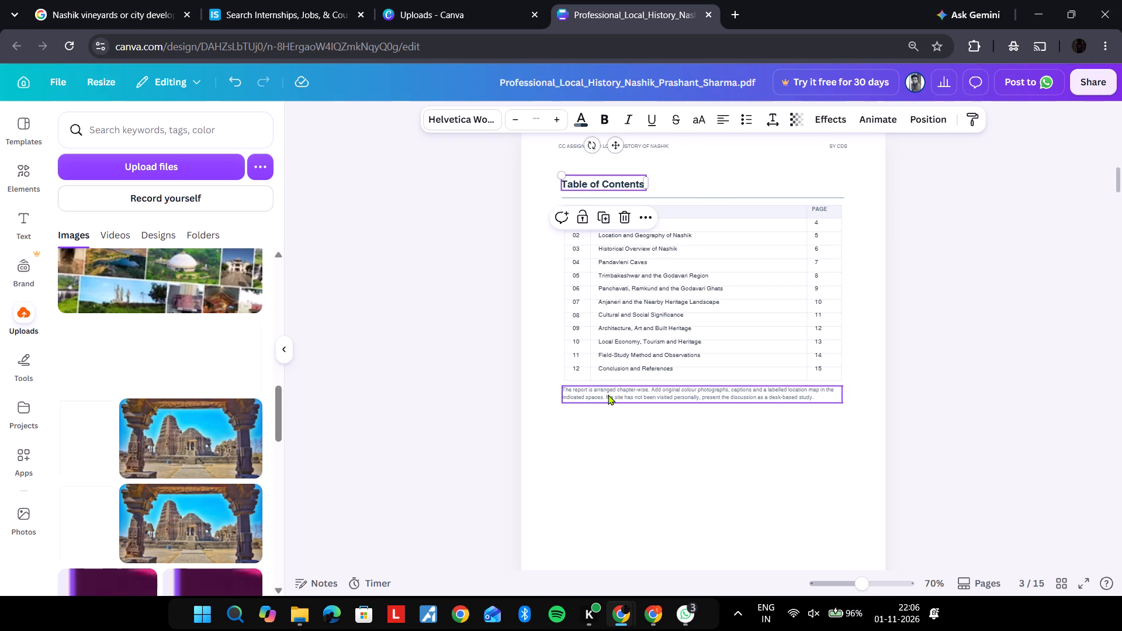
Delete the note beginning "The report is arranged chapter-wise" below the contents table on page 3.
click(608, 394)
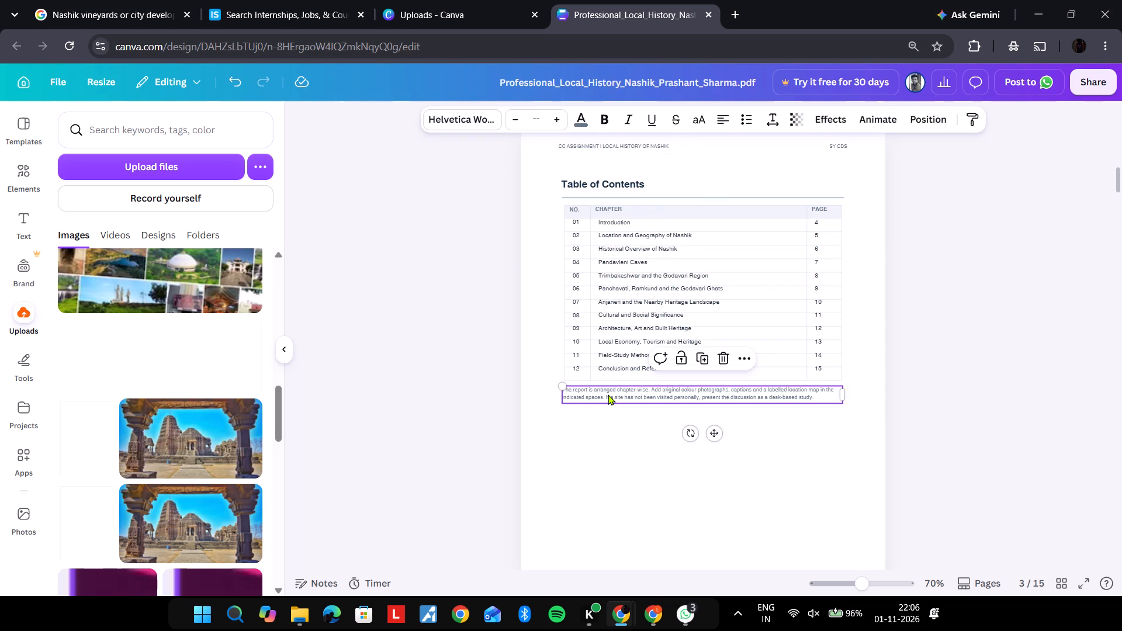
key(BackSpace)
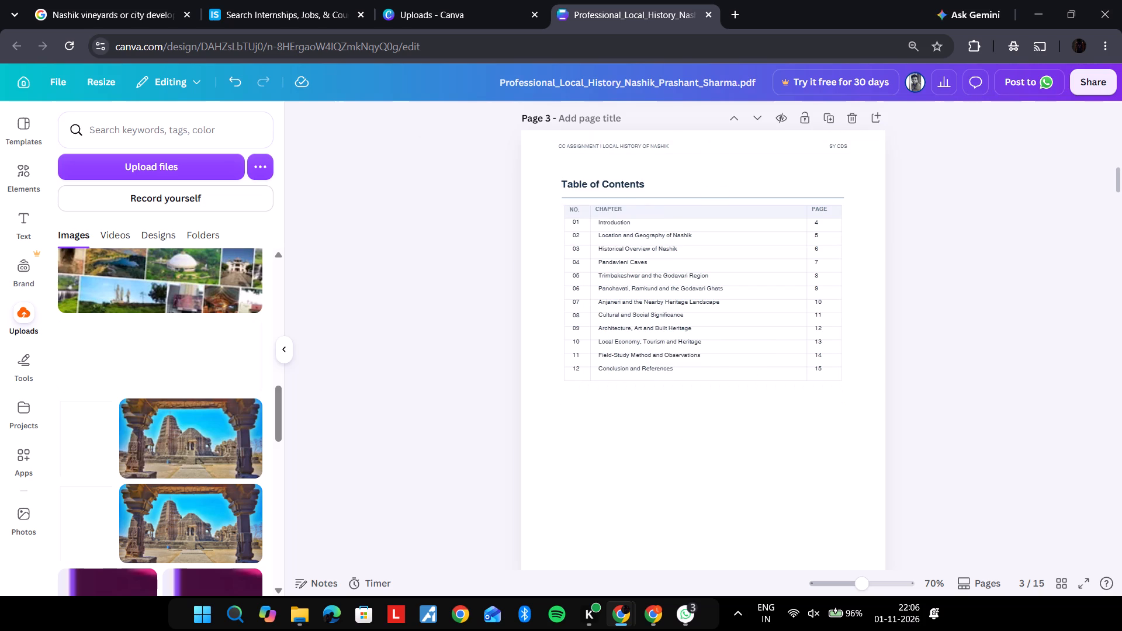
Review the layout of pages 2 and 3, continuing to the Introduction heading on page 4.
scroll(608, 394, up, 5)
scroll(608, 394, down, 4)
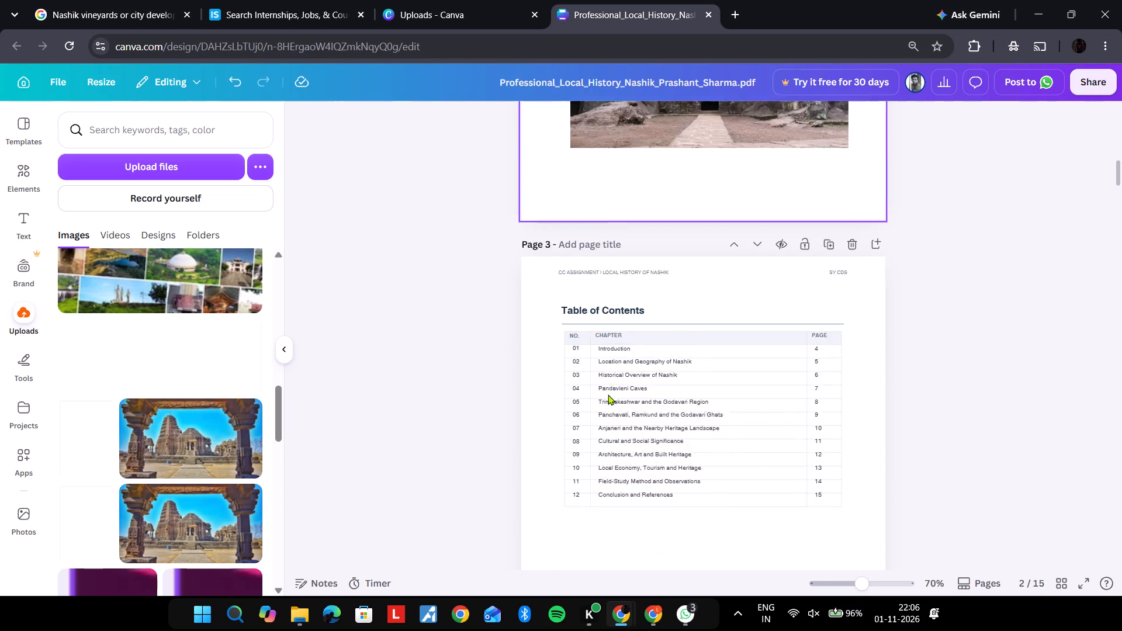
scroll(608, 394, down, 4)
scroll(608, 394, up, 1)
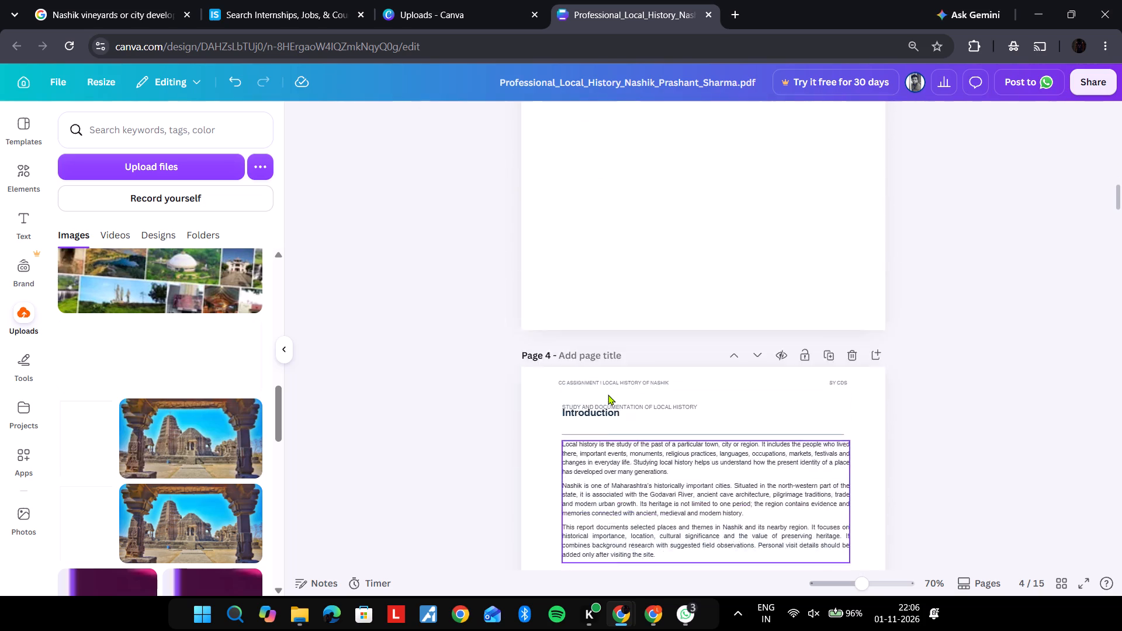
Shift the chapter-name column of the page 3 contents table slightly down so the titles sit centred in their rows.
scroll(608, 394, up, 2)
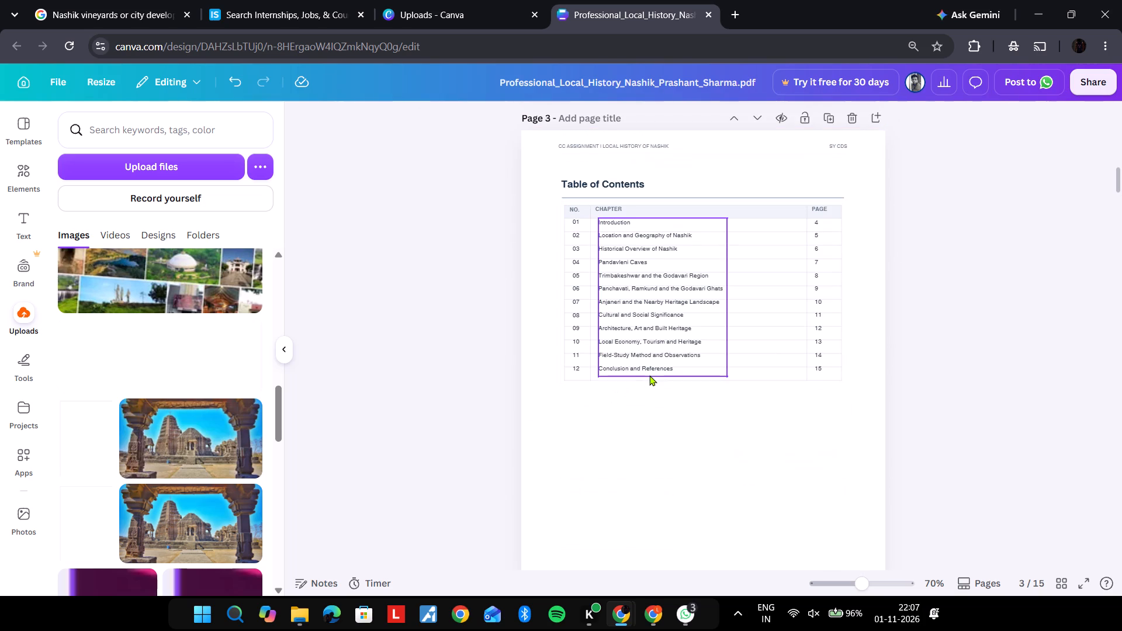
click(678, 369)
click(678, 369)
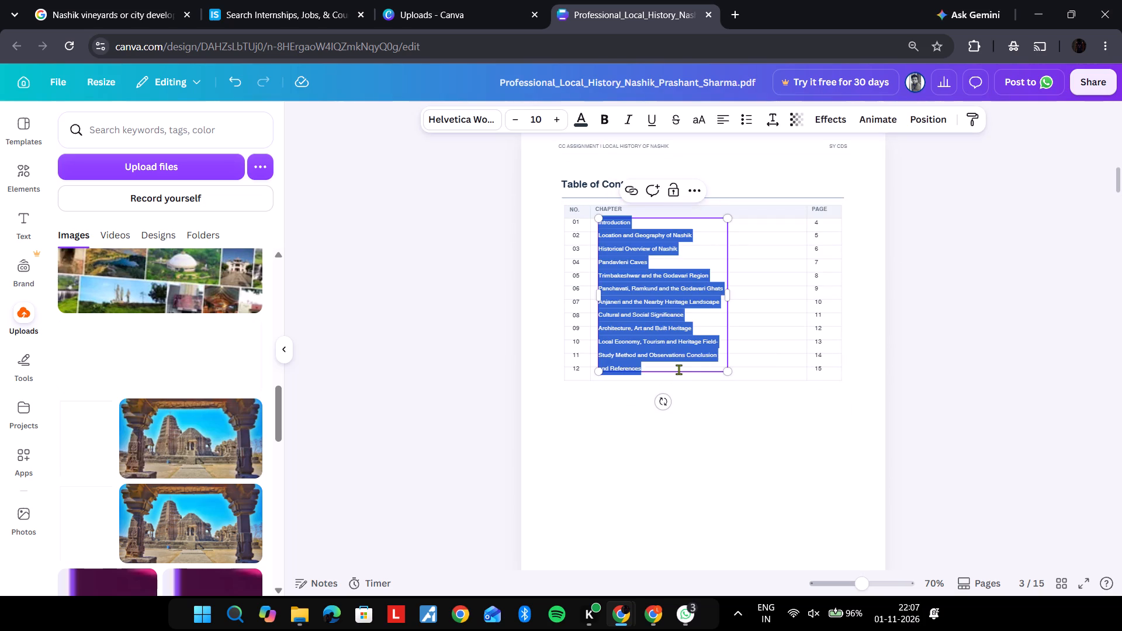
click(678, 369)
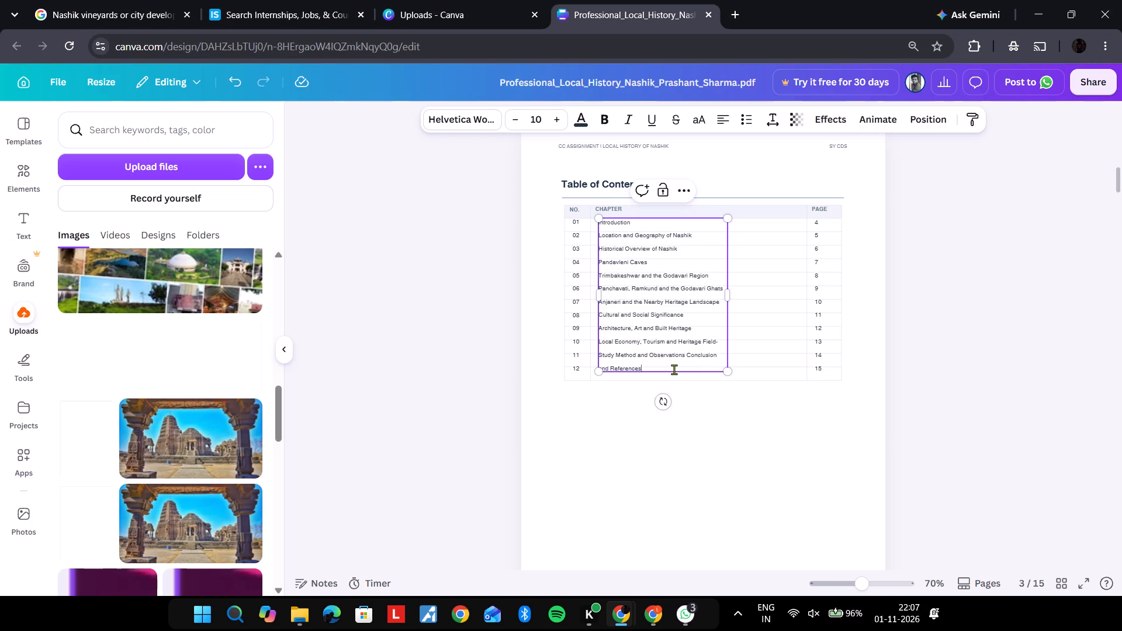
click(697, 428)
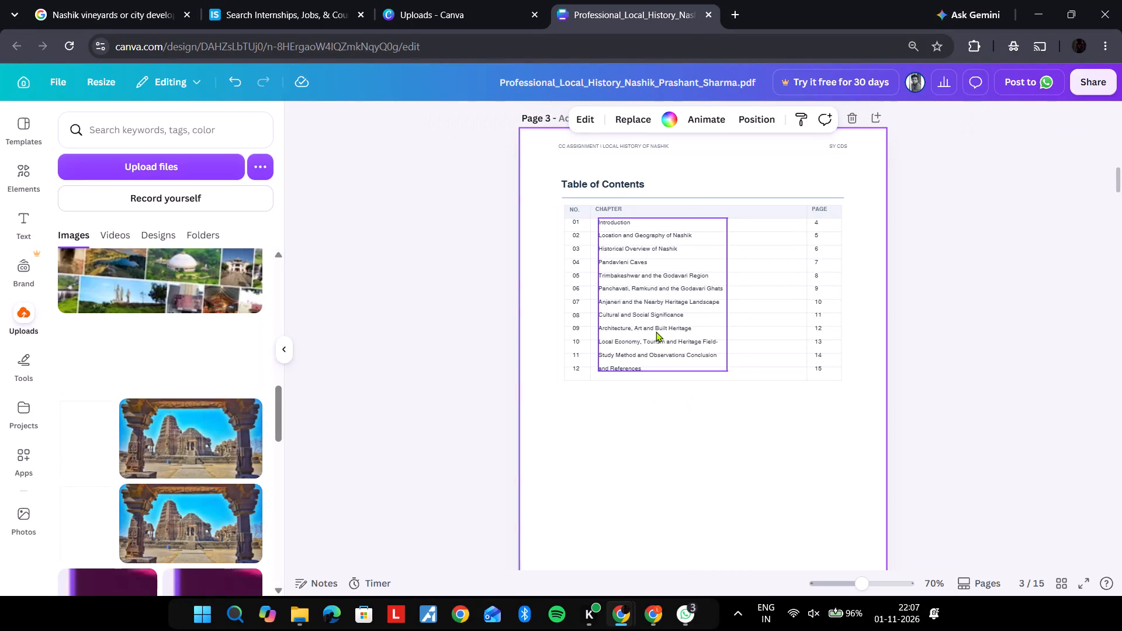
click(656, 331)
click(656, 331)
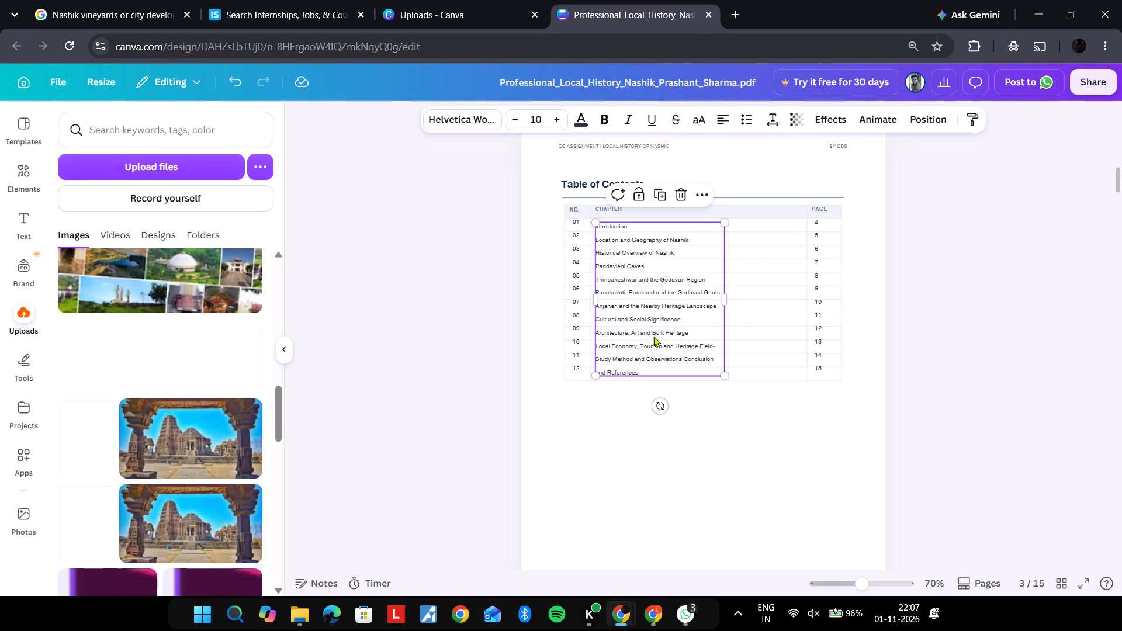
click(748, 431)
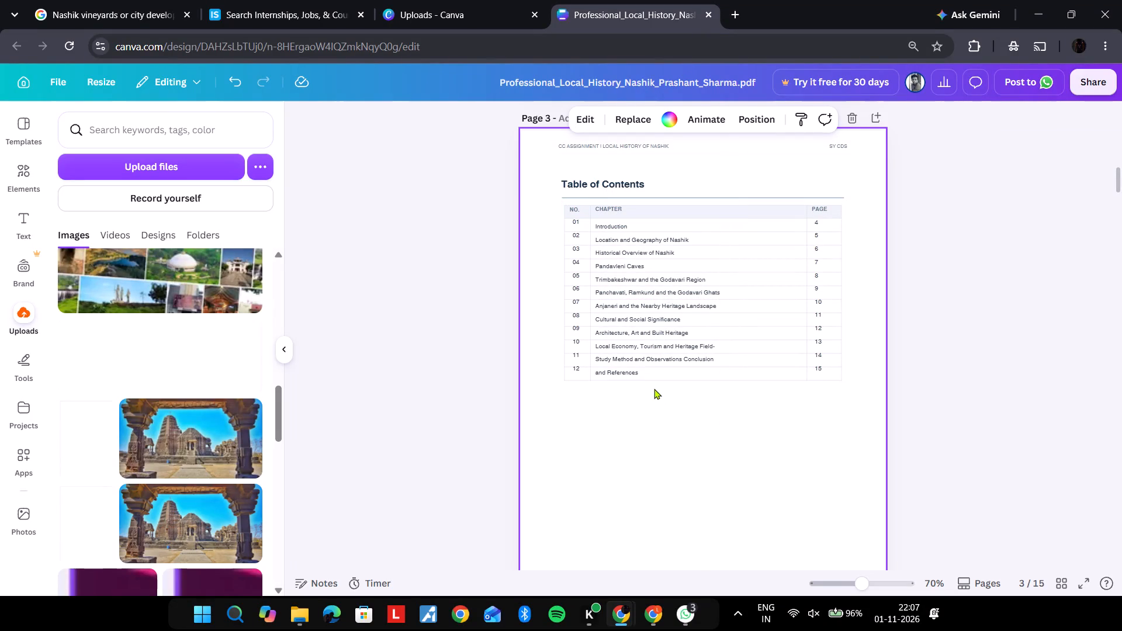
Move the chapter-number column of the contents table slightly down to line up with the chapter names.
click(645, 377)
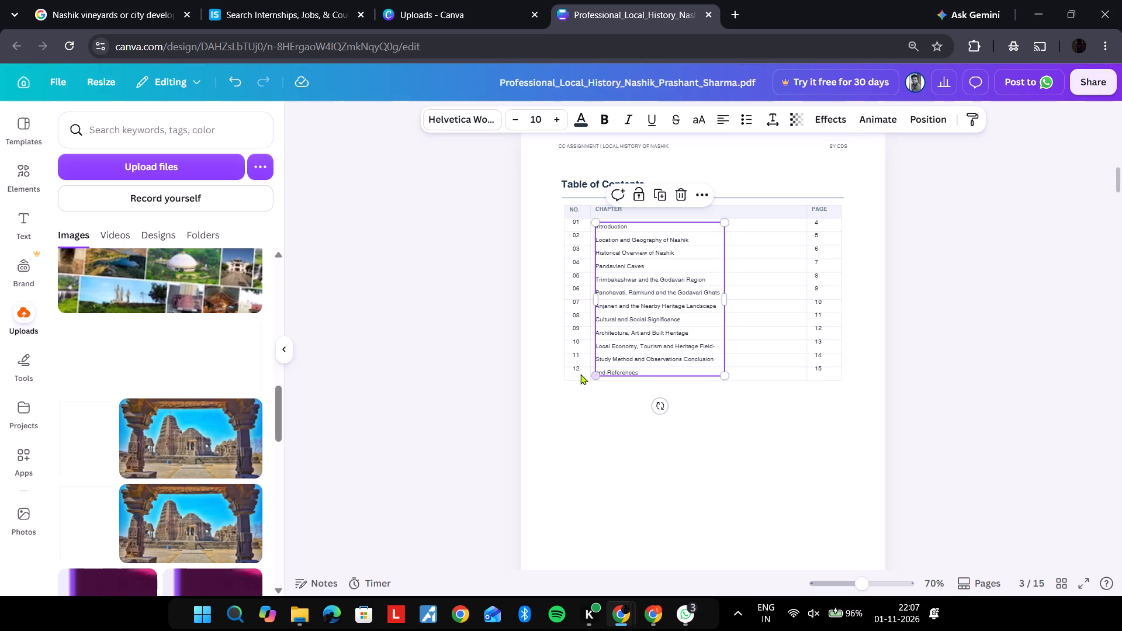
click(580, 372)
click(577, 344)
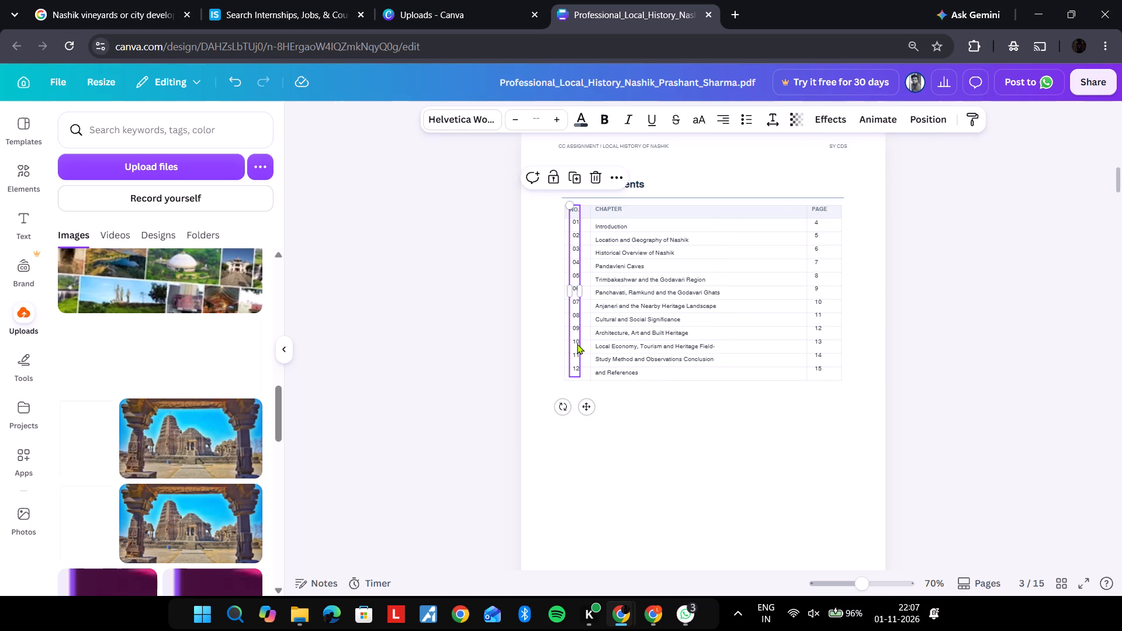
drag(577, 344, 577, 349)
click(723, 456)
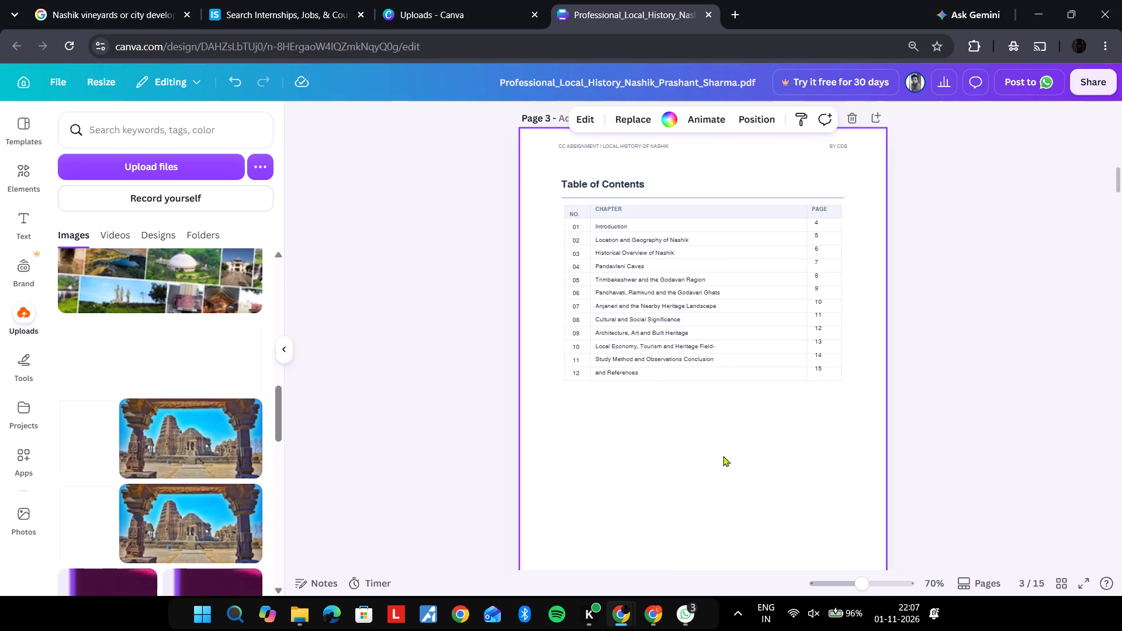
Move the page-number column of the contents table slightly down to line up with the chapter names.
click(819, 306)
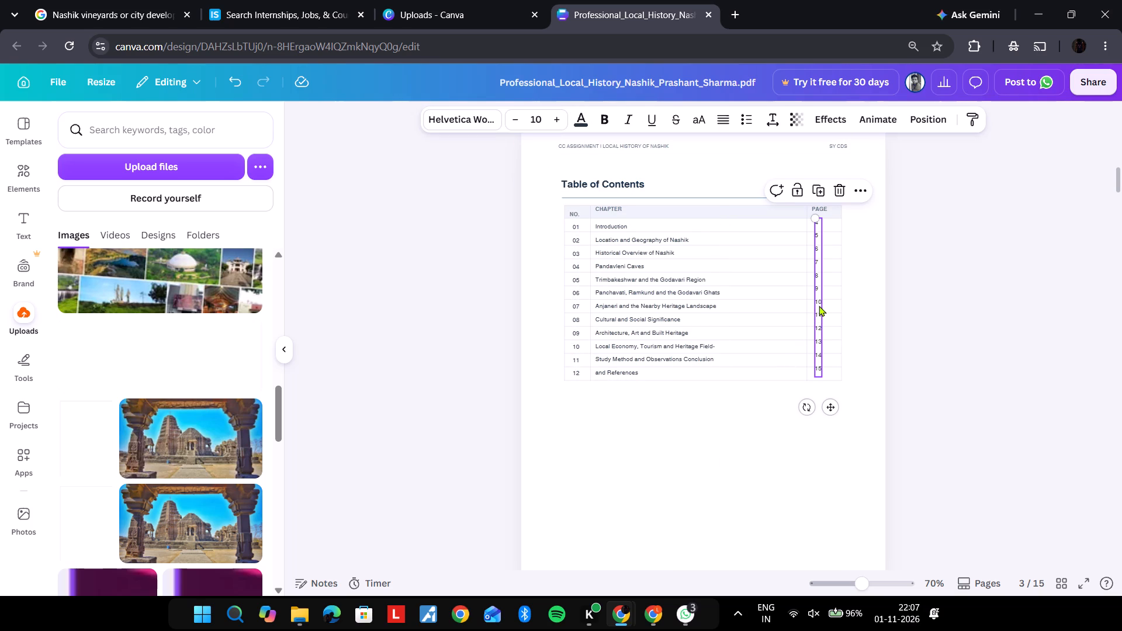
click(819, 306)
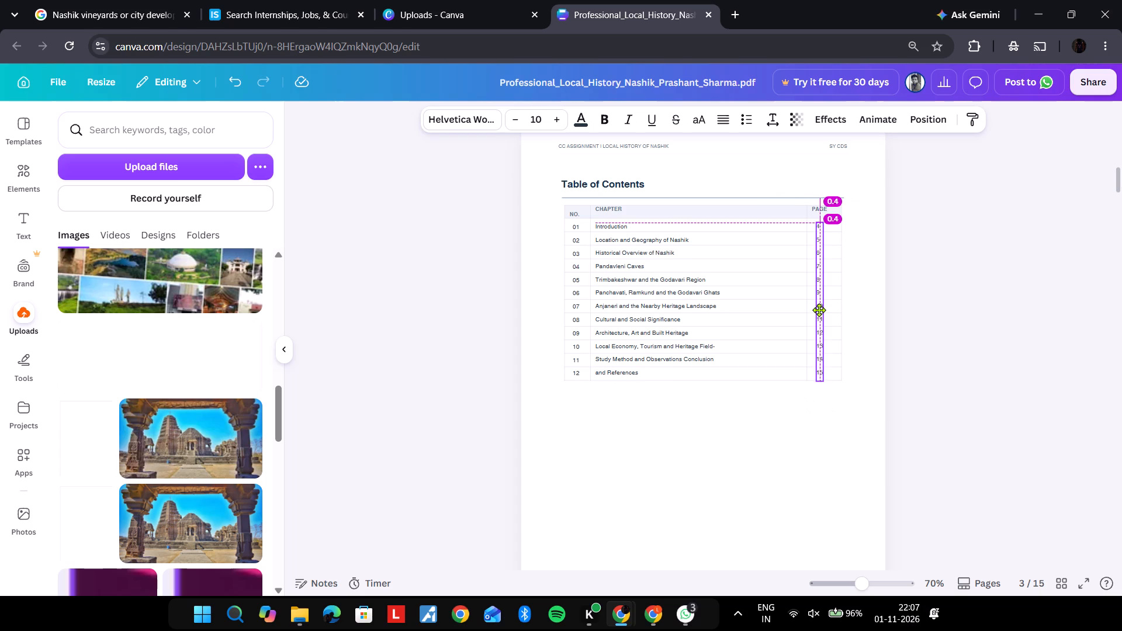
click(765, 417)
click(730, 431)
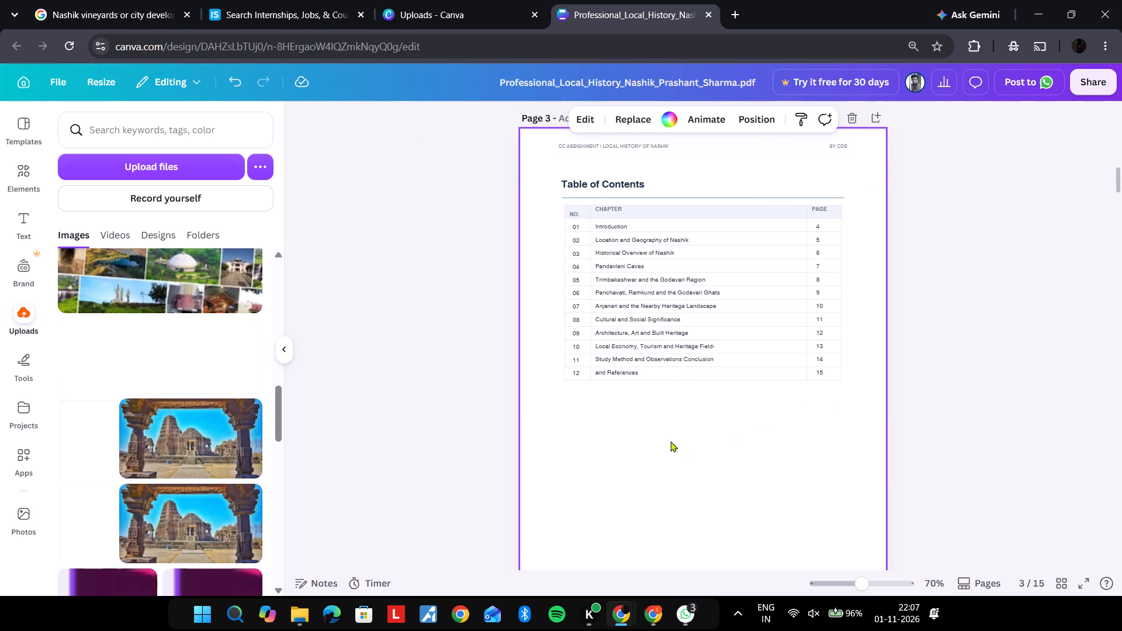
Add the blank white uploaded image to page 3, bring it to the front and stretch it across the table's row 12.
click(164, 375)
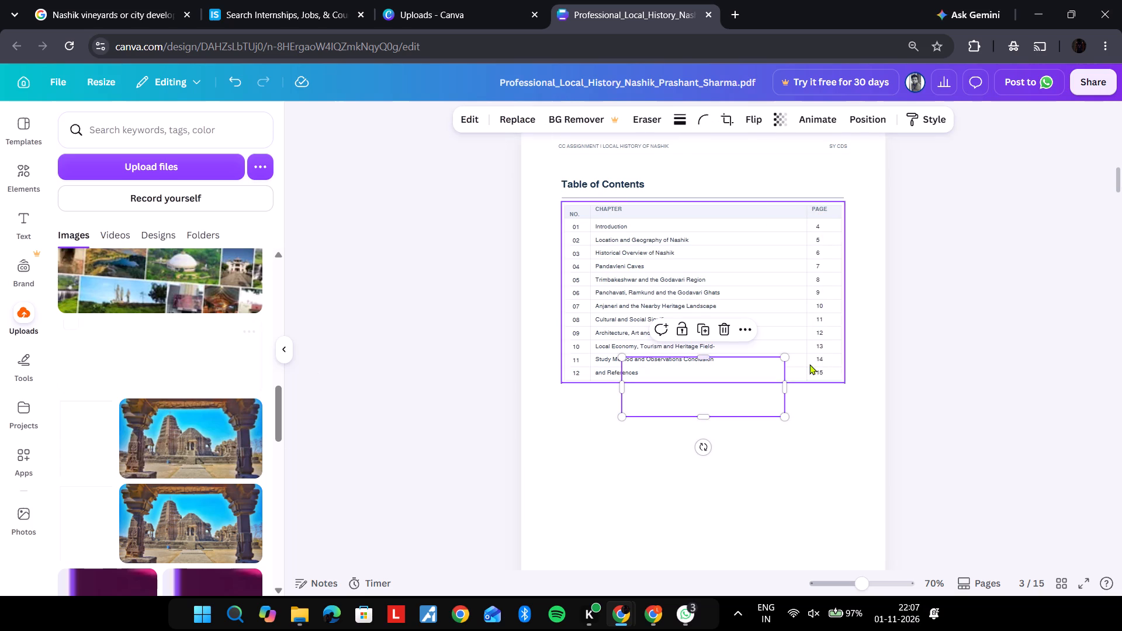
key(ctrl+alt+bracketright)
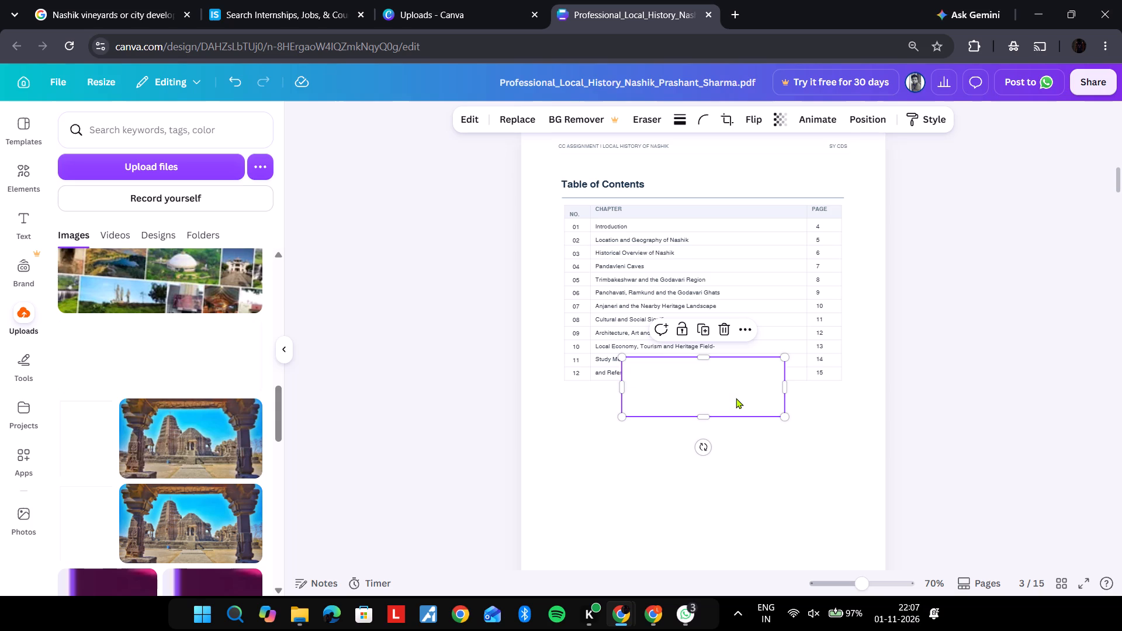
drag(736, 398, 688, 410)
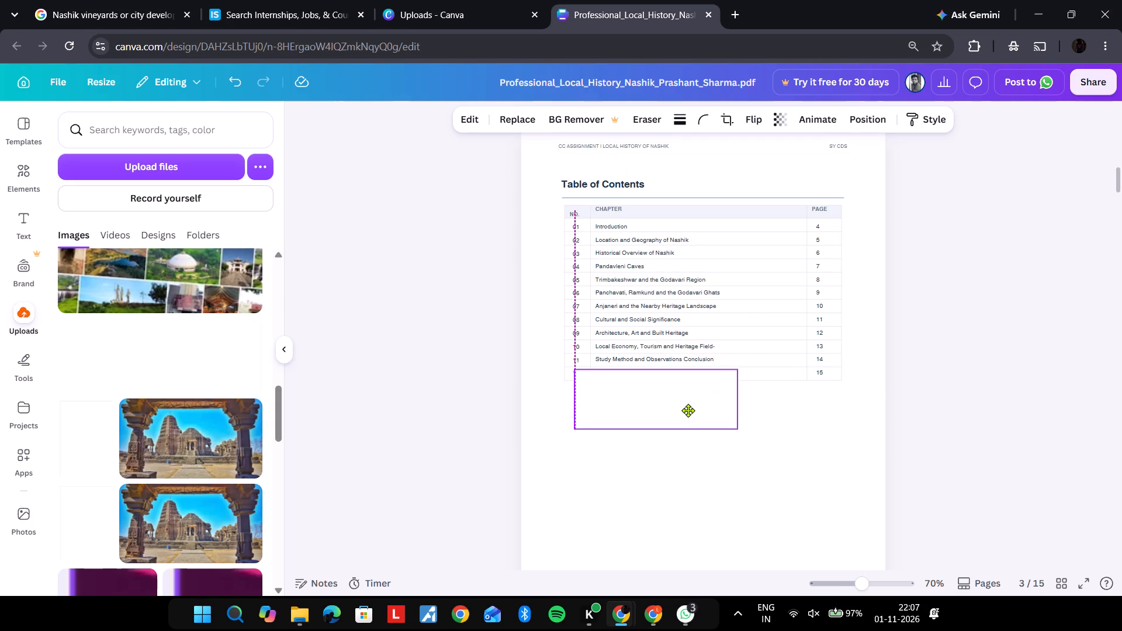
drag(688, 410, 672, 409)
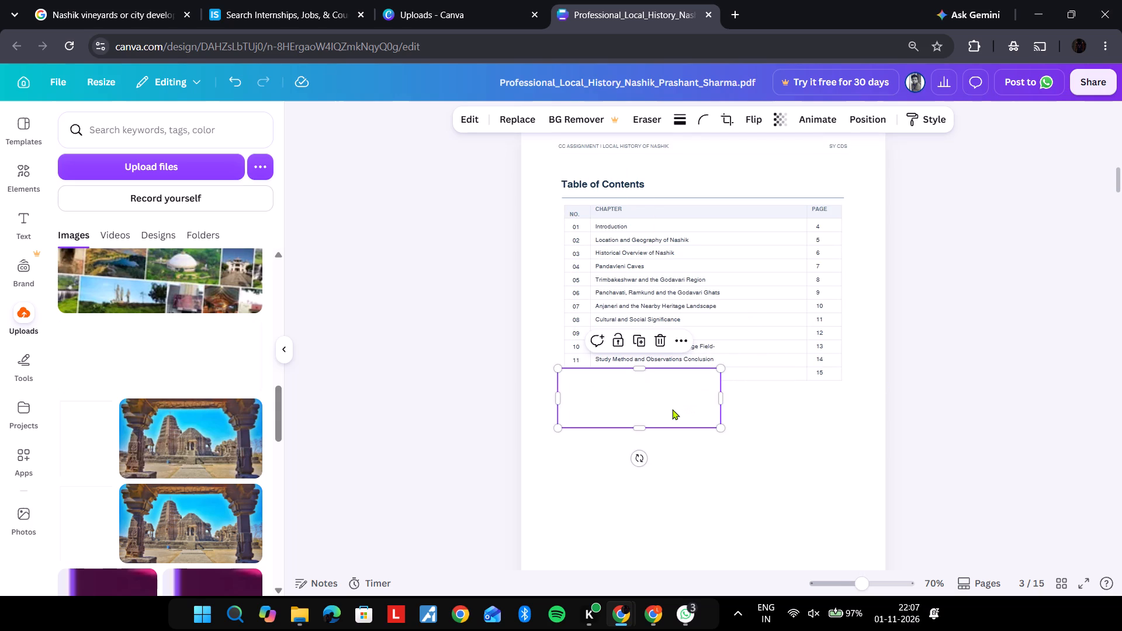
drag(725, 400, 854, 405)
key(ctrl+alt+bracketright)
key(ctrl+alt+bracketright)
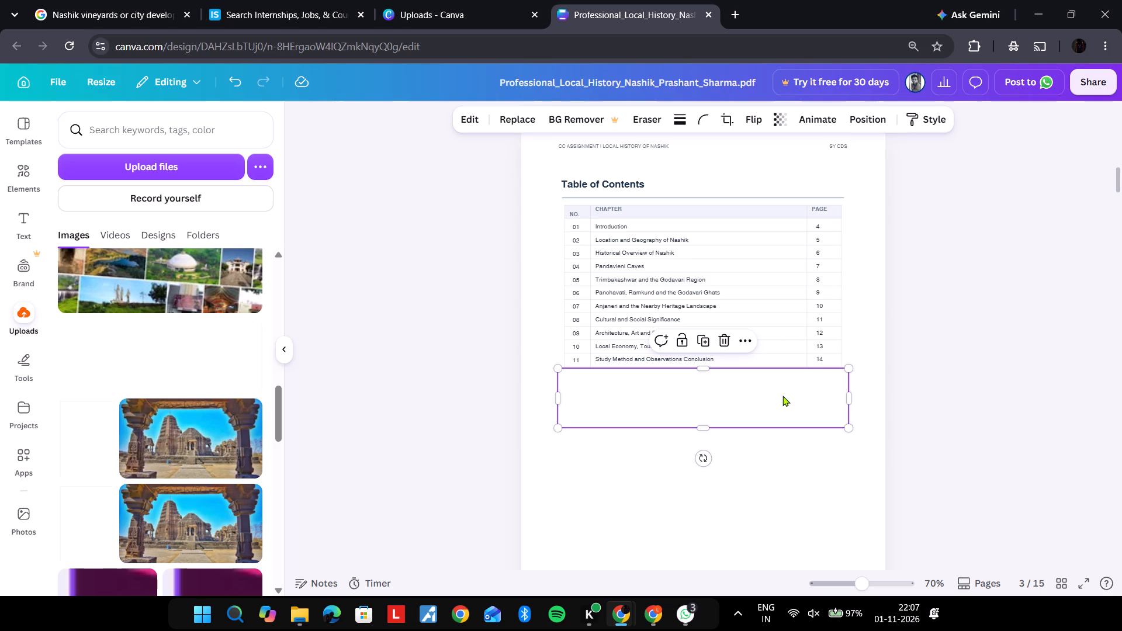
click(779, 509)
Nudge the white cover image up slightly to hide the leftover column lines beneath row 11.
ctrl+scroll(773, 450, up, 4)
scroll(711, 413, up, 1)
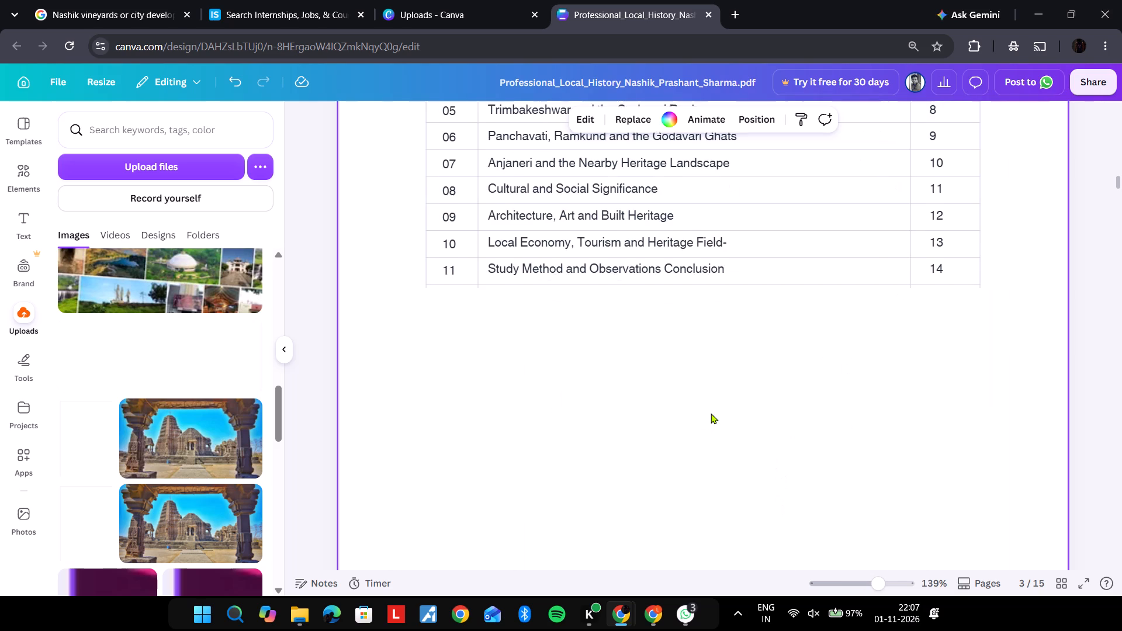
click(734, 463)
key(Up)
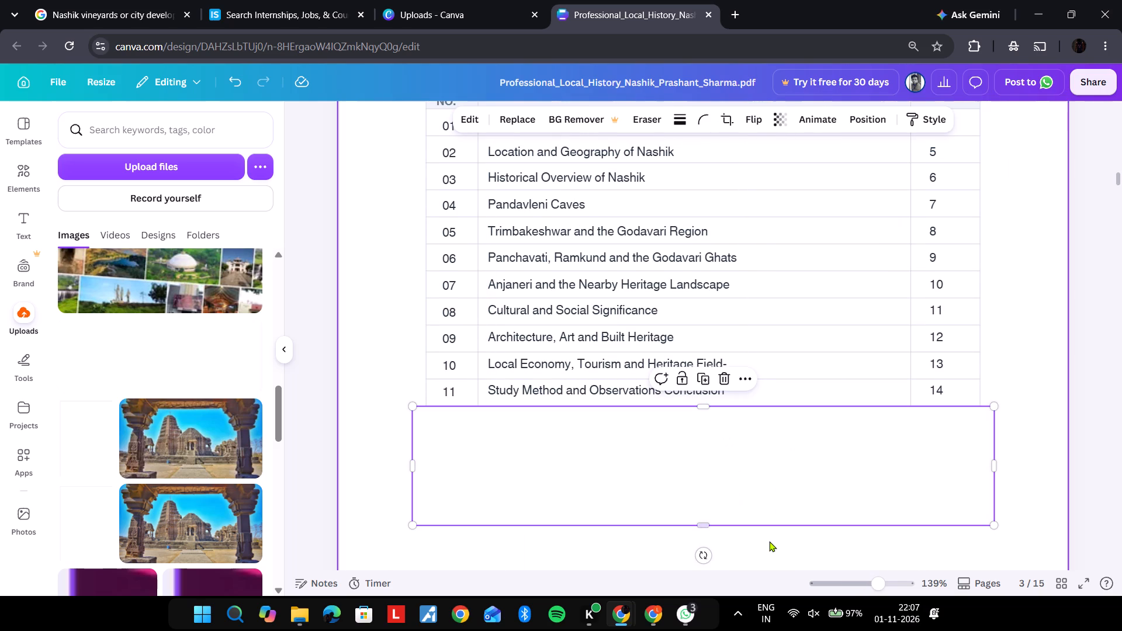
click(769, 541)
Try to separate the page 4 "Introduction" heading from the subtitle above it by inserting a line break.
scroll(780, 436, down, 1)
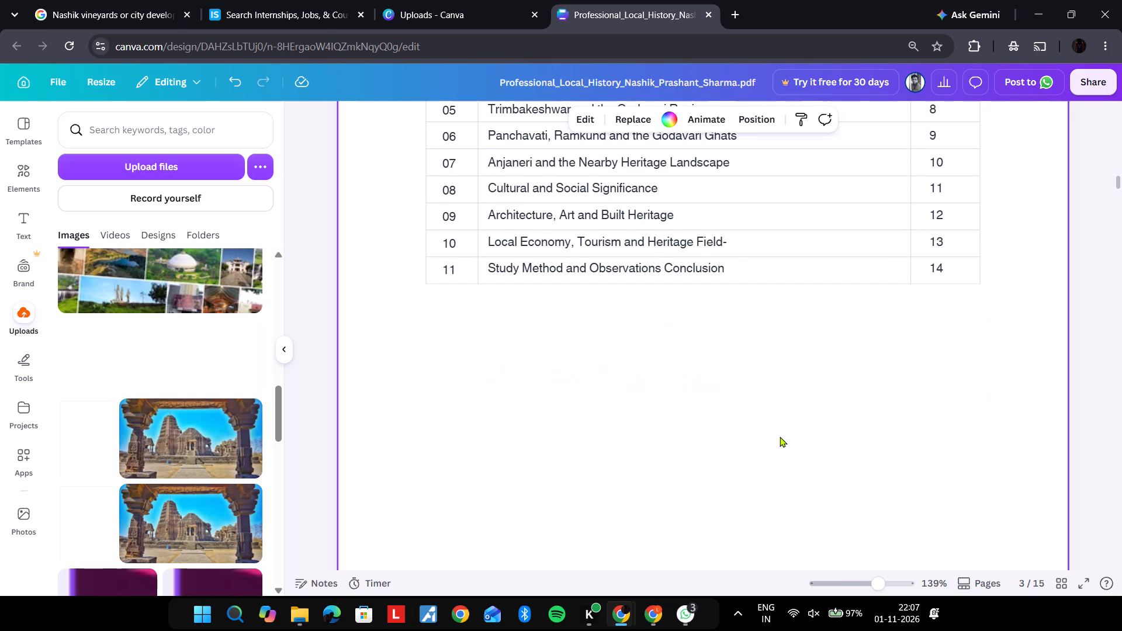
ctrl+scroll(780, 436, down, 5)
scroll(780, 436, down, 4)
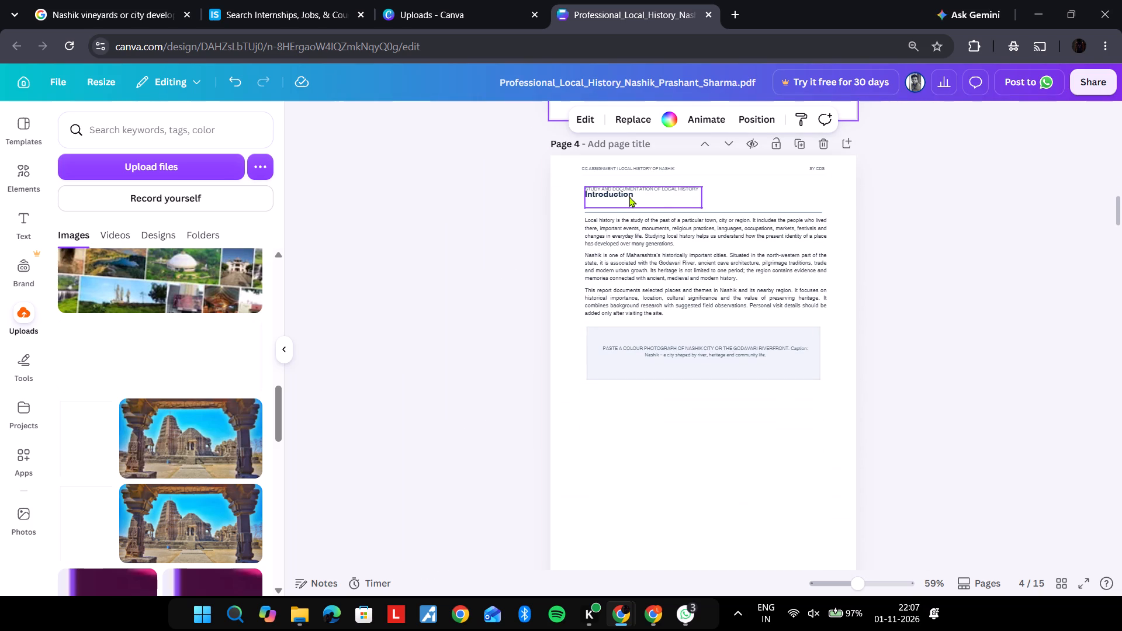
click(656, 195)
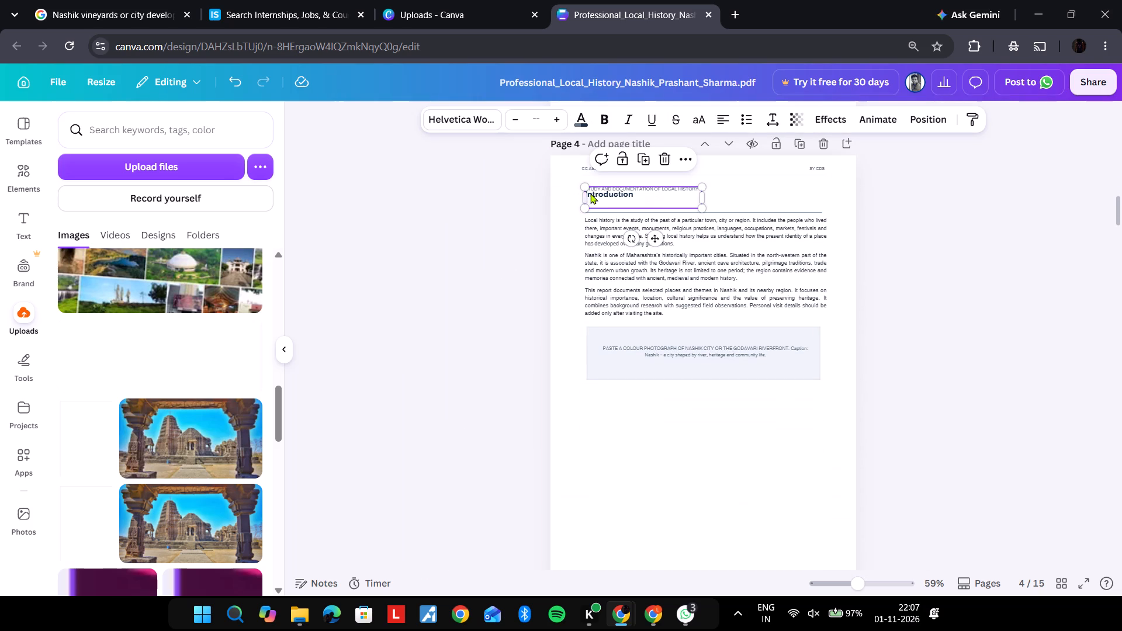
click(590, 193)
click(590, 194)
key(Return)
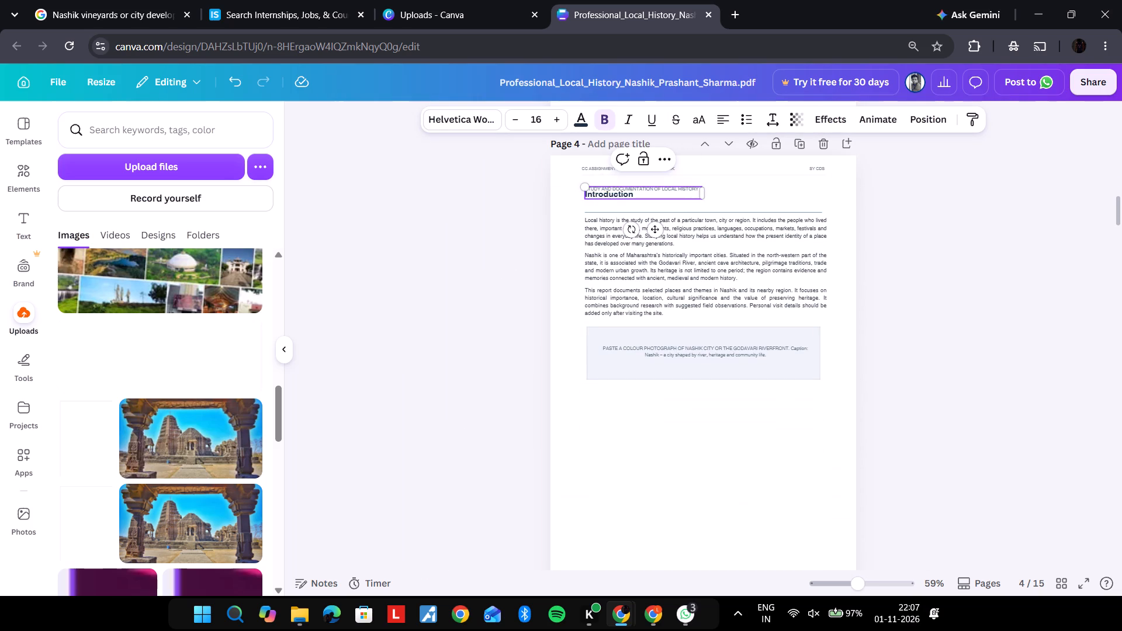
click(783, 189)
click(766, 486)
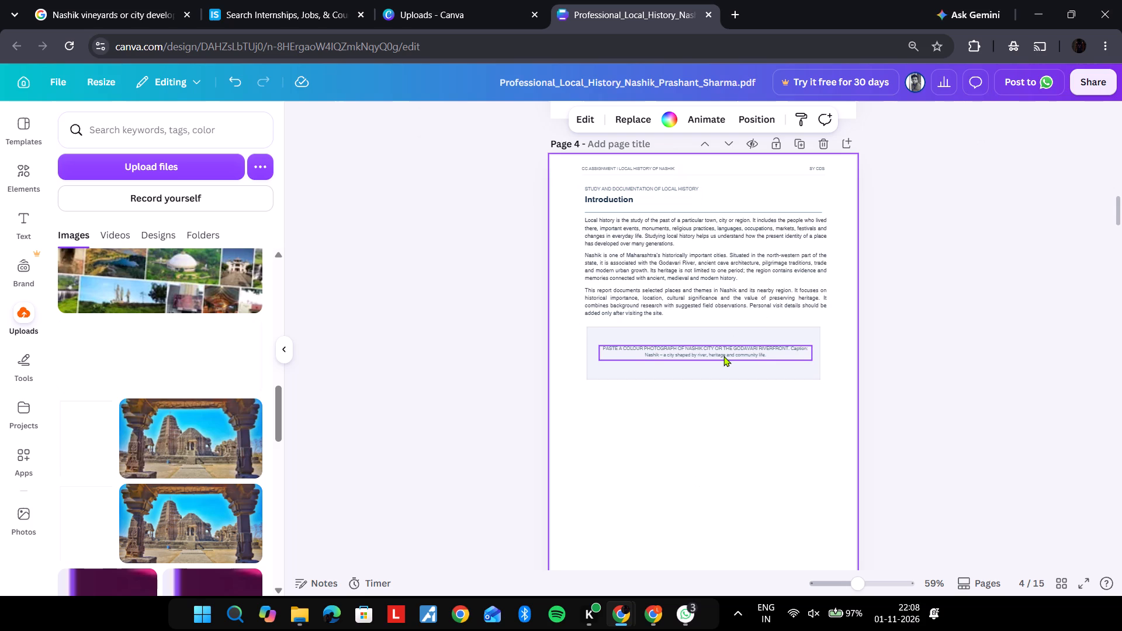
Copy the Cultural India temple photo with overhanging branches from the Google image results and paste it onto page 4.
key(alt+Tab)
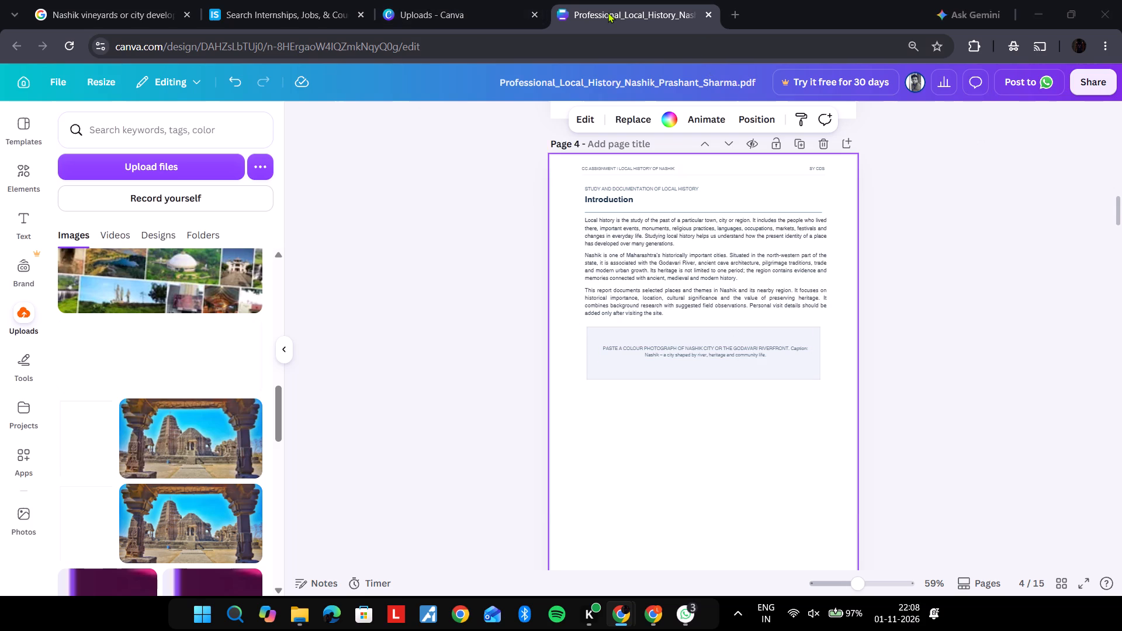
scroll(516, 327, down, 2)
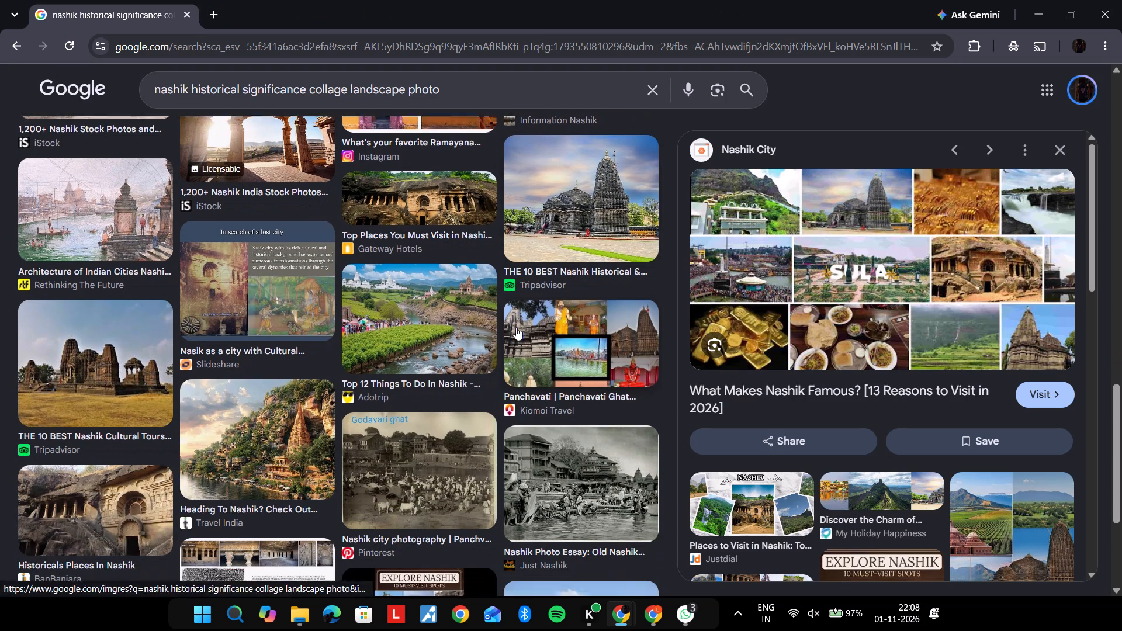
scroll(122, 428, down, 1)
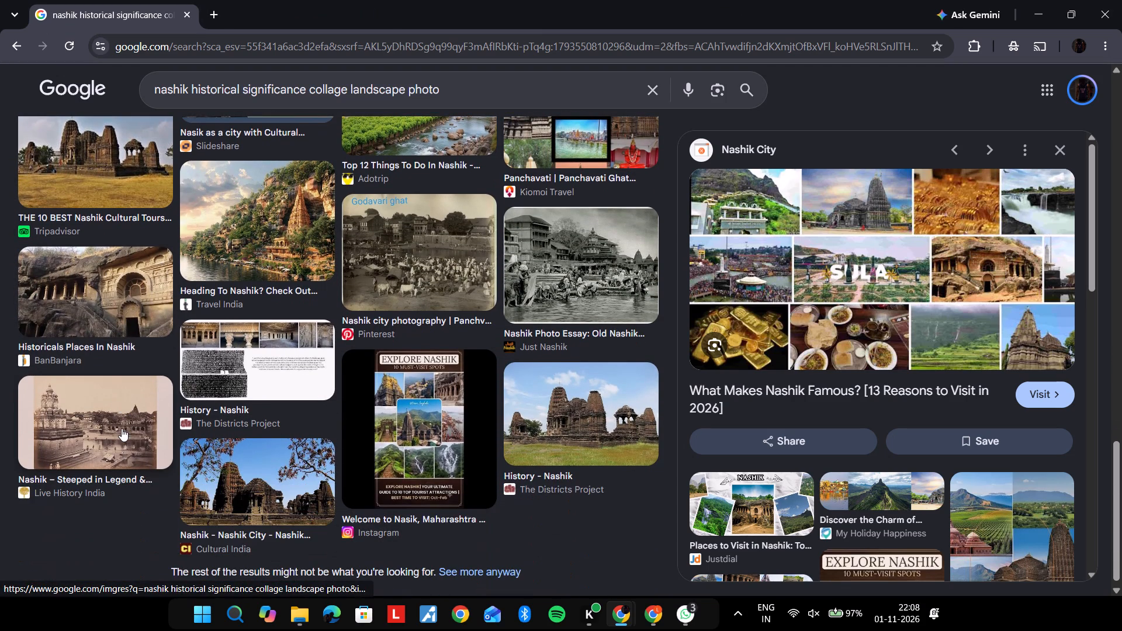
right_click(233, 462)
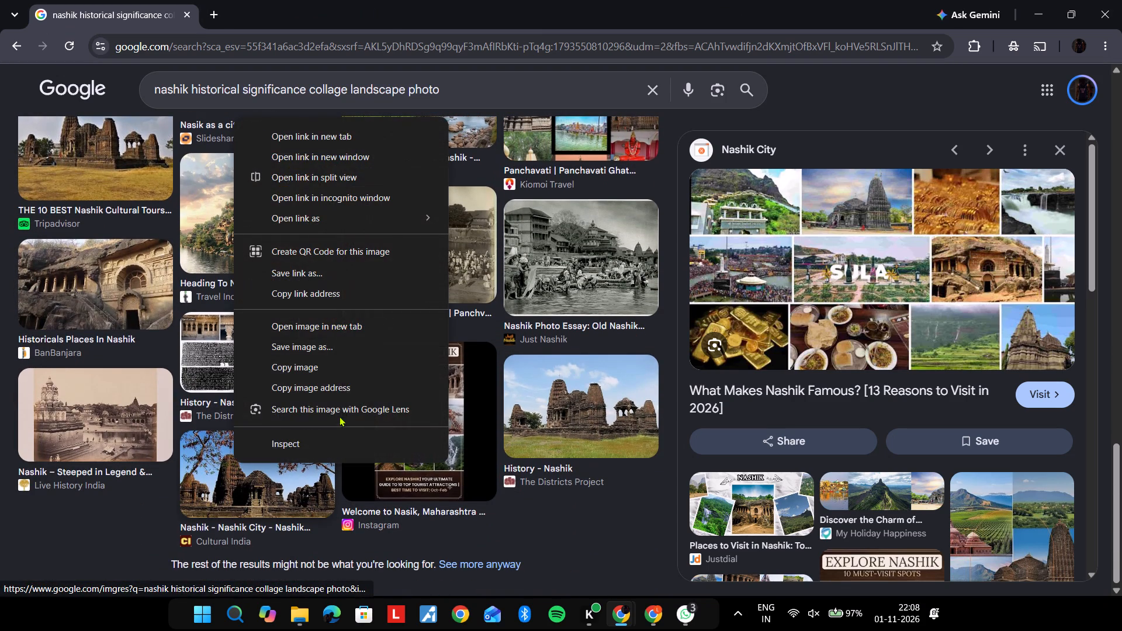
click(333, 363)
key(alt+Tab)
key(ctrl+v)
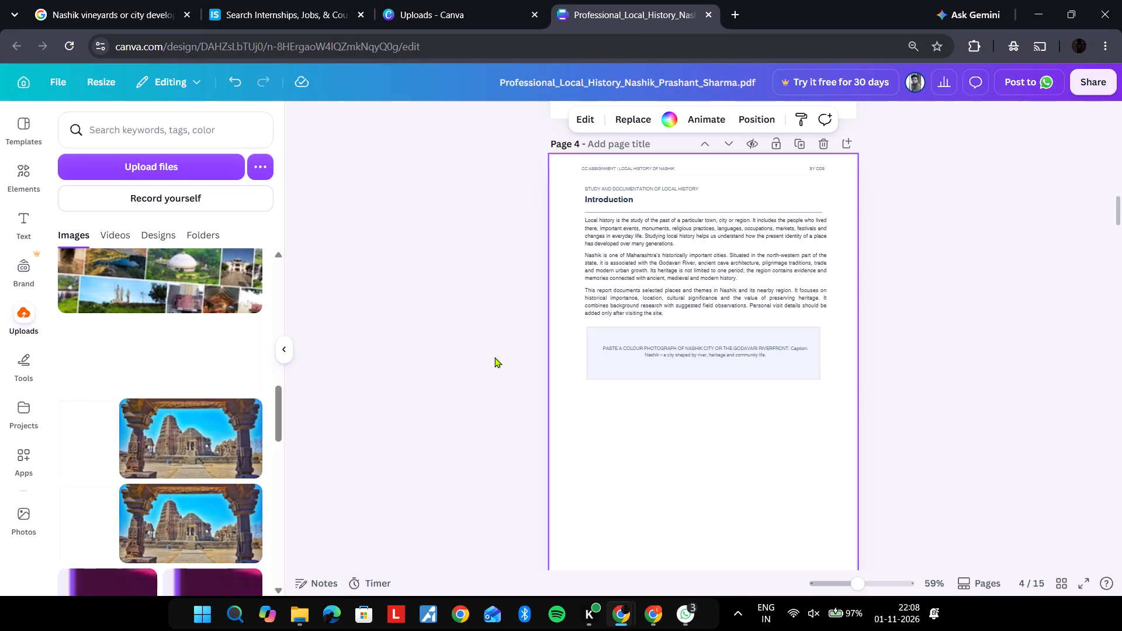
Delete the "PASTE A COLOUR PHOTOGRAPH" caption and its placeholder box below the Introduction text.
click(730, 353)
key(BackSpace)
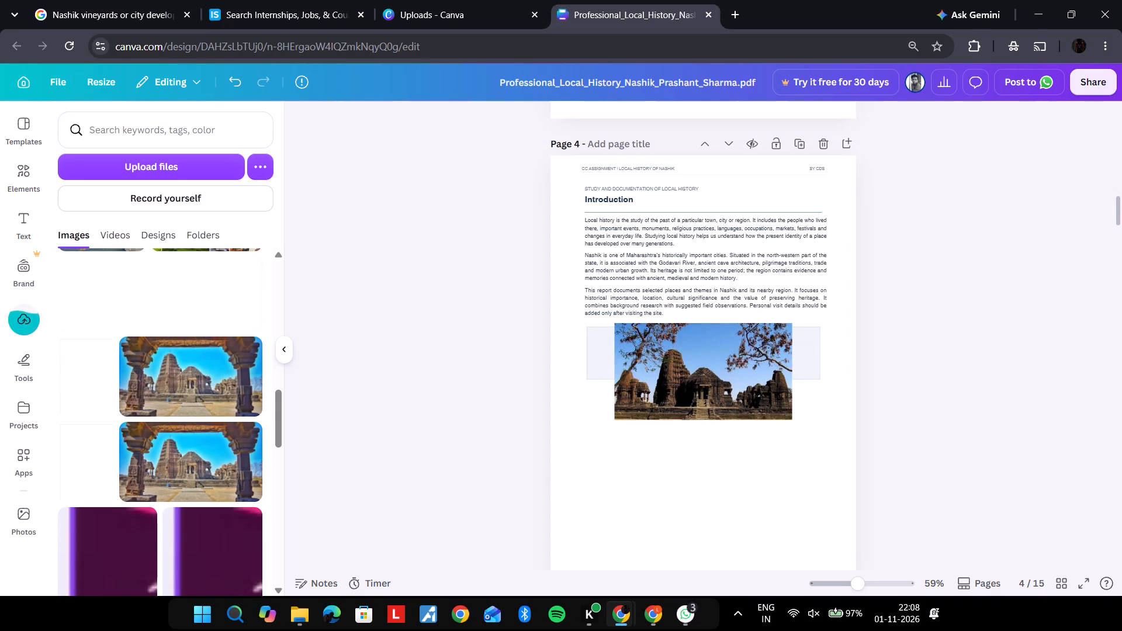
click(796, 358)
key(BackSpace)
Move the temple photo below the Introduction text on page 4 and enlarge it to about 16.9 by 9.2, spanning the text width.
drag(732, 373, 708, 414)
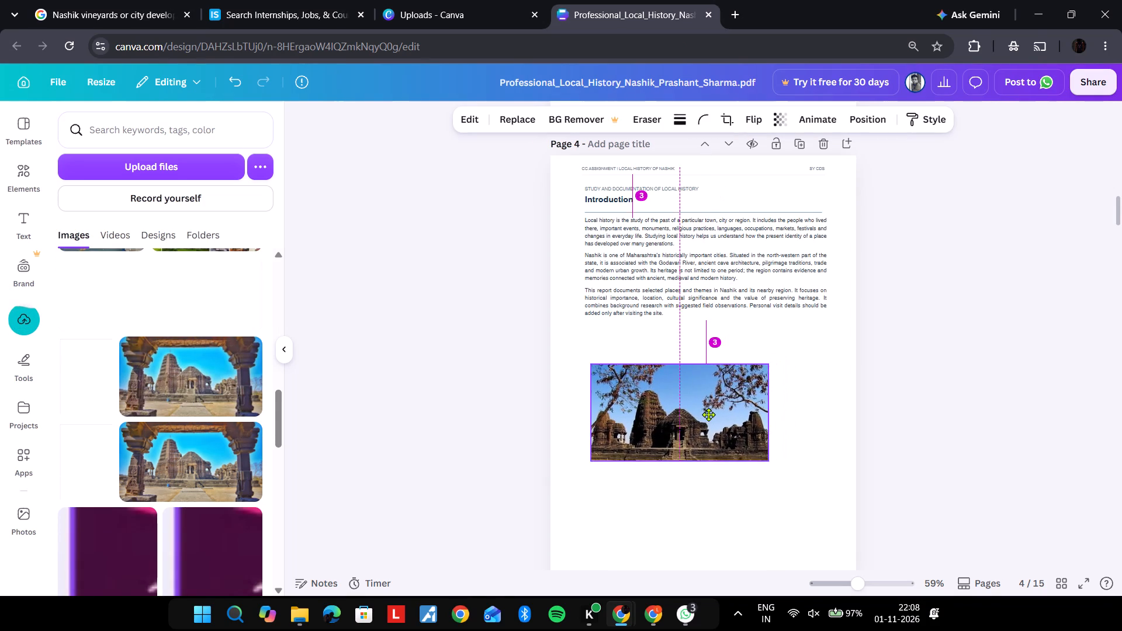
drag(708, 414, 697, 407)
drag(759, 454, 759, 453)
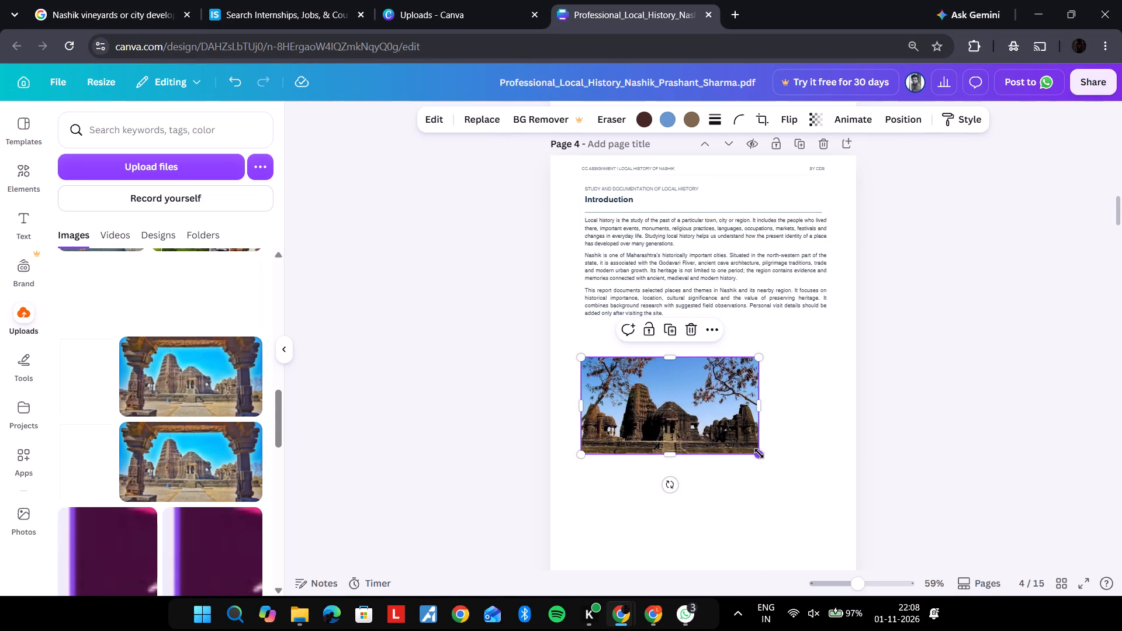
drag(759, 453, 811, 519)
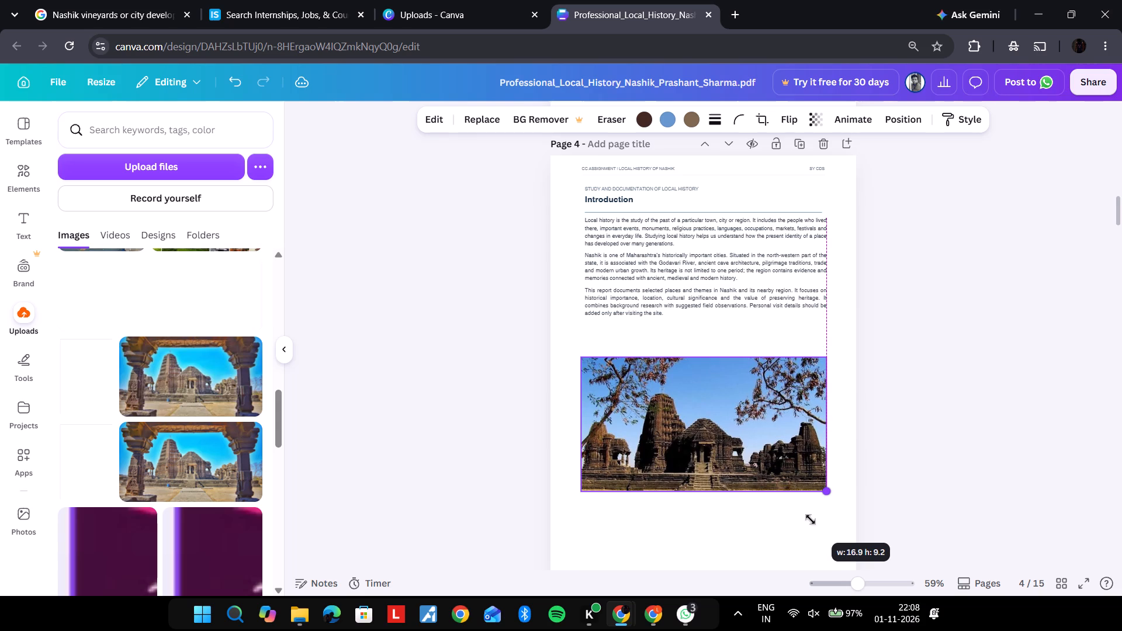
drag(811, 519, 810, 519)
click(1094, 353)
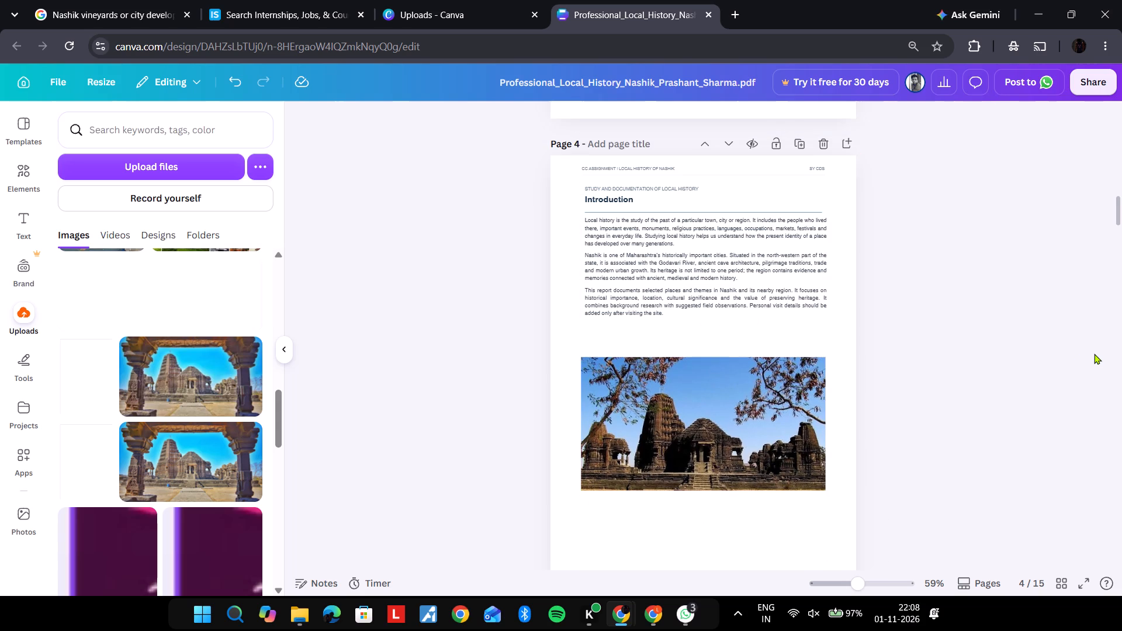
Insert a line break before the page 5 heading "Location and Geography of Nashik" to space it below the subtitle.
scroll(969, 376, down, 3)
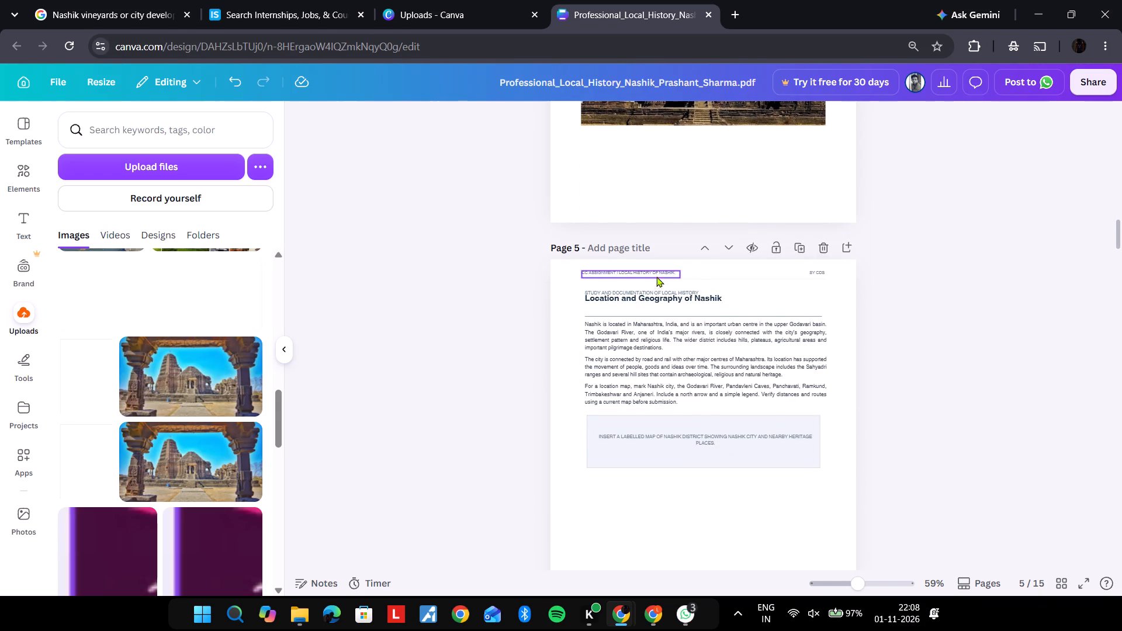
click(653, 293)
click(591, 300)
click(591, 300)
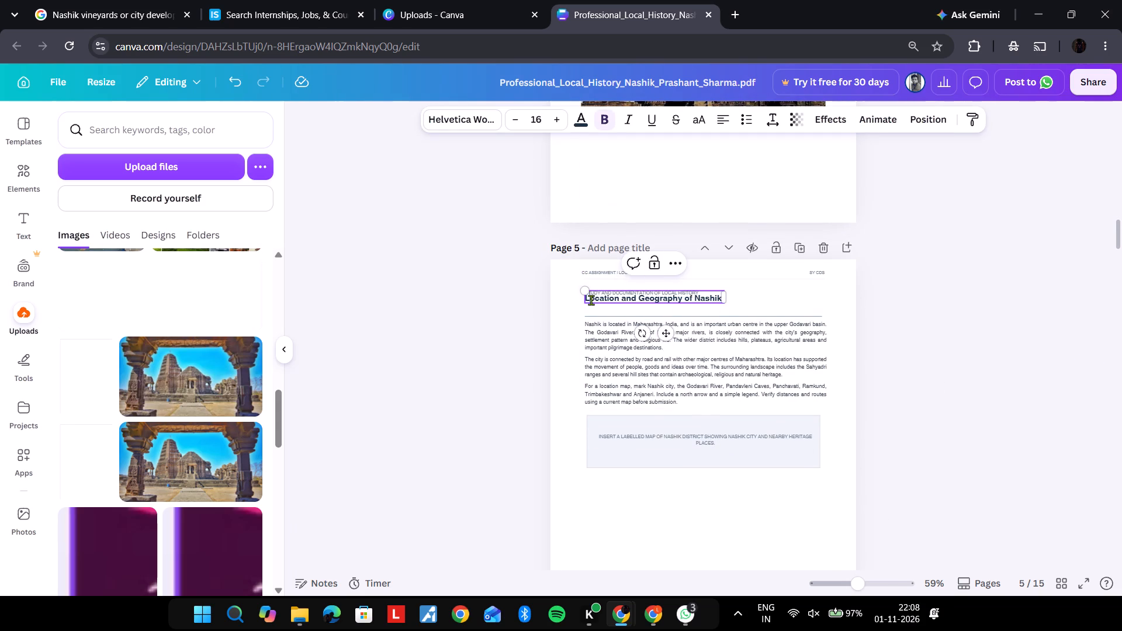
key(Left)
key(Return)
click(946, 352)
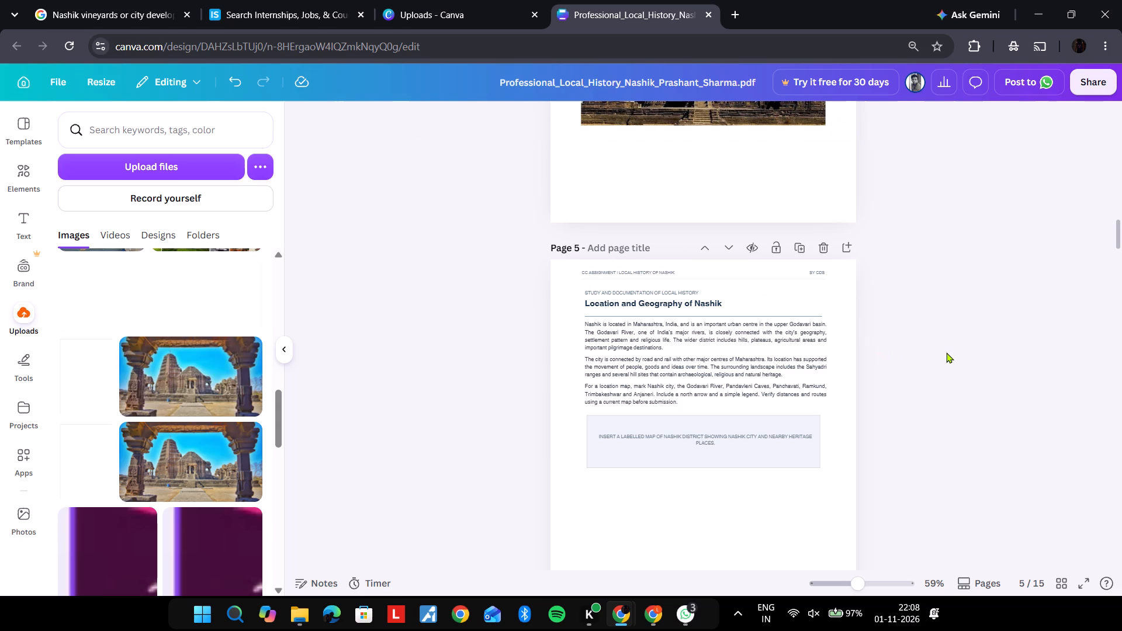
Delete the "INSERT A LABELLED MAP OF NASHIK DISTRICT" caption and its placeholder box on page 5.
click(661, 429)
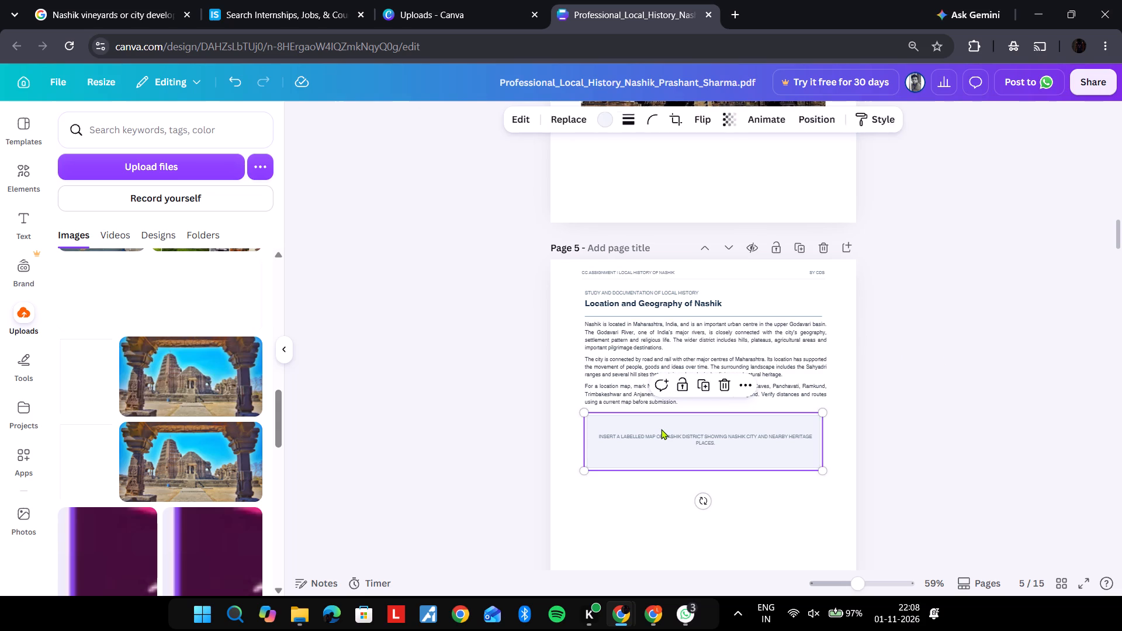
key(BackSpace)
click(670, 442)
key(BackSpace)
Copy the black-and-white "History of Nashik, Major Historical..." temple photo from the Google image results and paste it onto page 5.
key(alt+Tab)
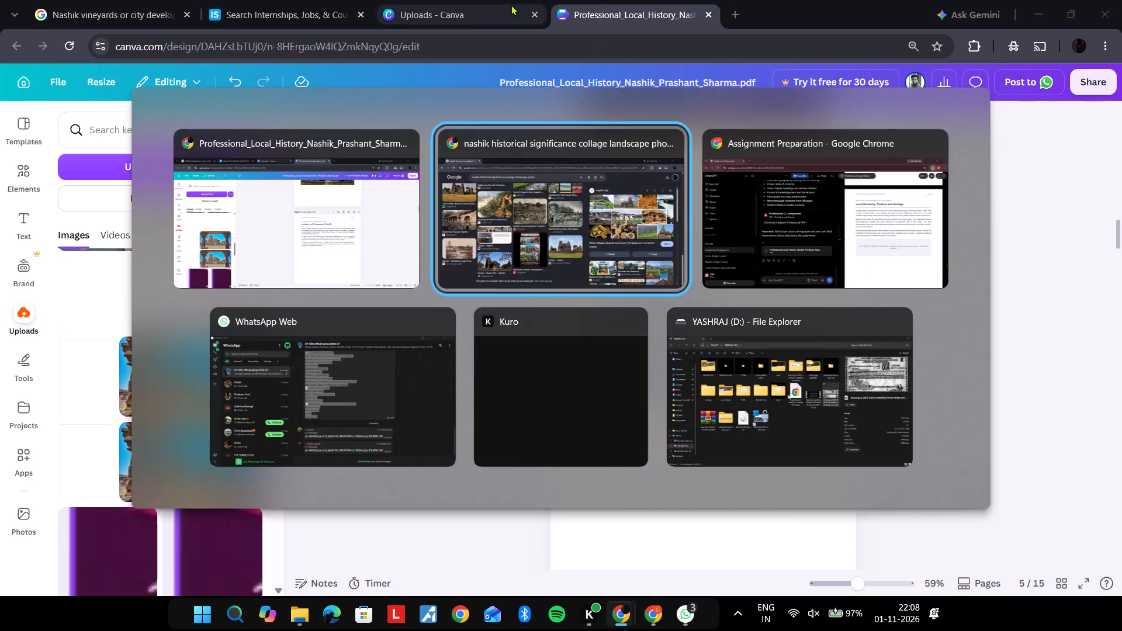
scroll(393, 366, down, 1)
scroll(231, 394, down, 1)
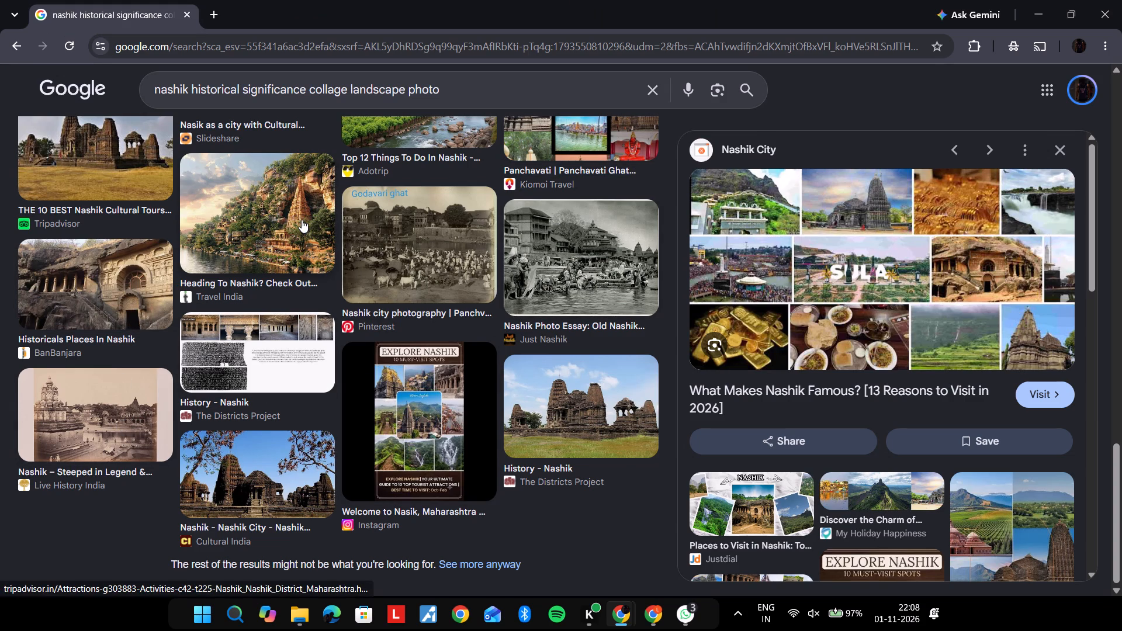
double_click(460, 556)
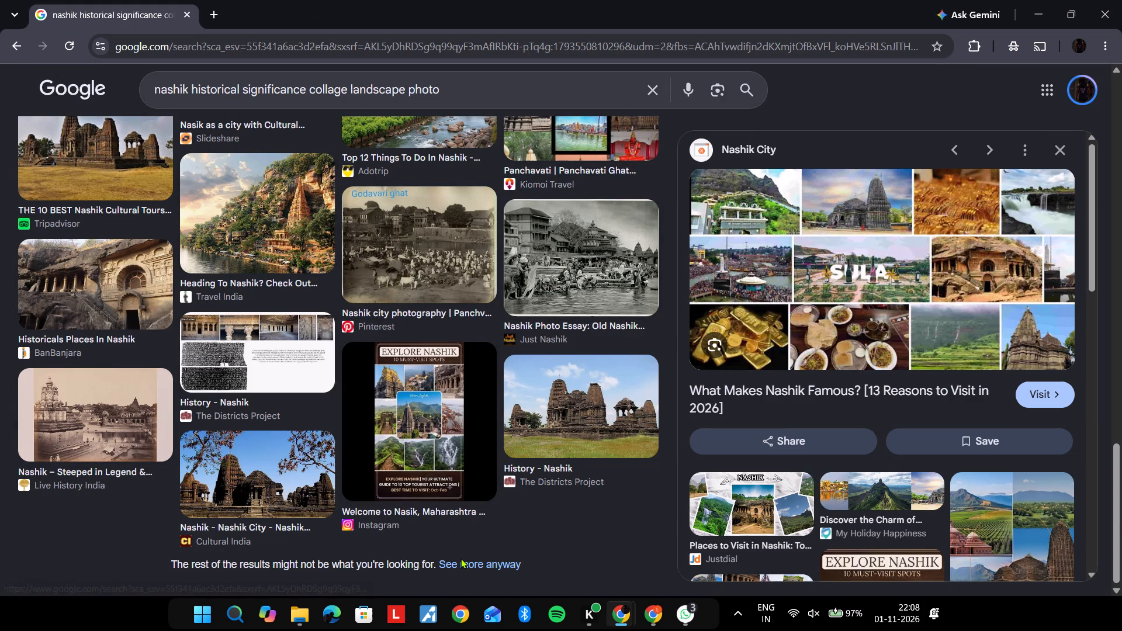
click(460, 560)
scroll(538, 445, down, 1)
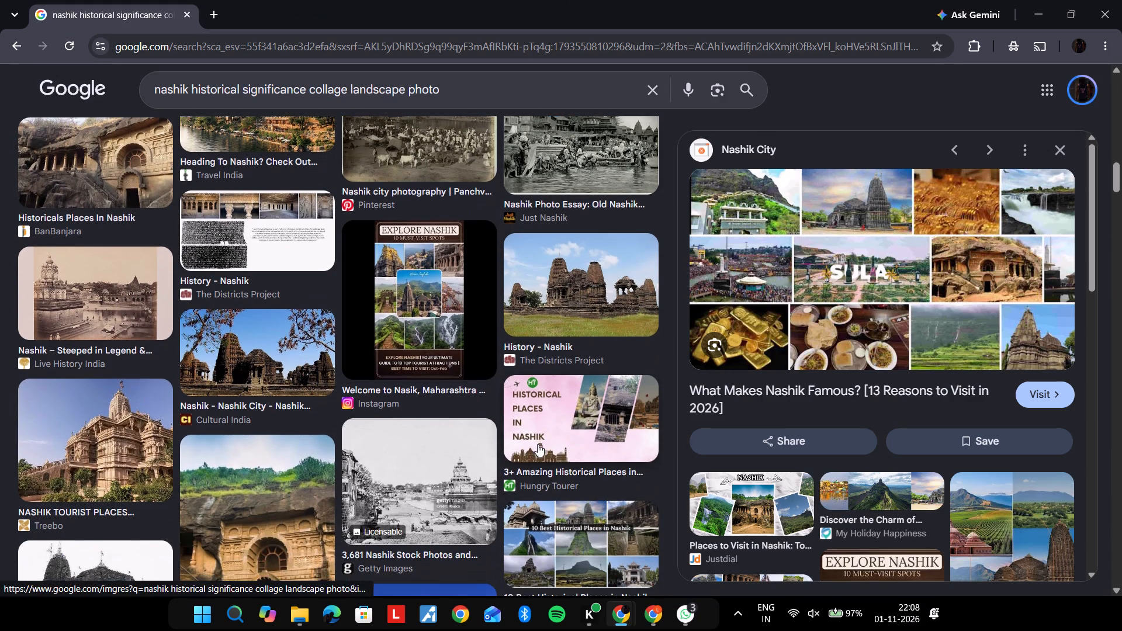
scroll(538, 444, down, 1)
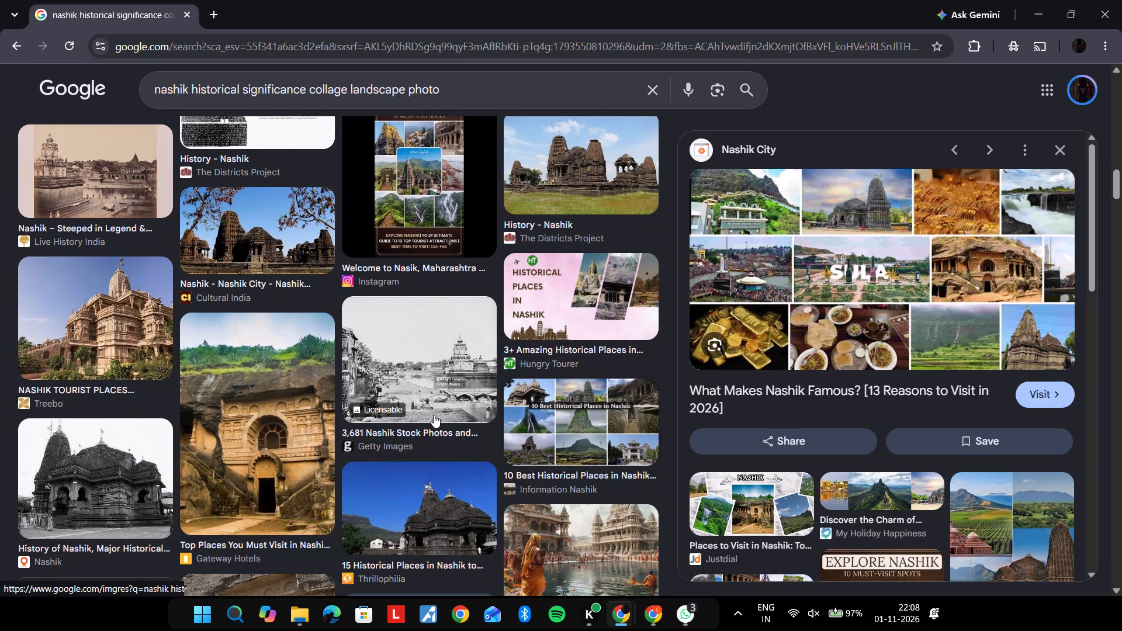
scroll(418, 418, down, 1)
right_click(68, 346)
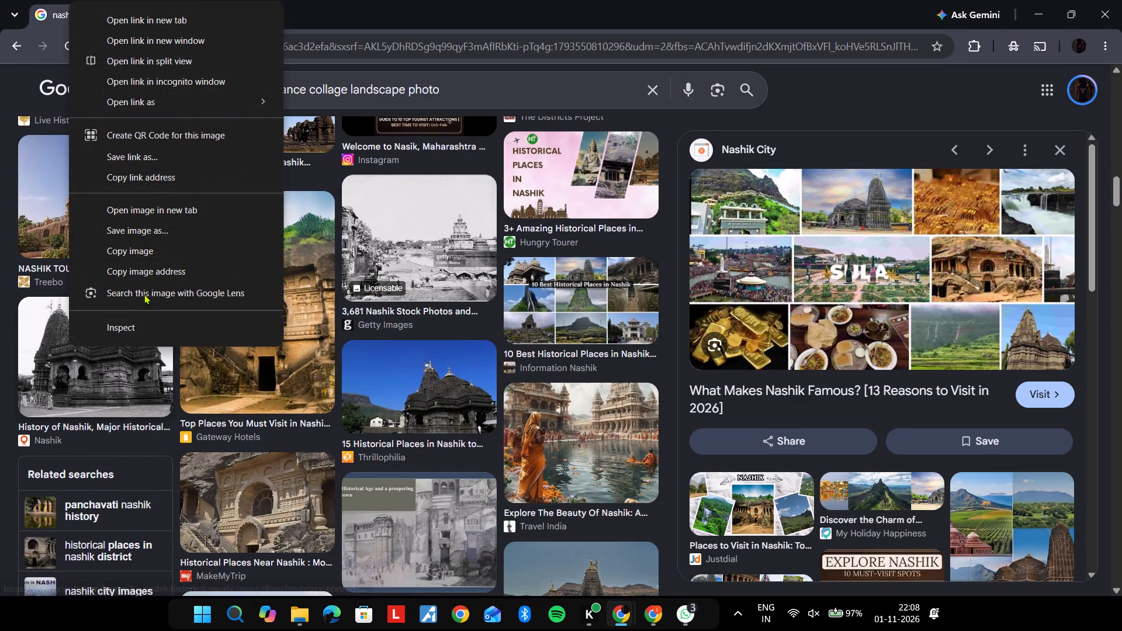
click(158, 249)
key(alt+Tab)
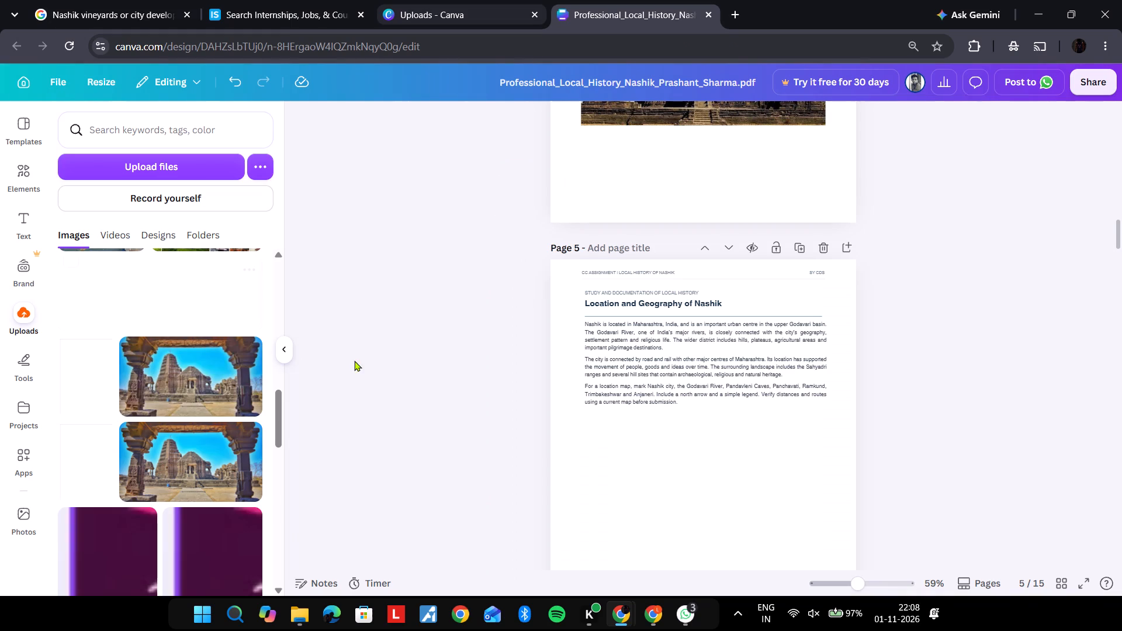
key(ctrl+v)
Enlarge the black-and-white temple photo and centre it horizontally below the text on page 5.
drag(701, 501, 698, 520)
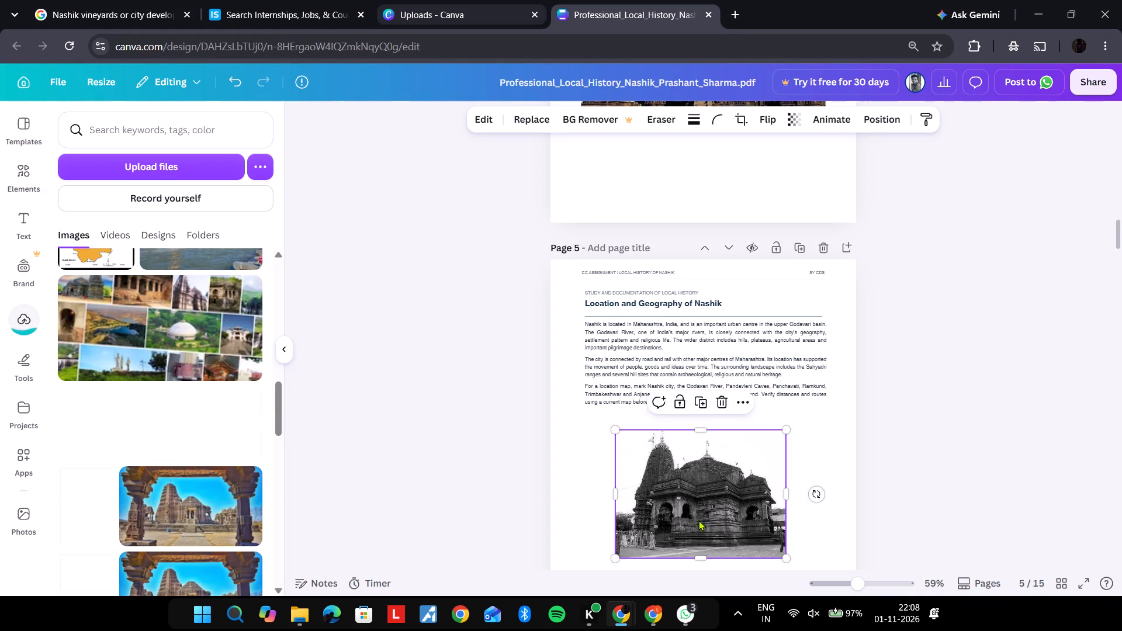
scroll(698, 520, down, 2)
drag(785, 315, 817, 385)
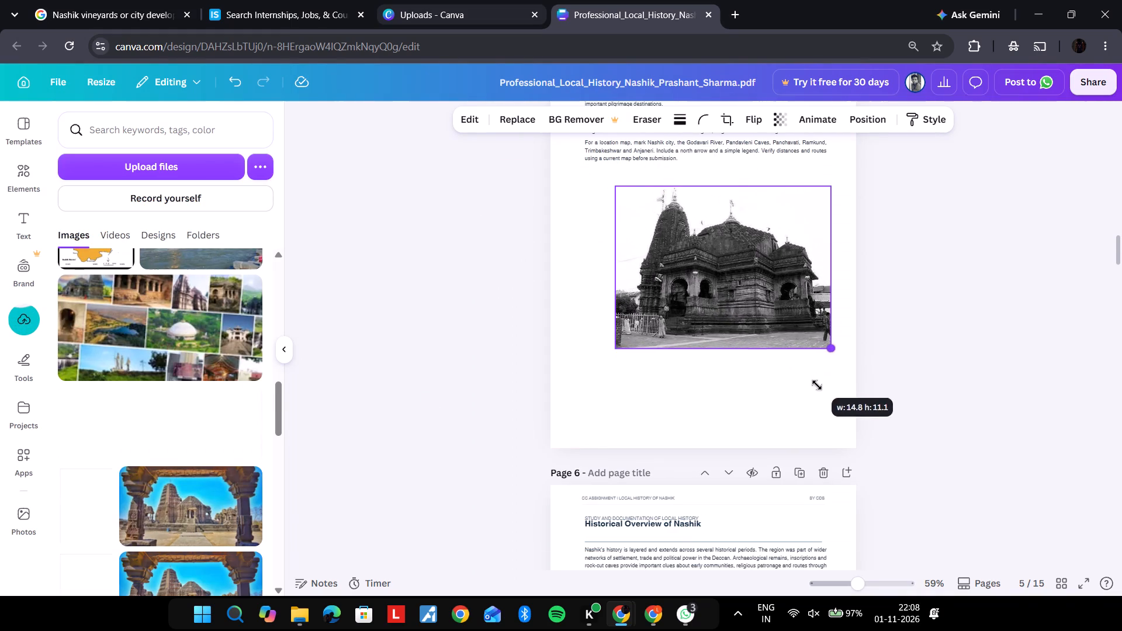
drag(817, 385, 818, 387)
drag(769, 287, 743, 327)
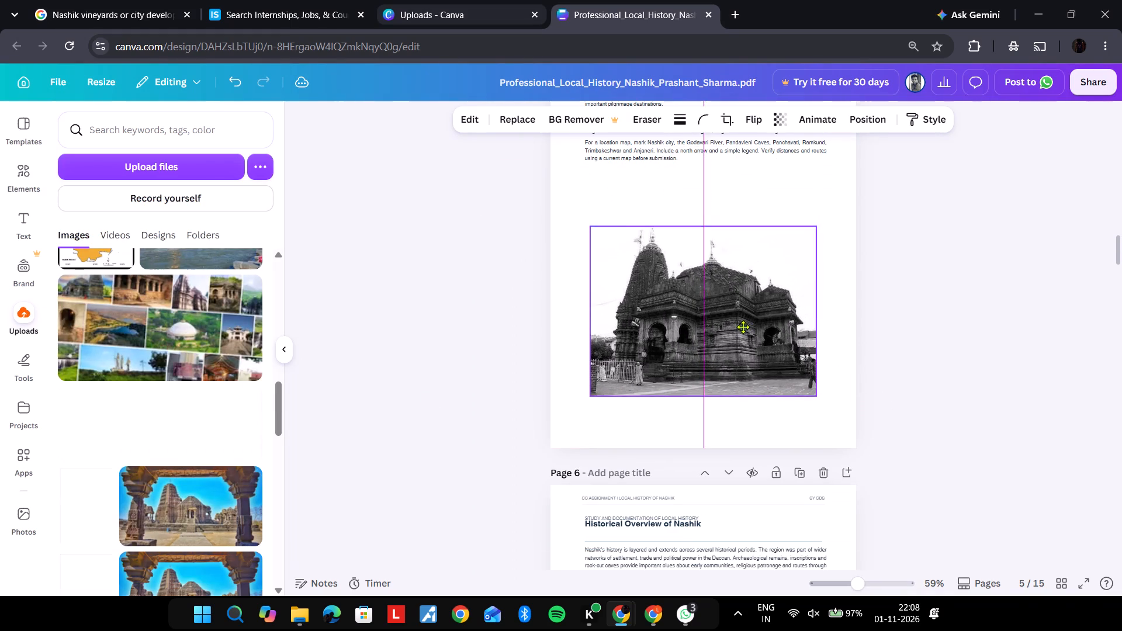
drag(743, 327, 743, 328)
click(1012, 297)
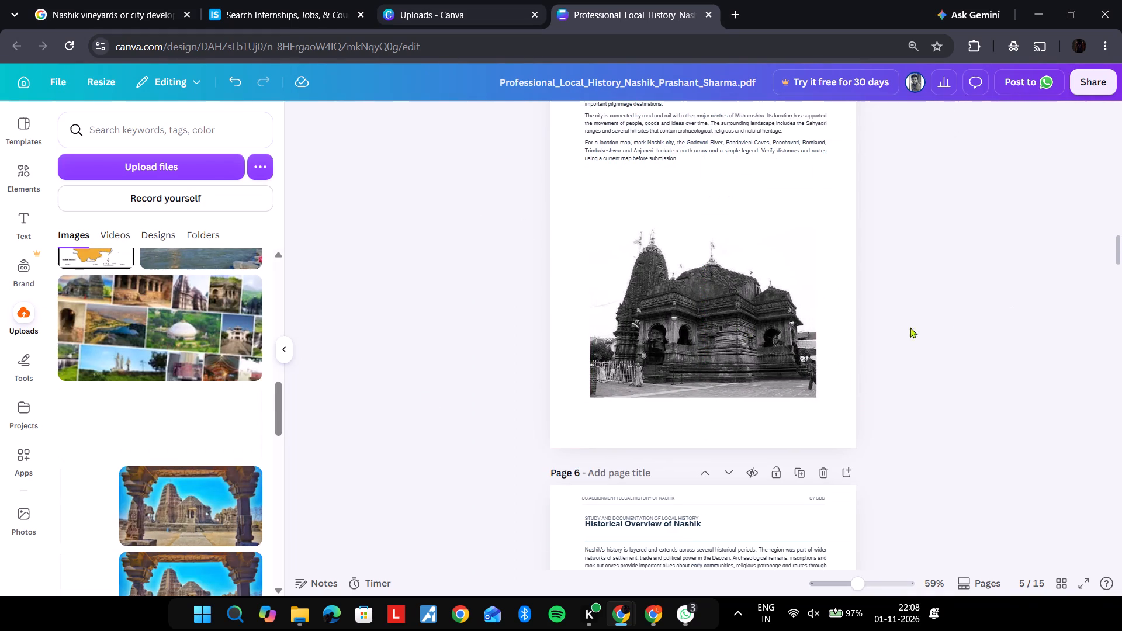
Move the black-and-white temple photo to page 5's bottom-left corner and enlarge it to the full page width, 21 by 15.8.
scroll(901, 329, up, 1)
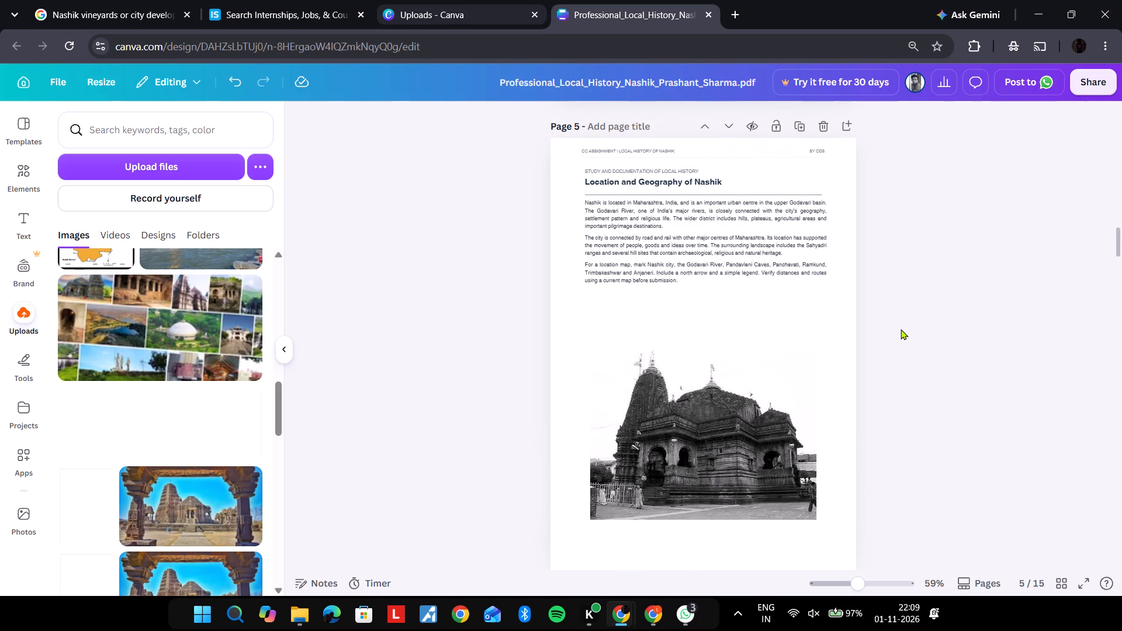
drag(732, 452, 695, 498)
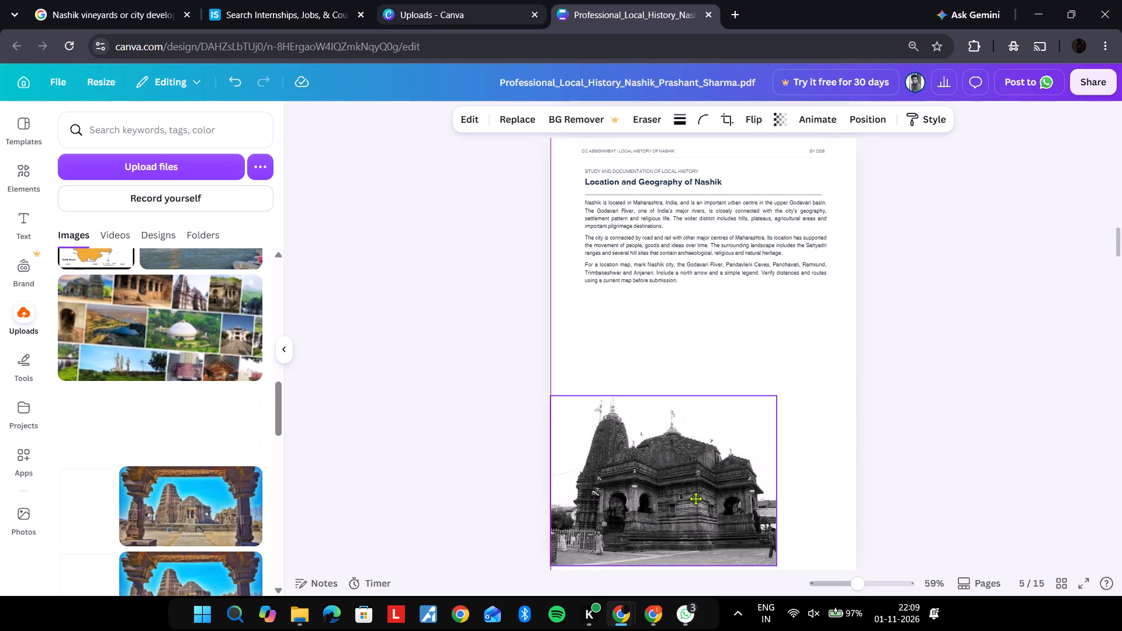
drag(695, 498, 694, 502)
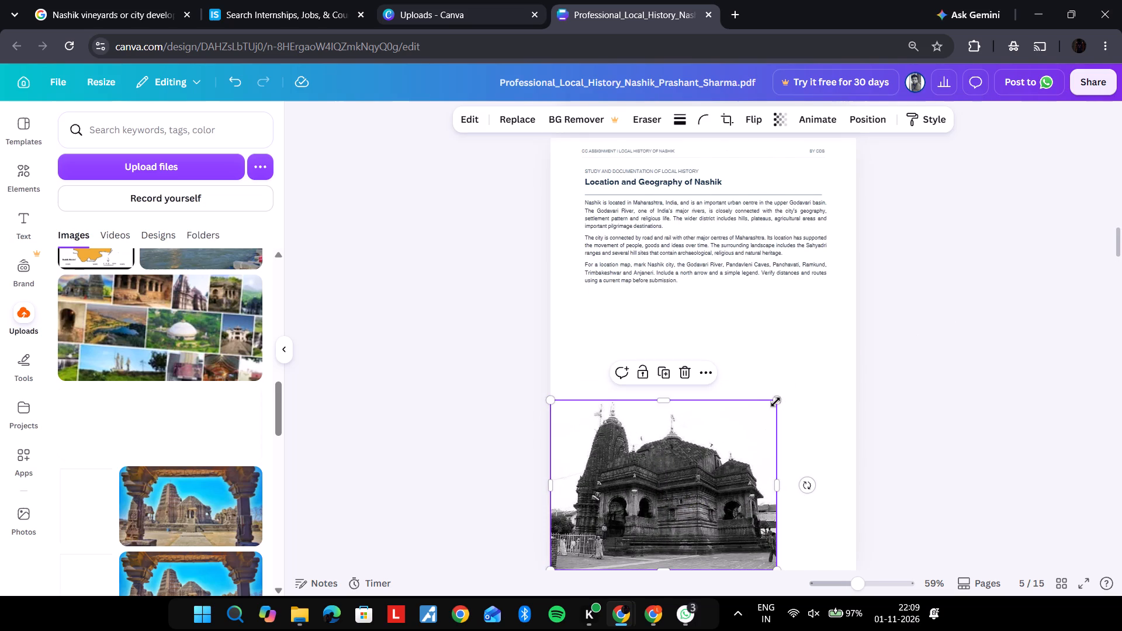
drag(774, 401, 868, 360)
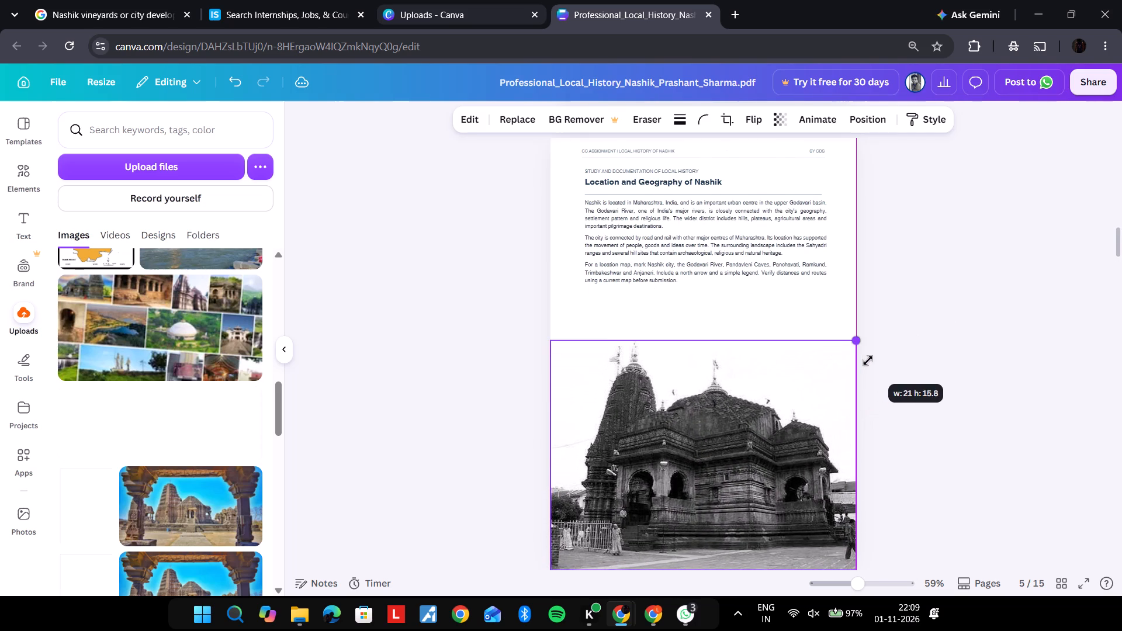
drag(868, 360, 868, 360)
click(953, 387)
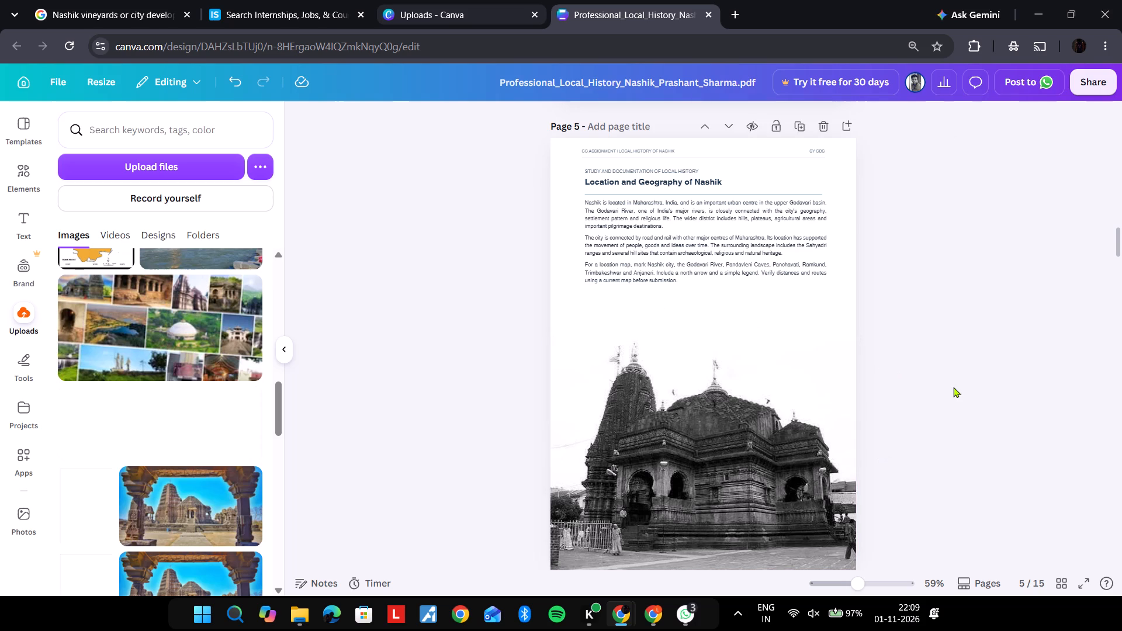
Insert a line break before the page 6 heading "Historical Overview of Nashik" to space it below the subtitle.
scroll(953, 387, down, 1)
scroll(953, 387, up, 1)
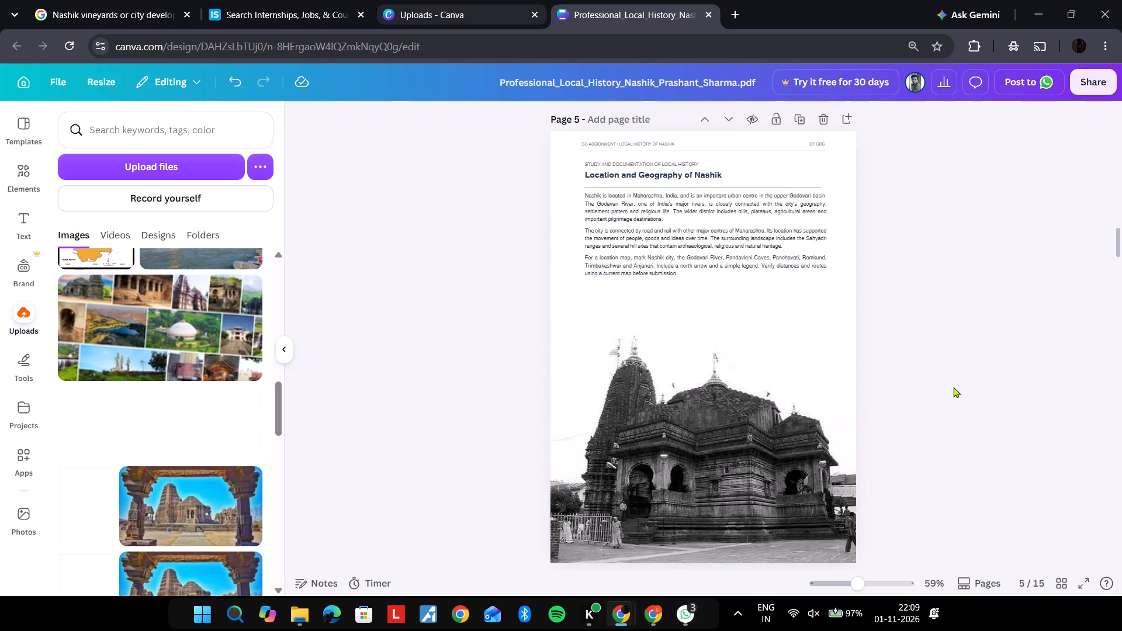
scroll(953, 387, down, 3)
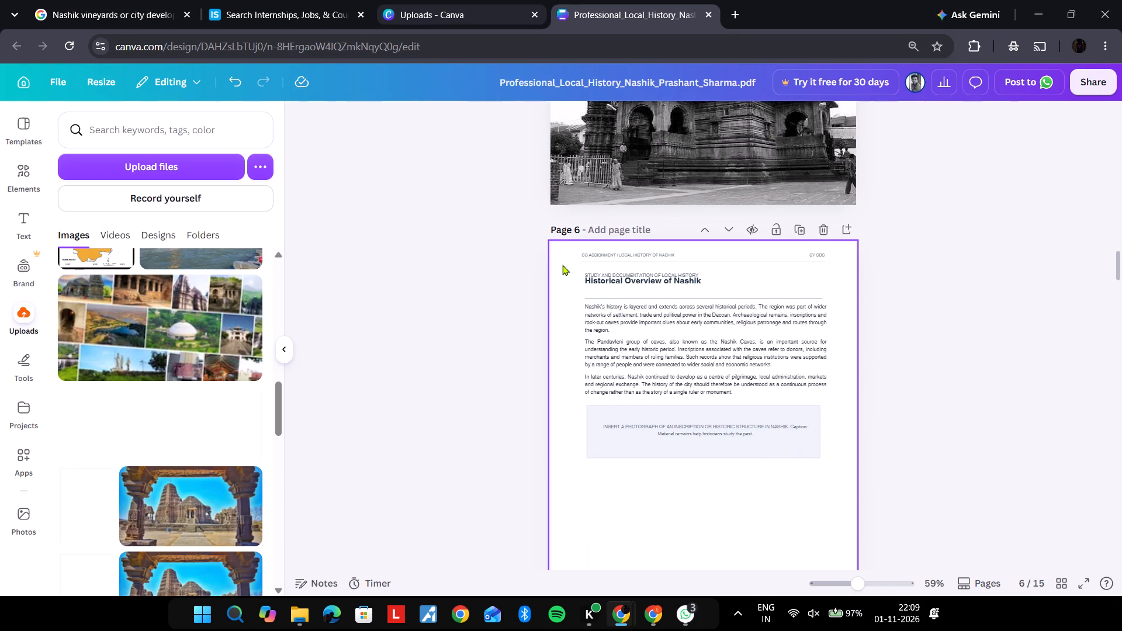
click(589, 279)
click(589, 279)
click(594, 278)
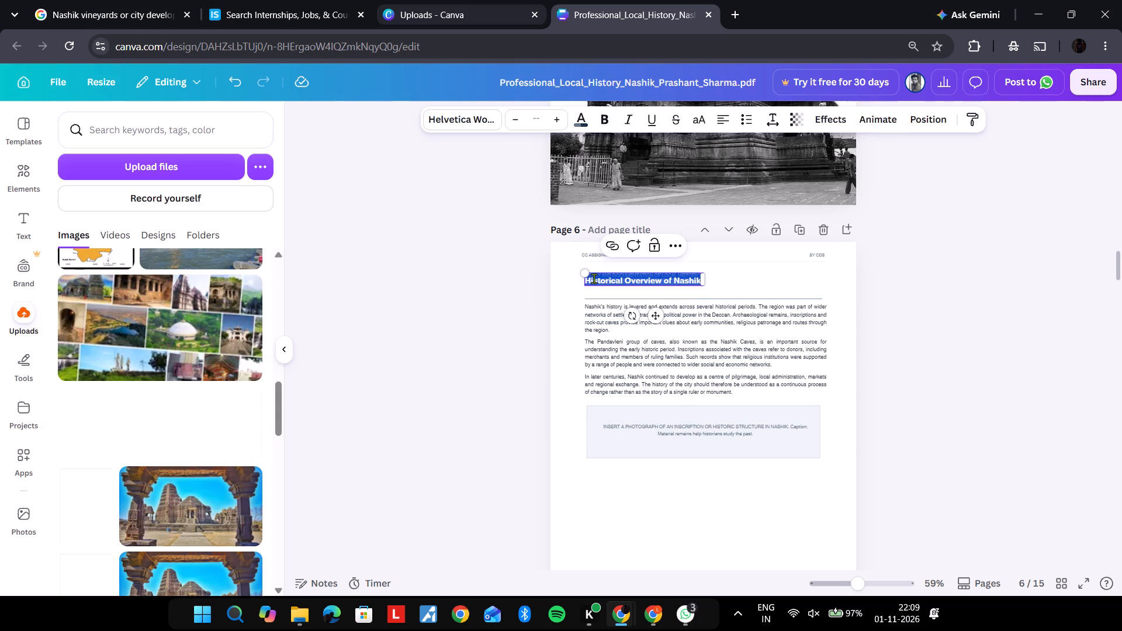
key(Left)
key(Left)
key(Return)
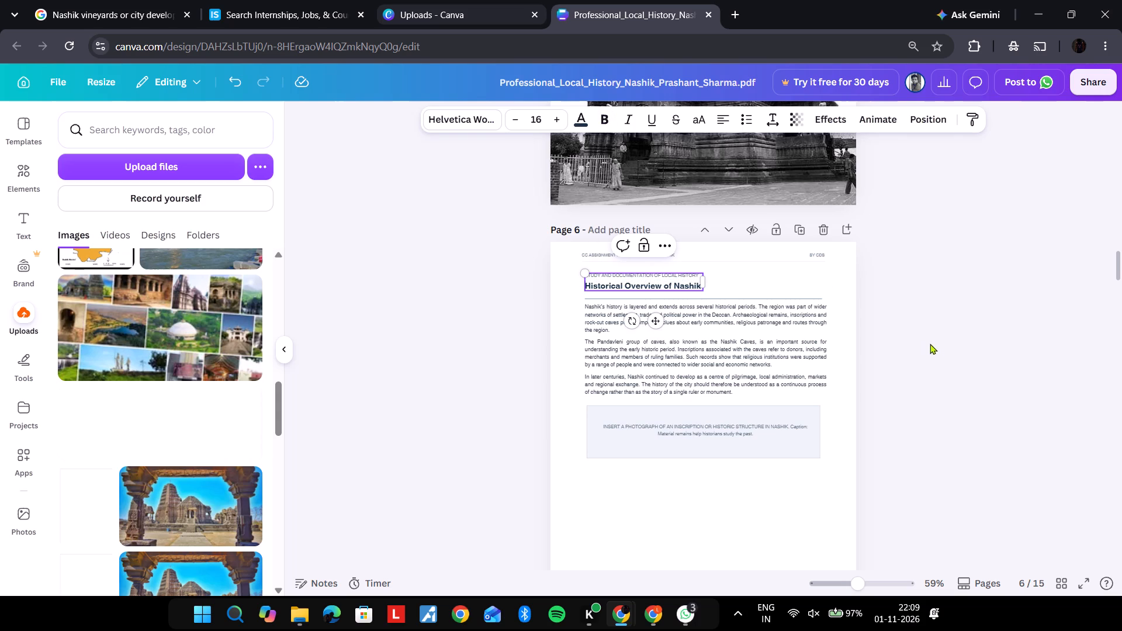
click(940, 345)
Delete the "INSERT A PHOTOGRAPH OF AN INSCRIPTION OR HISTORIC STRUCTURE" caption and its placeholder box on page 6.
click(804, 428)
key(BackSpace)
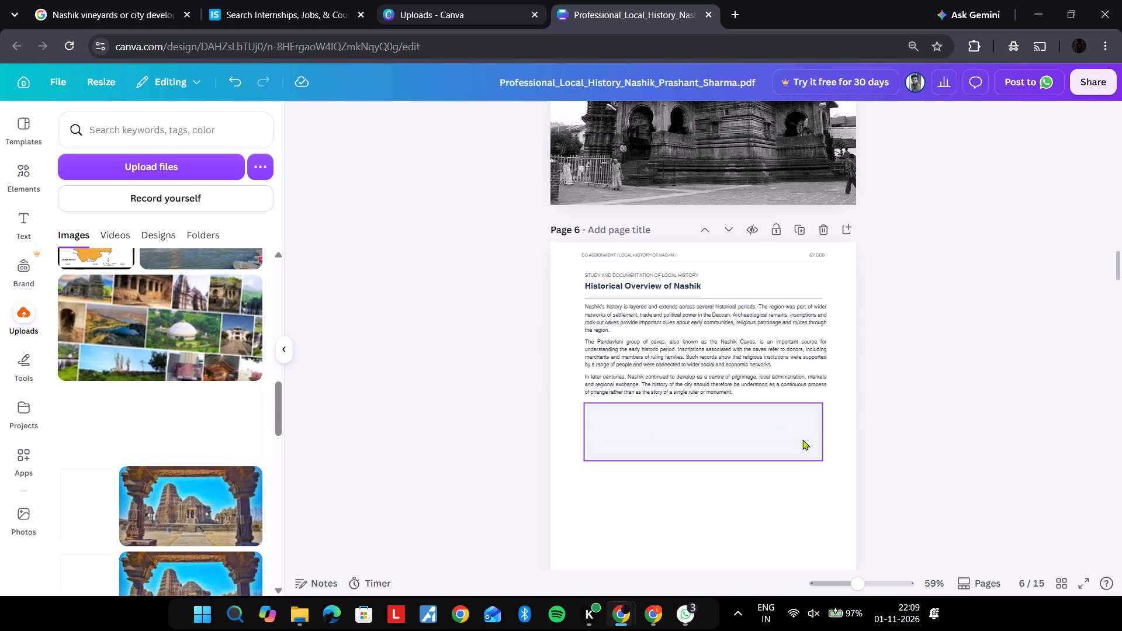
click(802, 439)
key(BackSpace)
Switch to the Google Images window, browse the results, and change the search to "nashik historical significance photo".
key(alt+Tab)
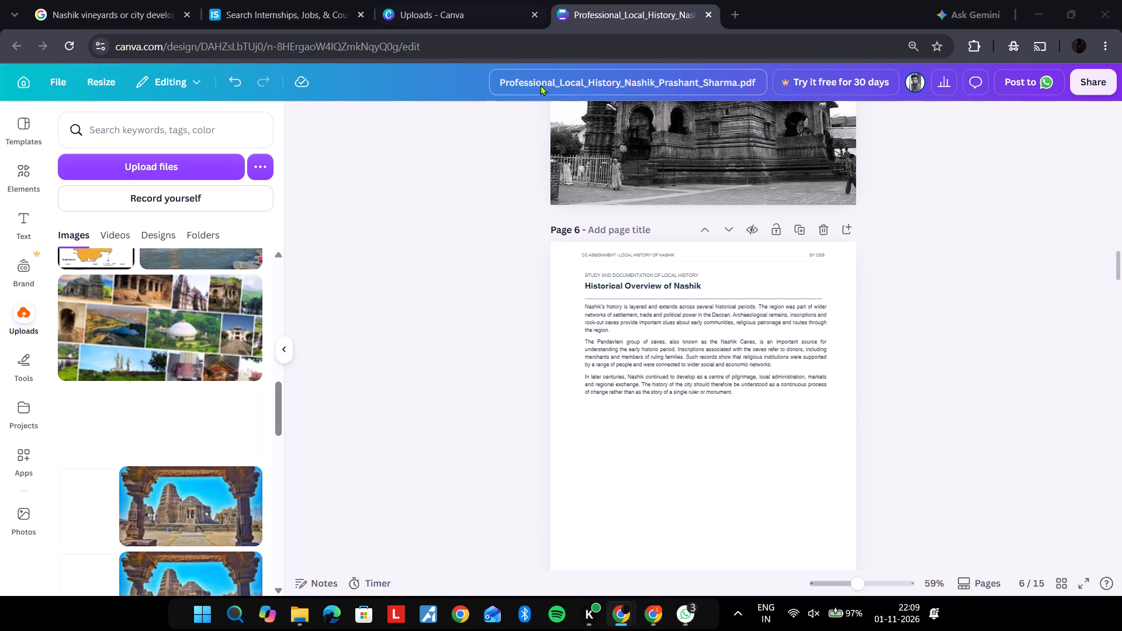
scroll(417, 404, down, 1)
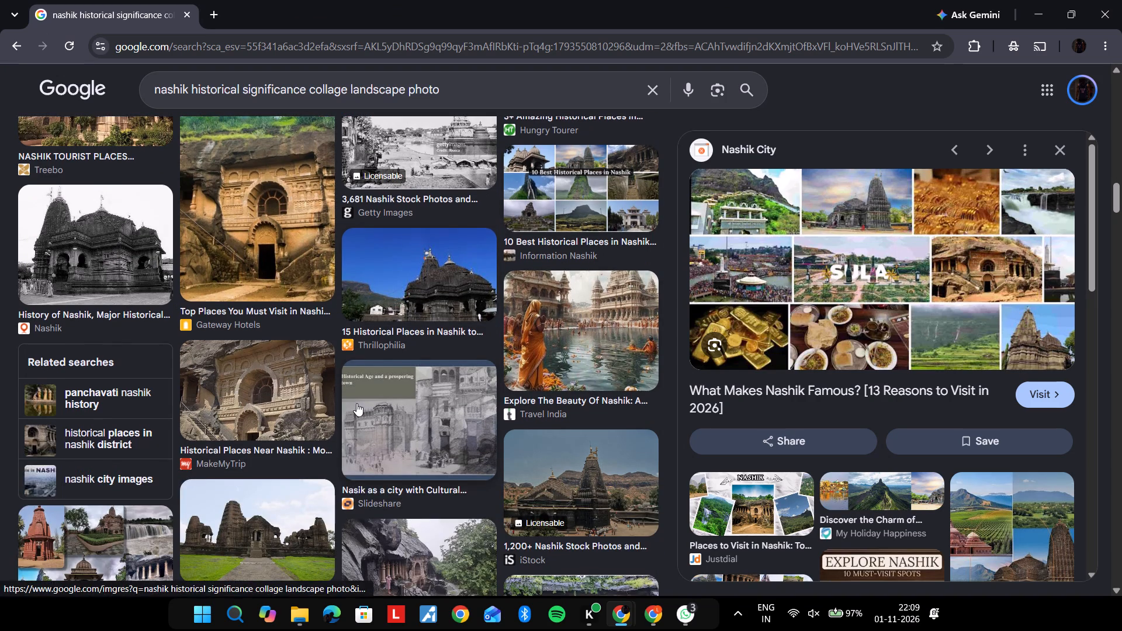
scroll(355, 403, down, 1)
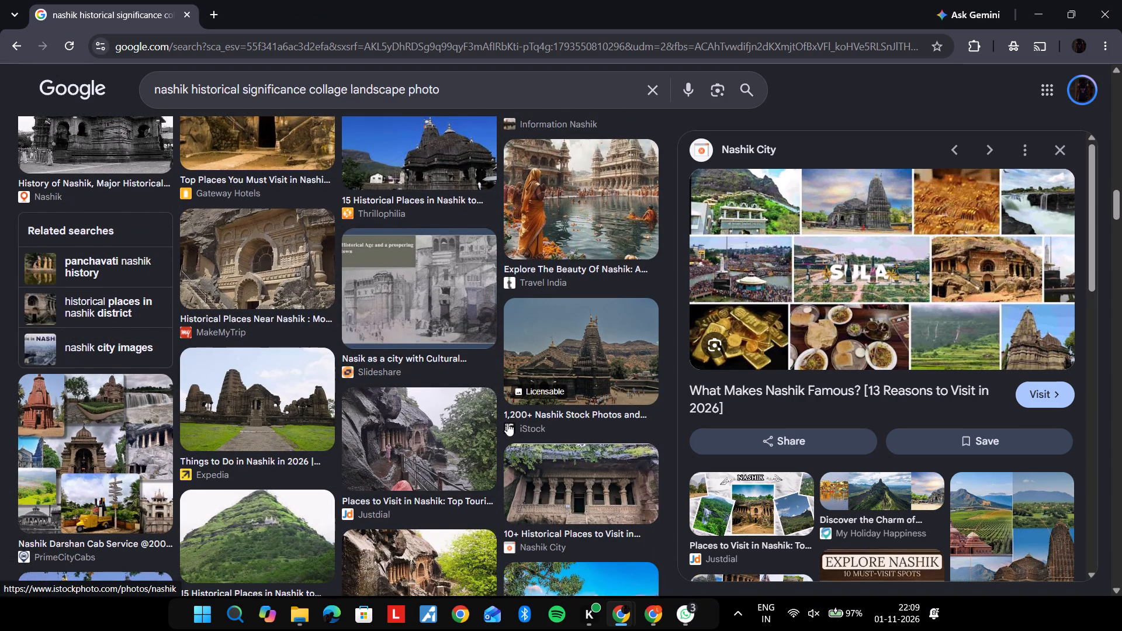
scroll(290, 379, down, 1)
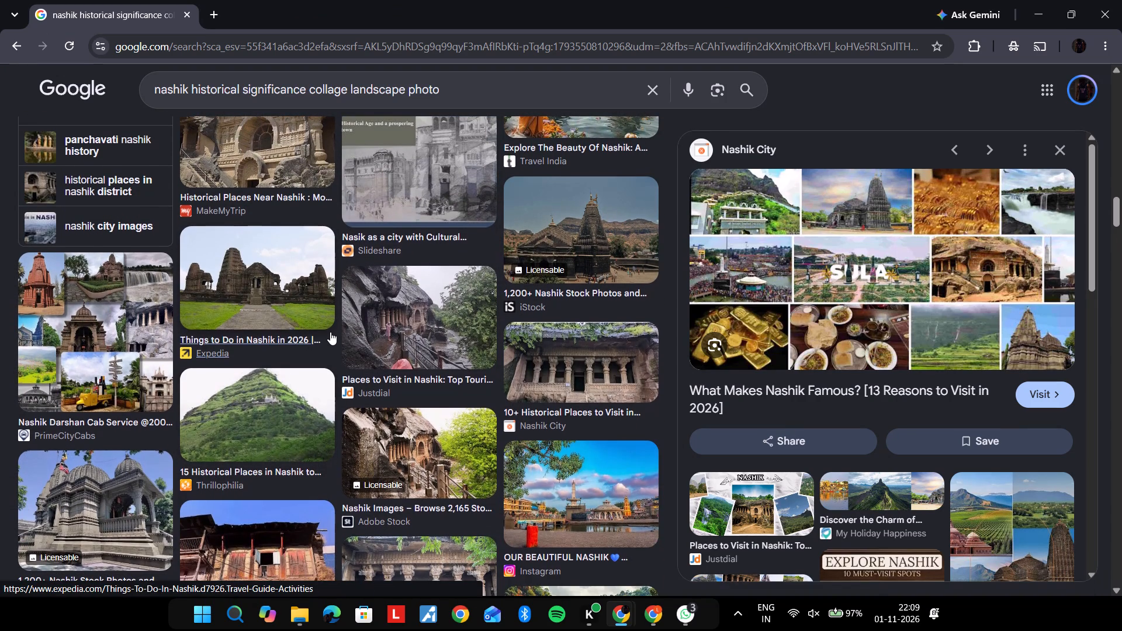
scroll(330, 332, down, 1)
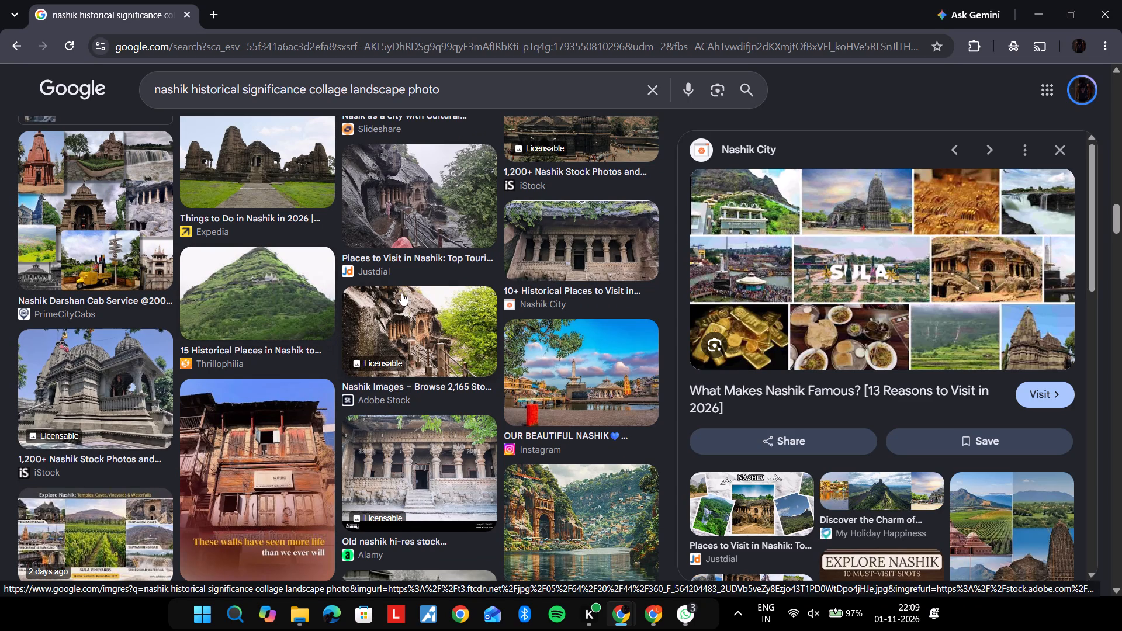
scroll(401, 293, down, 1)
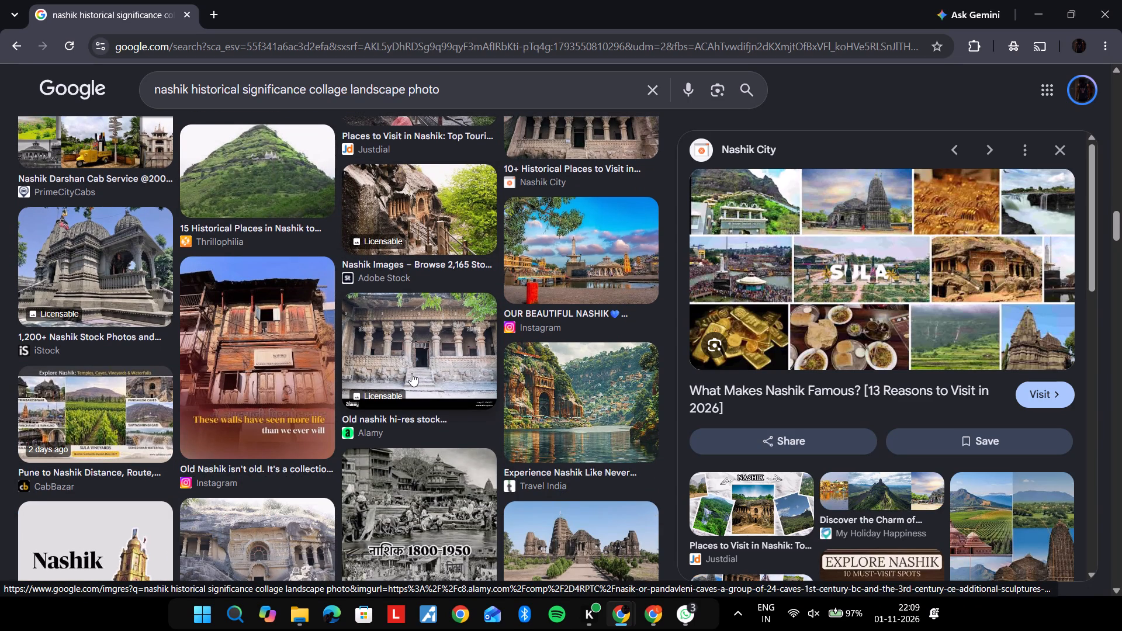
drag(310, 91, 407, 90)
key(bracketright)
key(BackSpace)
key(BackSpace)
key(BackSpace)
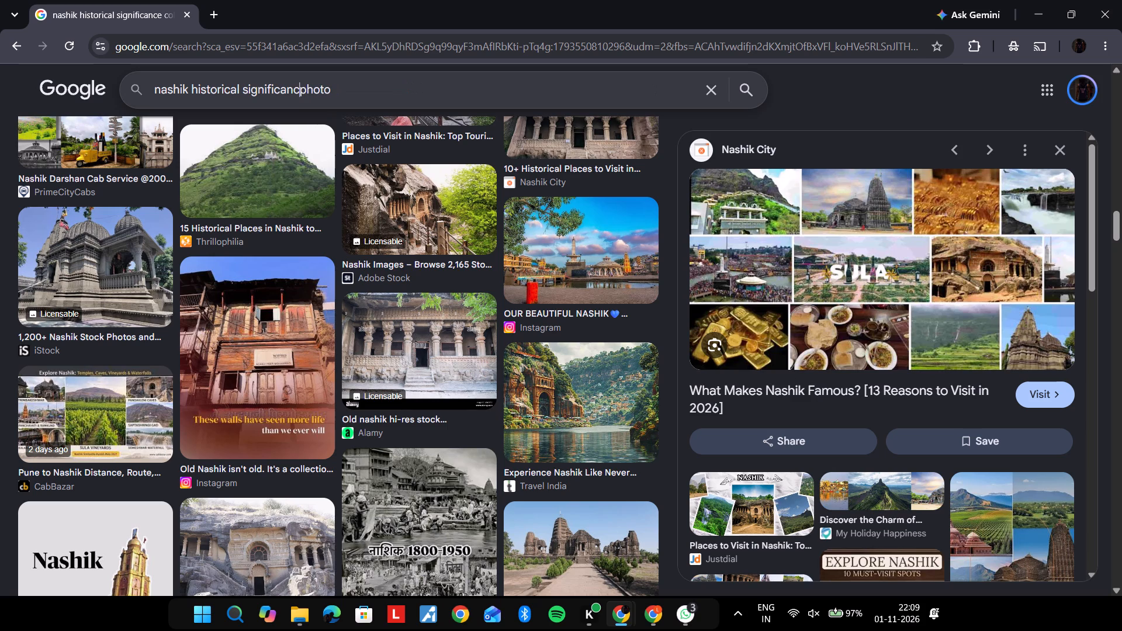
text(e)
key(space)
key(Return)
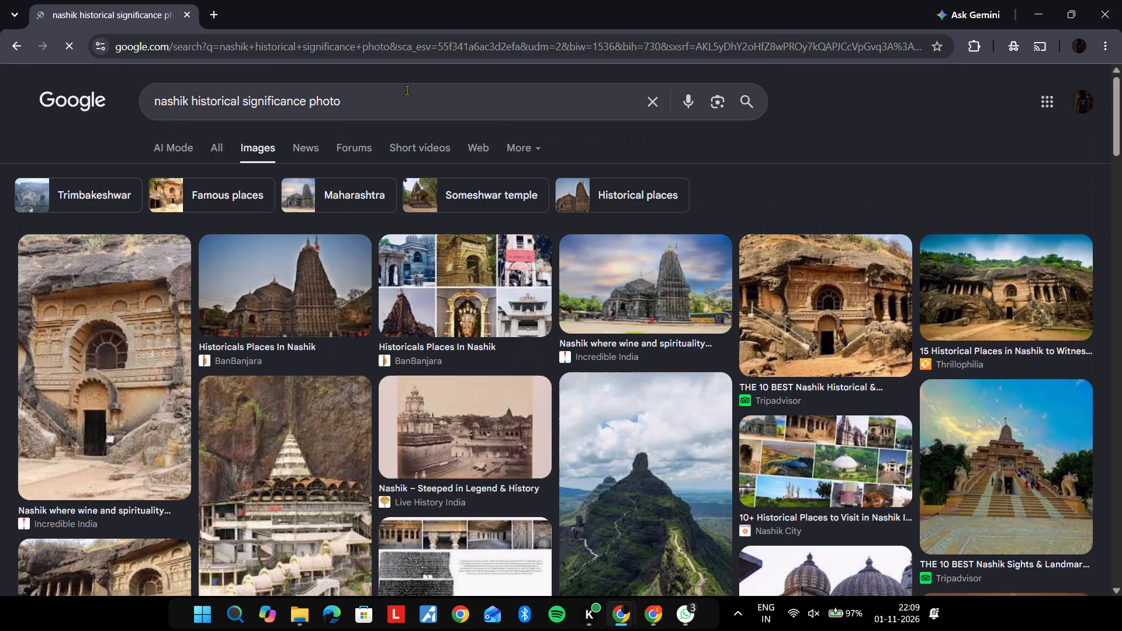
Copy the photo of the temple with the wide front staircase and paste it into page 6 of the Canva document, centred below the text.
scroll(741, 265, down, 2)
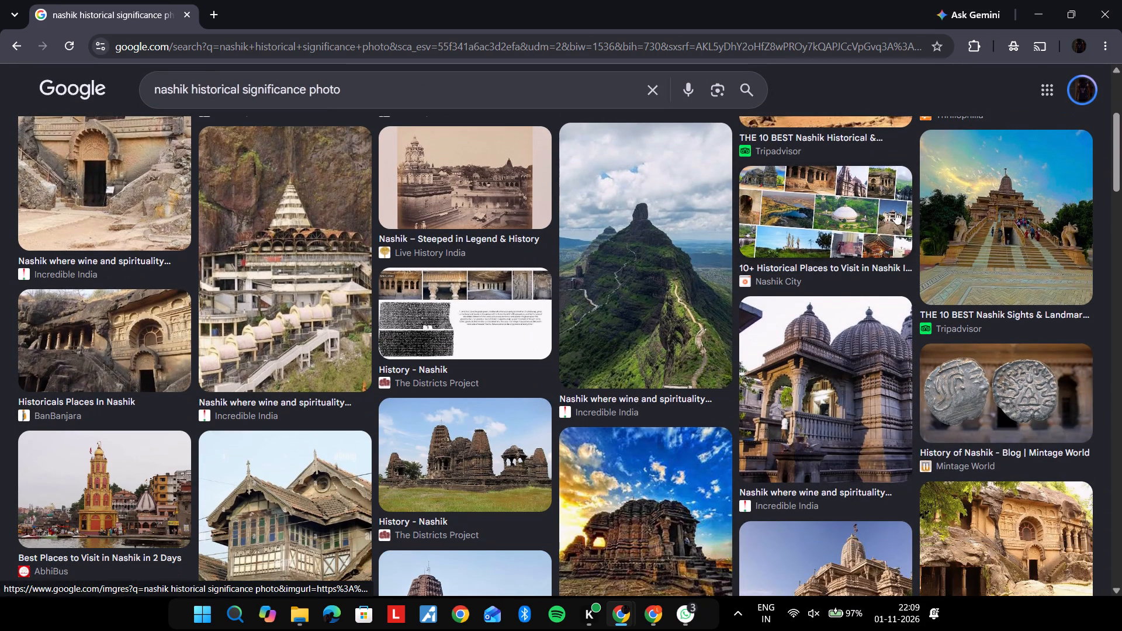
right_click(1033, 178)
click(872, 431)
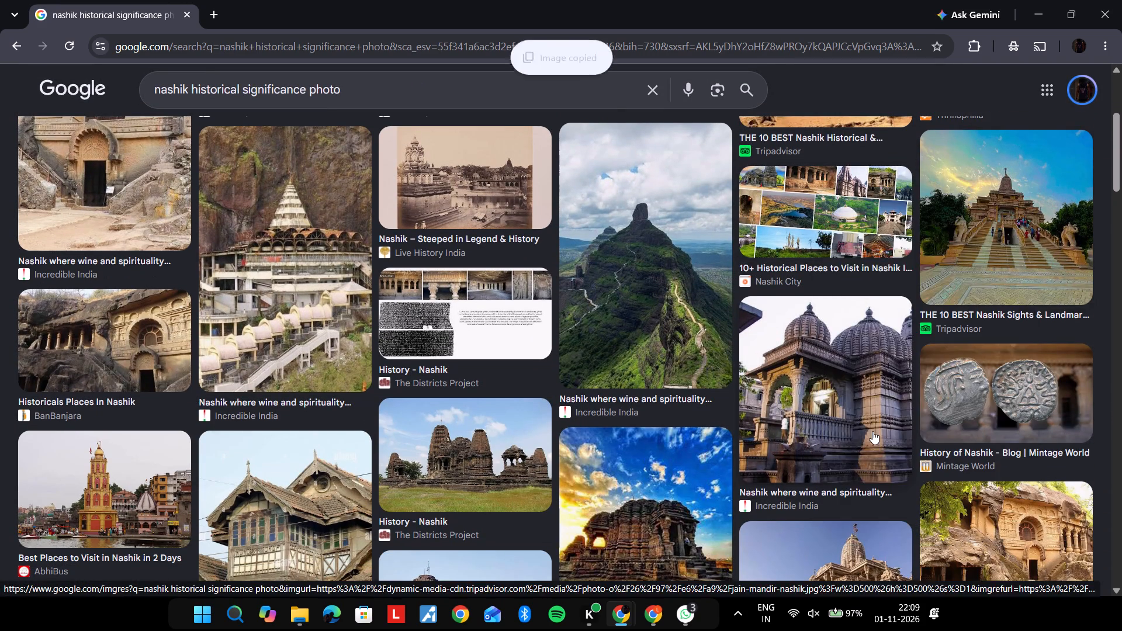
key(alt+Tab)
key(ctrl+v)
drag(668, 428, 668, 452)
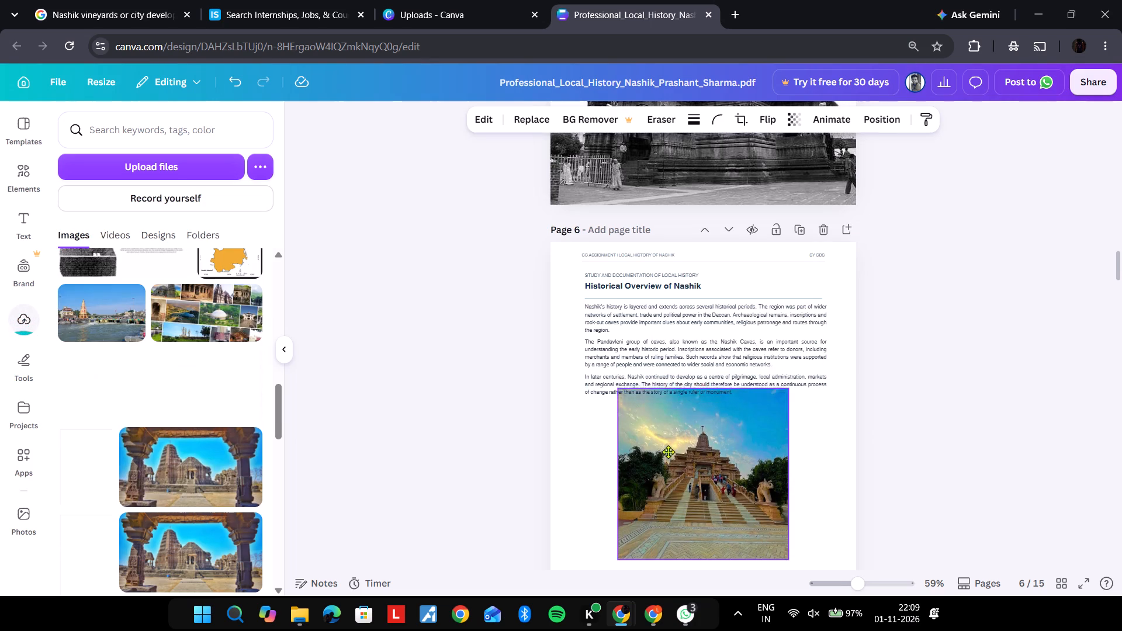
drag(668, 452, 664, 457)
scroll(664, 456, down, 1)
drag(704, 402, 700, 449)
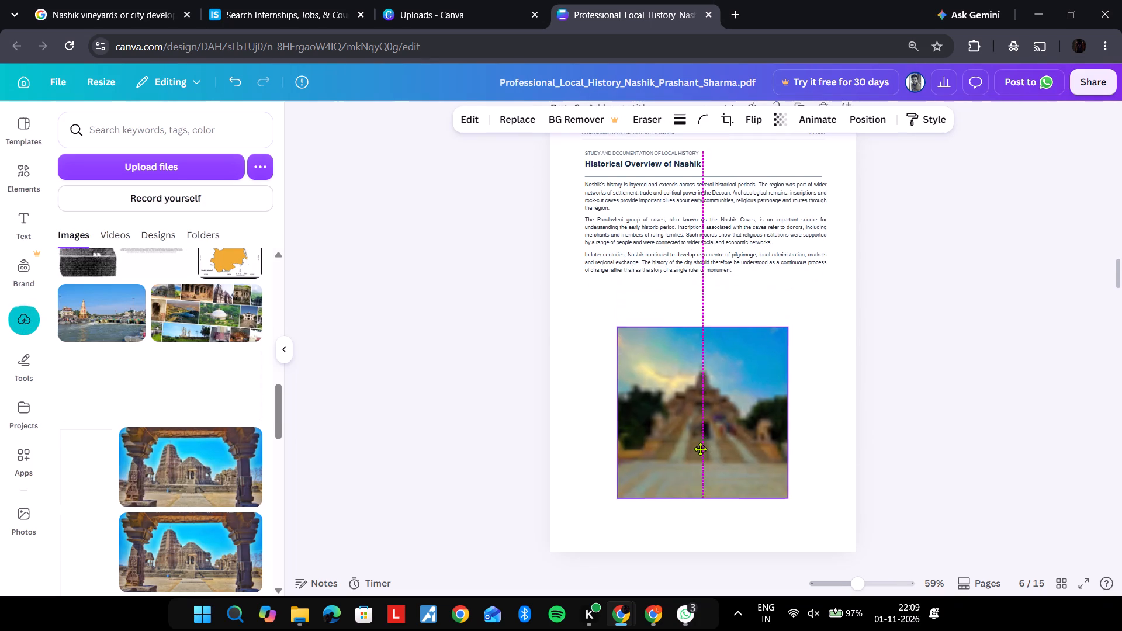
drag(700, 449, 703, 456)
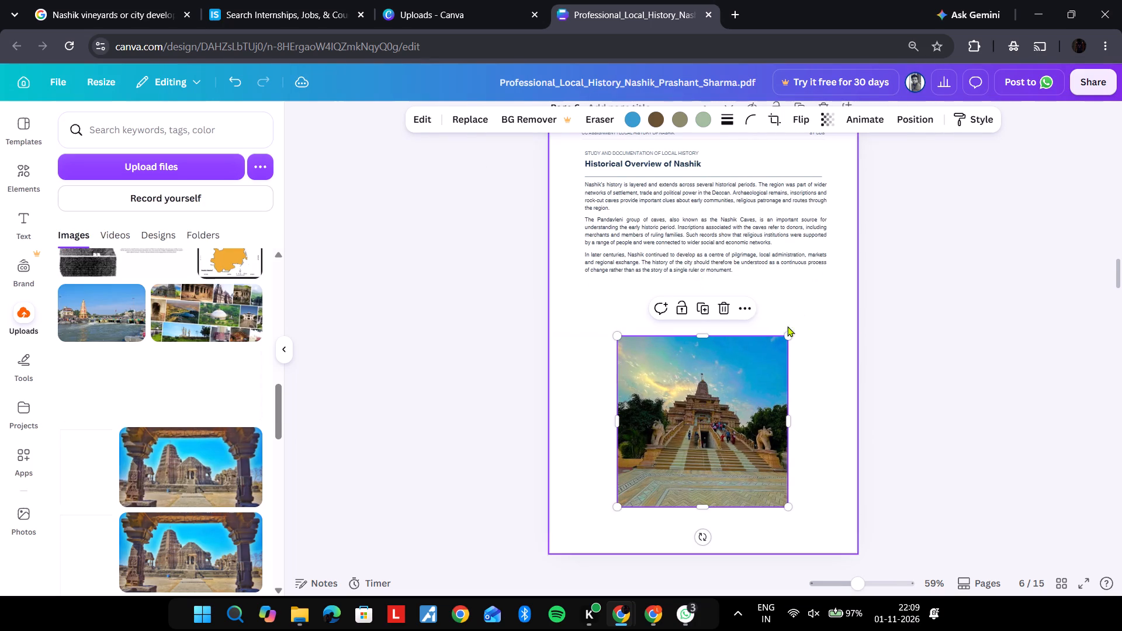
Enlarge the staircase temple photo on page 6 and centre it horizontally between the text and the page bottom.
drag(784, 336, 820, 304)
drag(757, 371, 739, 370)
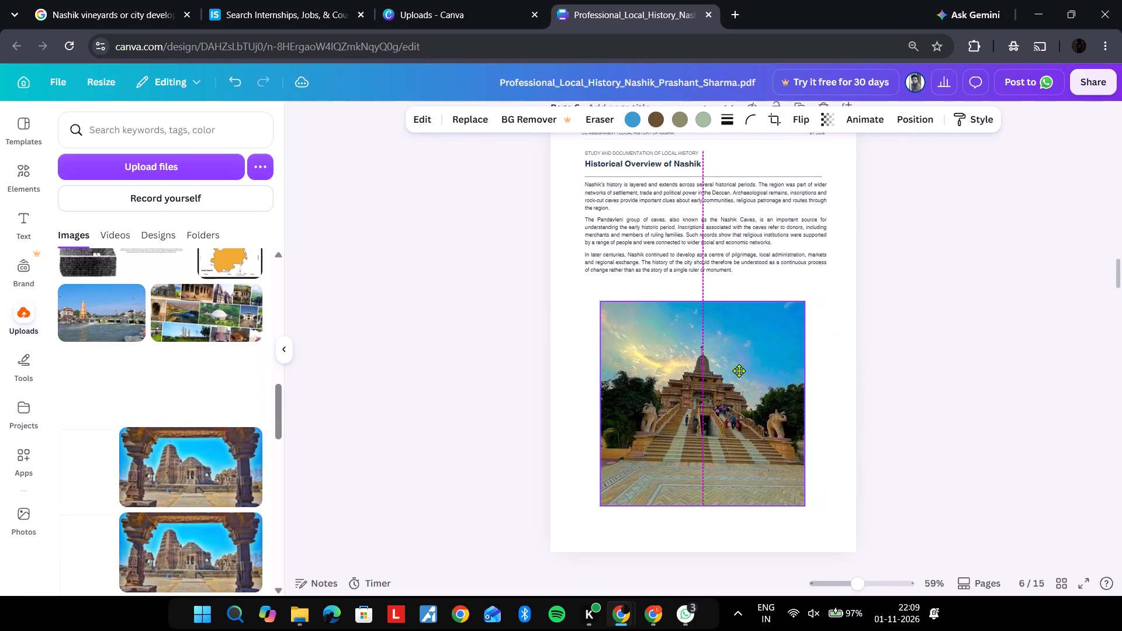
drag(739, 370, 737, 369)
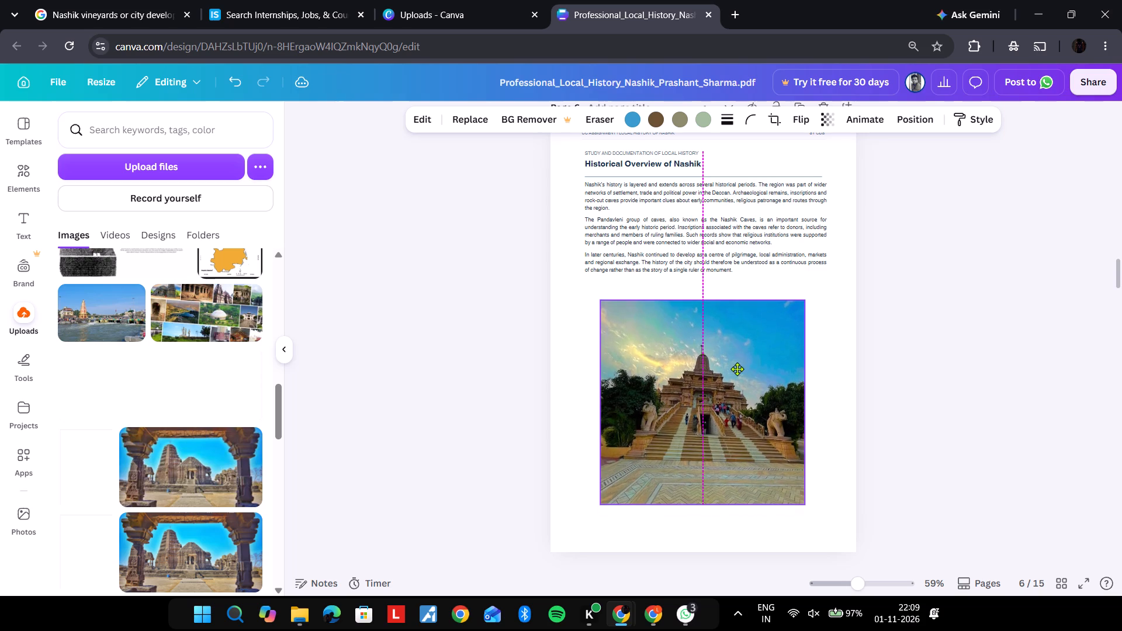
drag(737, 369, 739, 370)
click(957, 355)
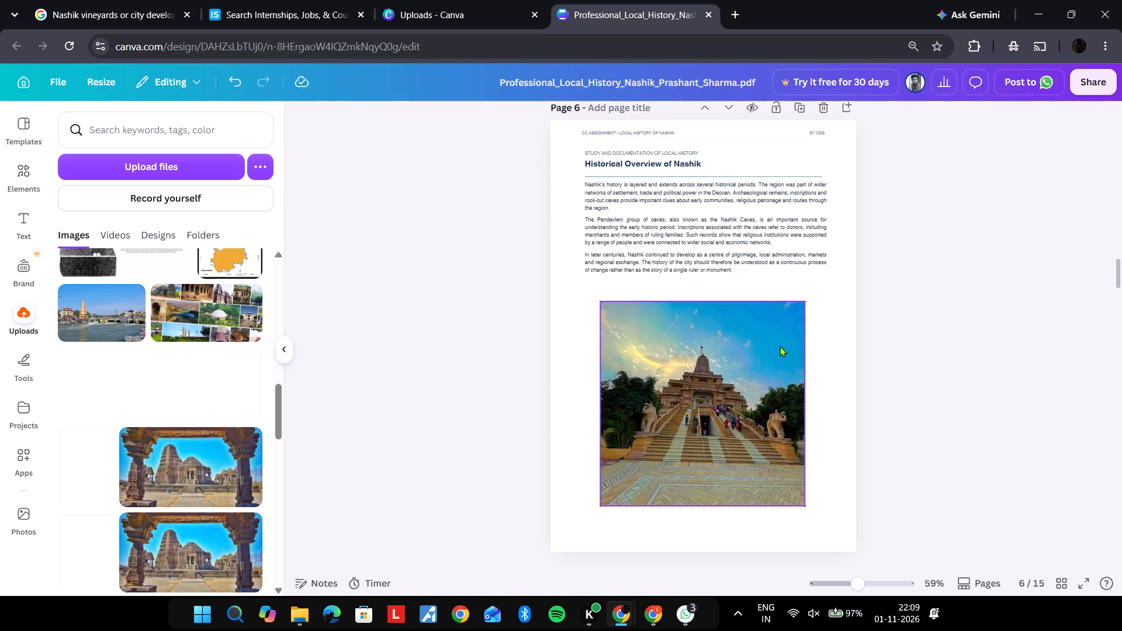
Insert a line break before the page 7 heading "Pandavleni Caves" to space it below the subtitle.
scroll(638, 271, up, 1)
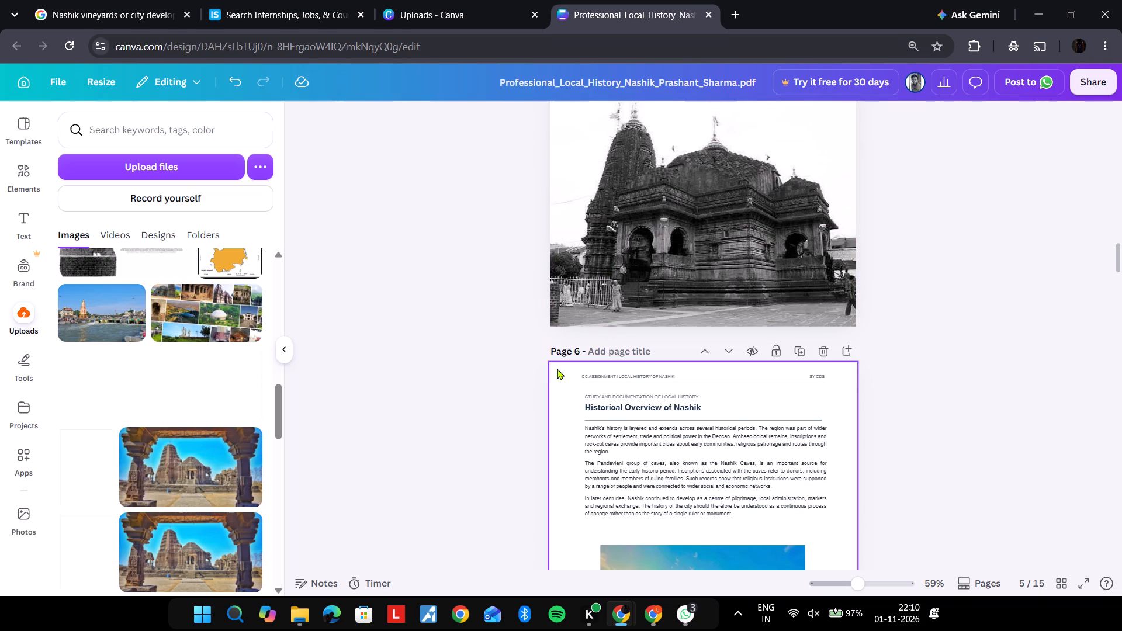
scroll(557, 369, down, 4)
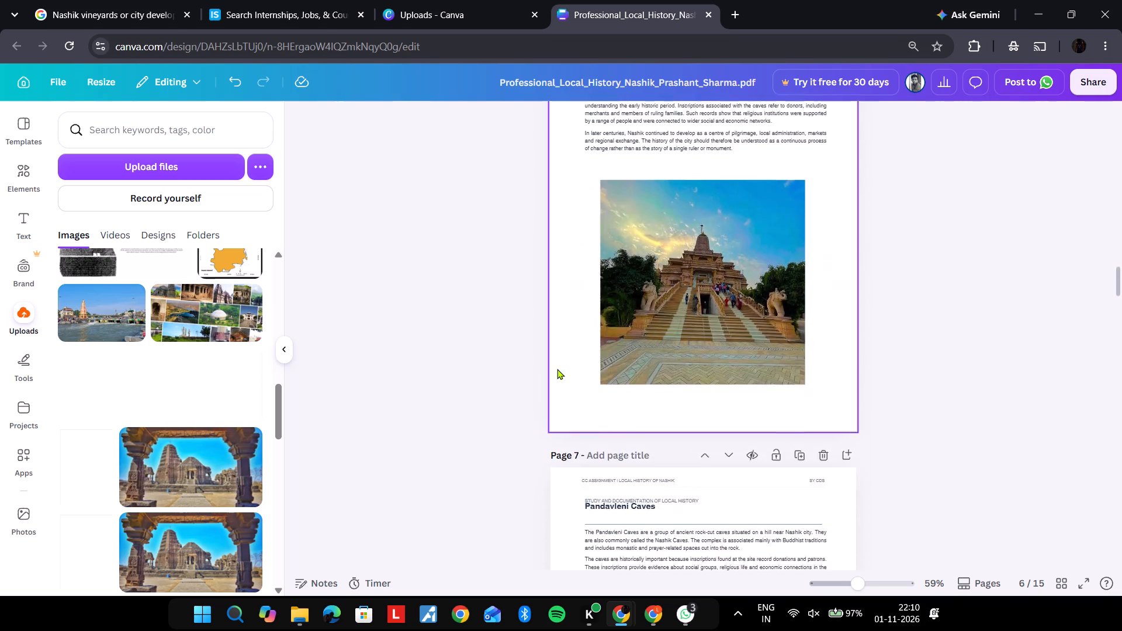
scroll(557, 369, down, 1)
scroll(567, 359, up, 3)
scroll(567, 359, down, 3)
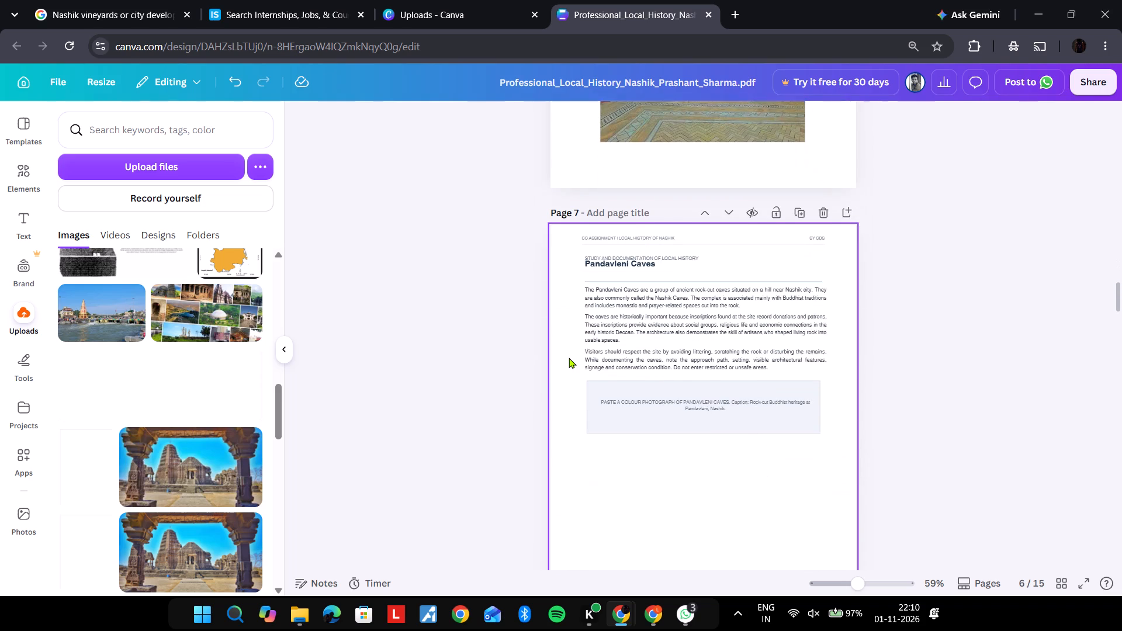
click(625, 256)
click(598, 263)
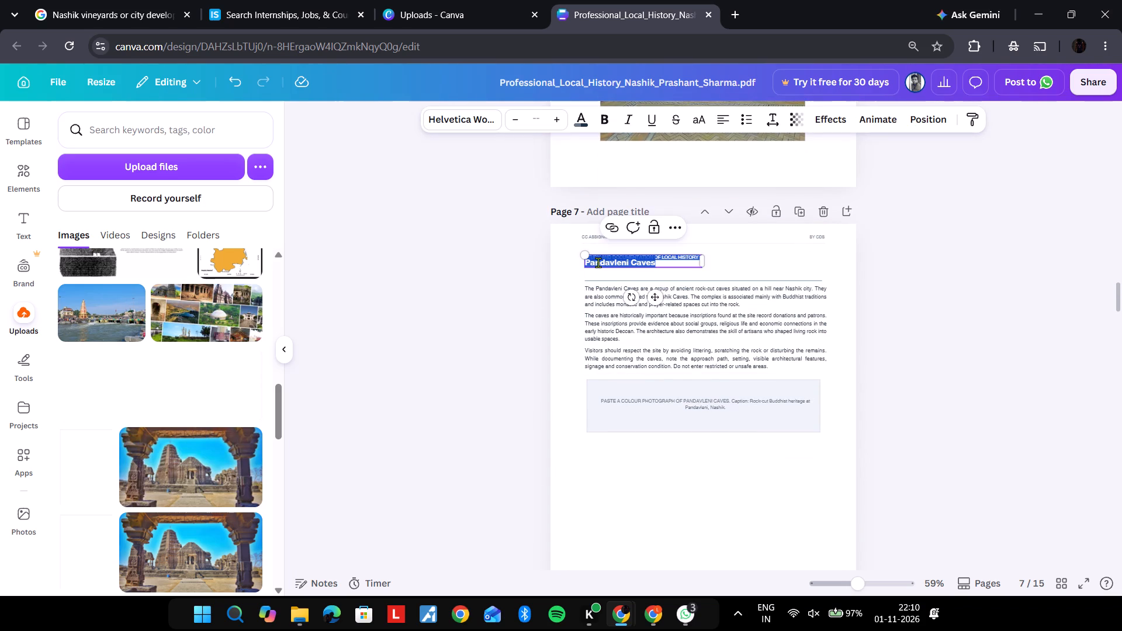
click(591, 264)
key(Left)
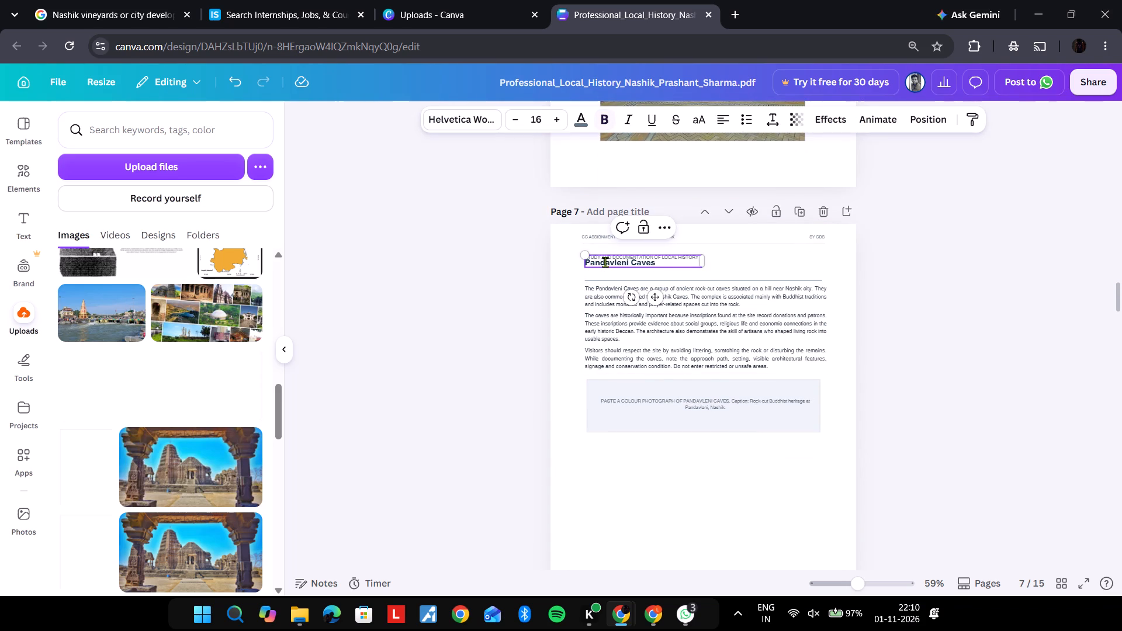
key(Return)
Delete the placeholder box and its "PASTE A COLOUR PHOTOGRAPH OF PANDAVLENI CAVES" caption on page 7.
click(652, 419)
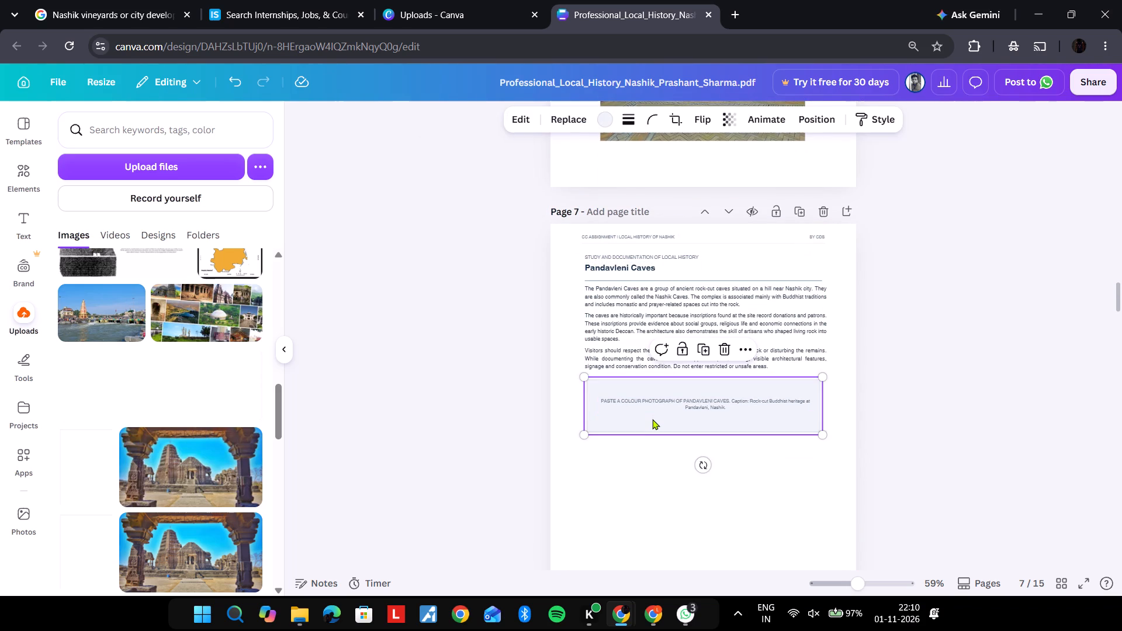
key(BackSpace)
click(674, 400)
key(BackSpace)
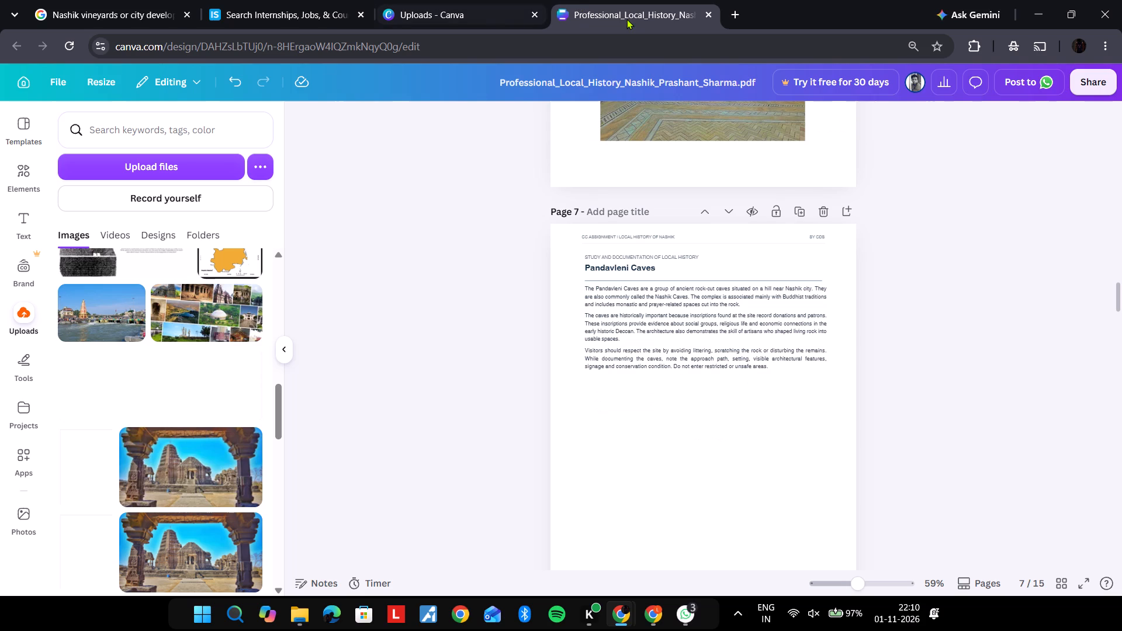
Copy the Thrillophilia rock-cut caves photo from Google Images and paste it below page 7's text, aligned with the text's left edge.
key(alt+Tab)
scroll(455, 410, up, 1)
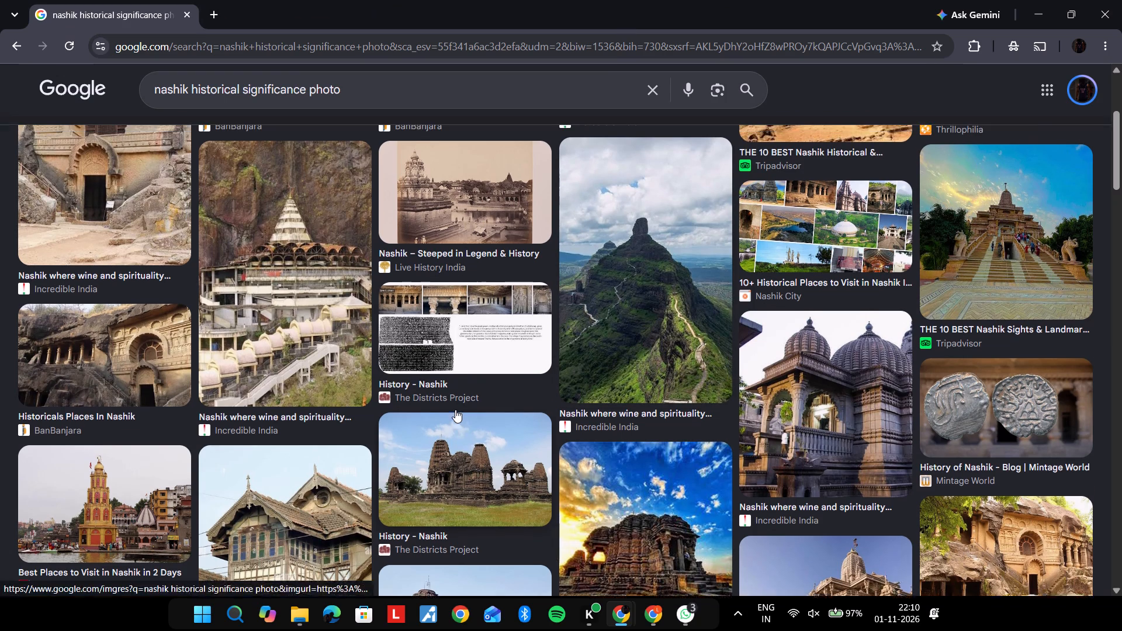
scroll(455, 410, down, 5)
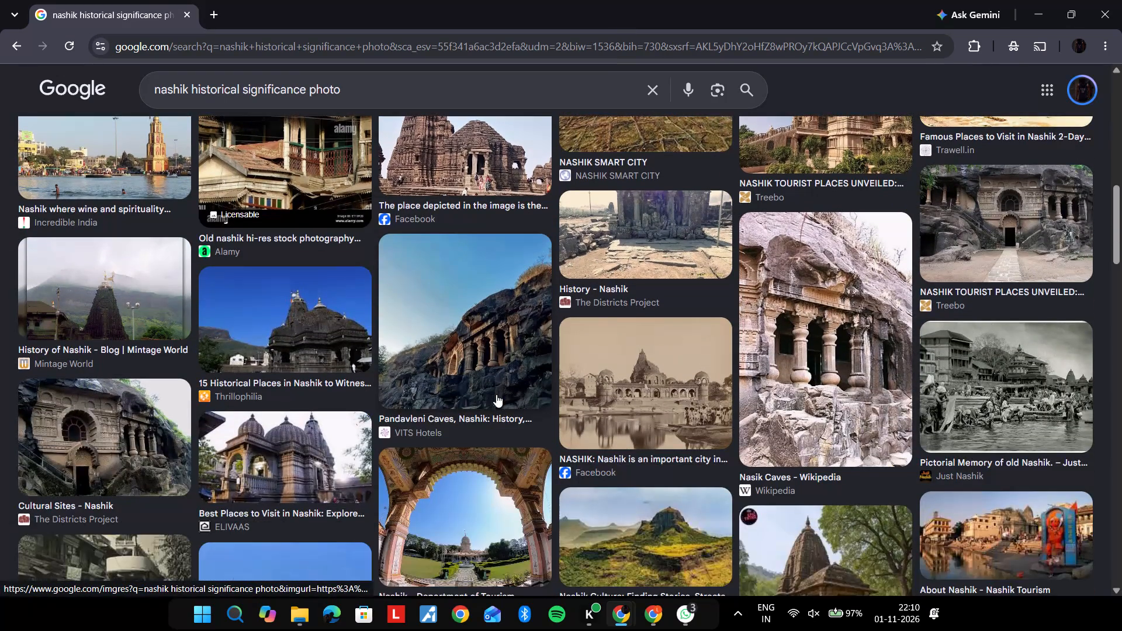
scroll(501, 389, up, 11)
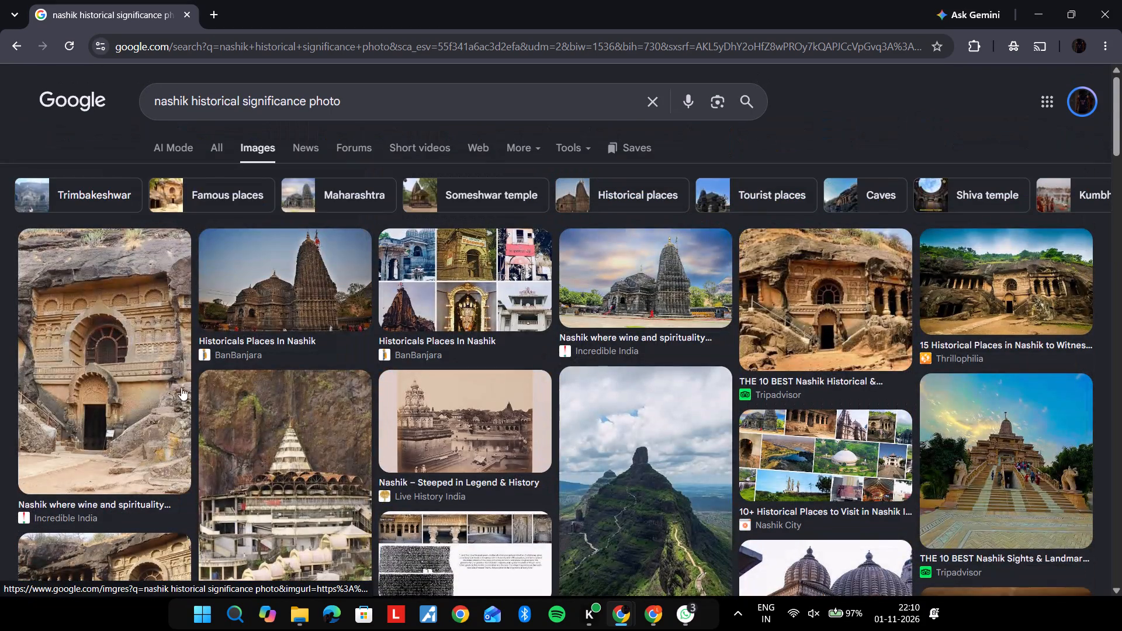
right_click(953, 285)
click(845, 494)
key(alt+Tab)
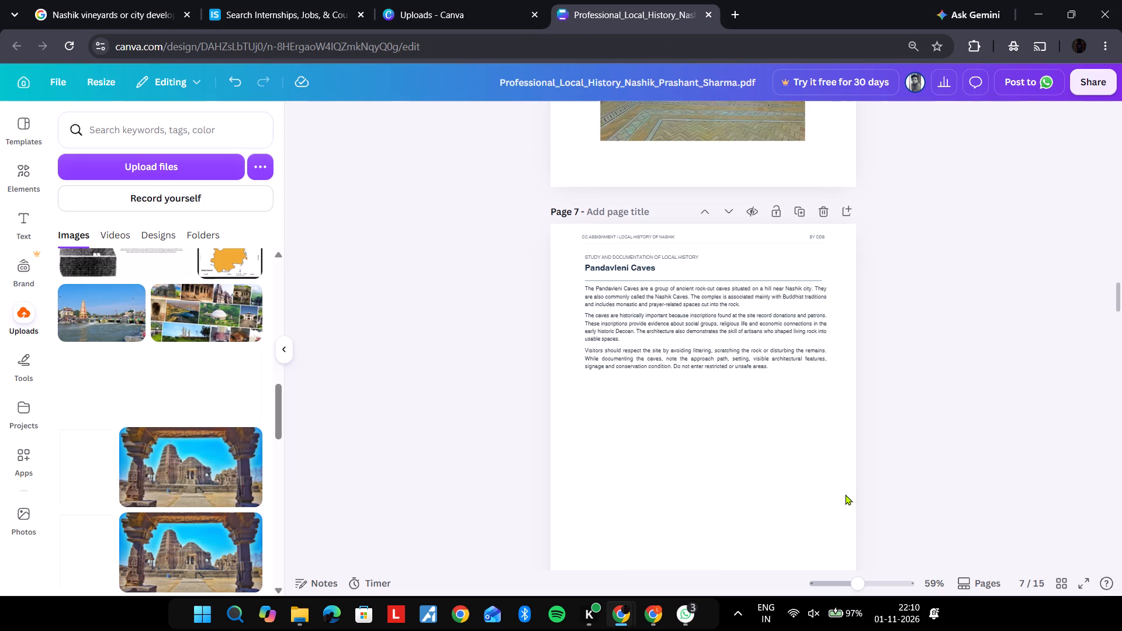
key(ctrl+v)
drag(695, 438, 688, 463)
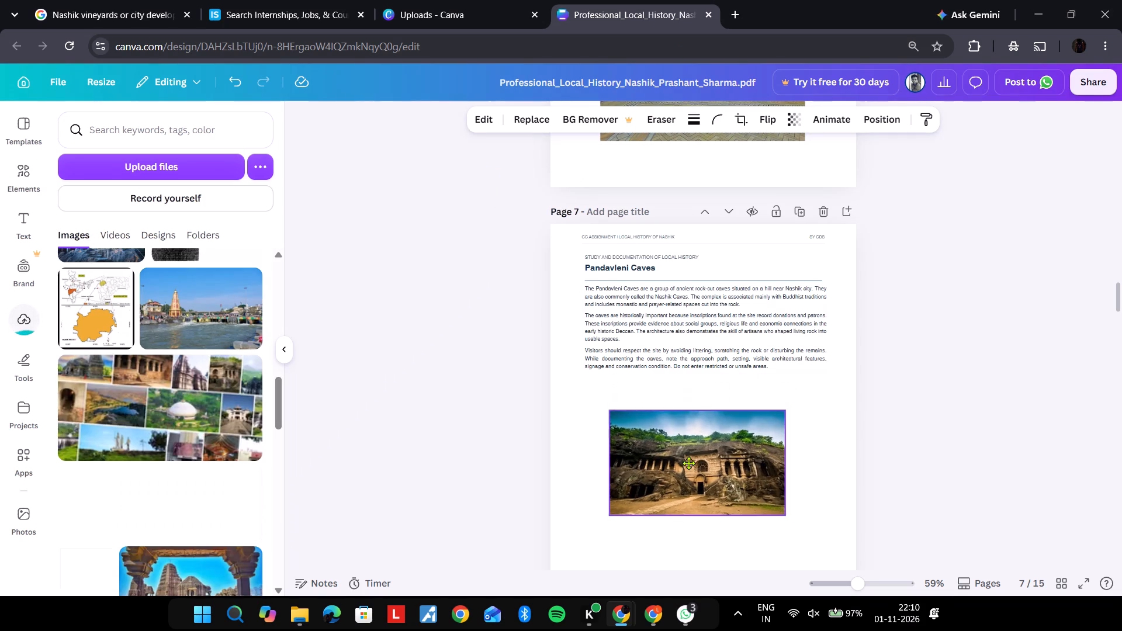
drag(688, 463, 667, 477)
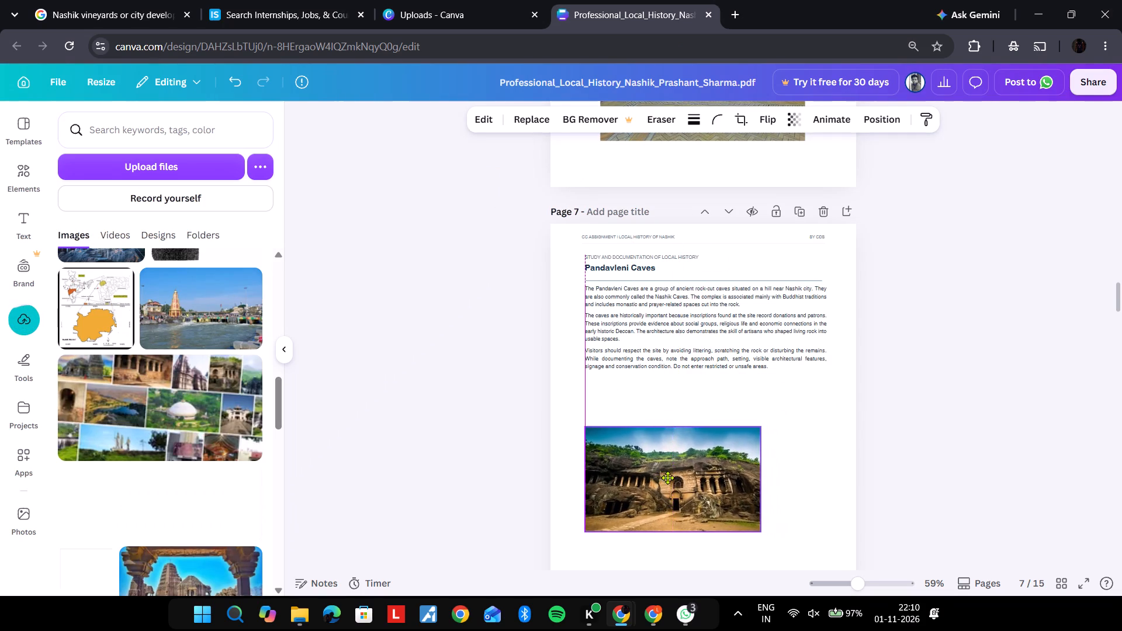
drag(667, 477, 664, 493)
Enlarge the caves photo on page 7 to nearly the text width and centre it horizontally below the text.
drag(763, 441, 799, 426)
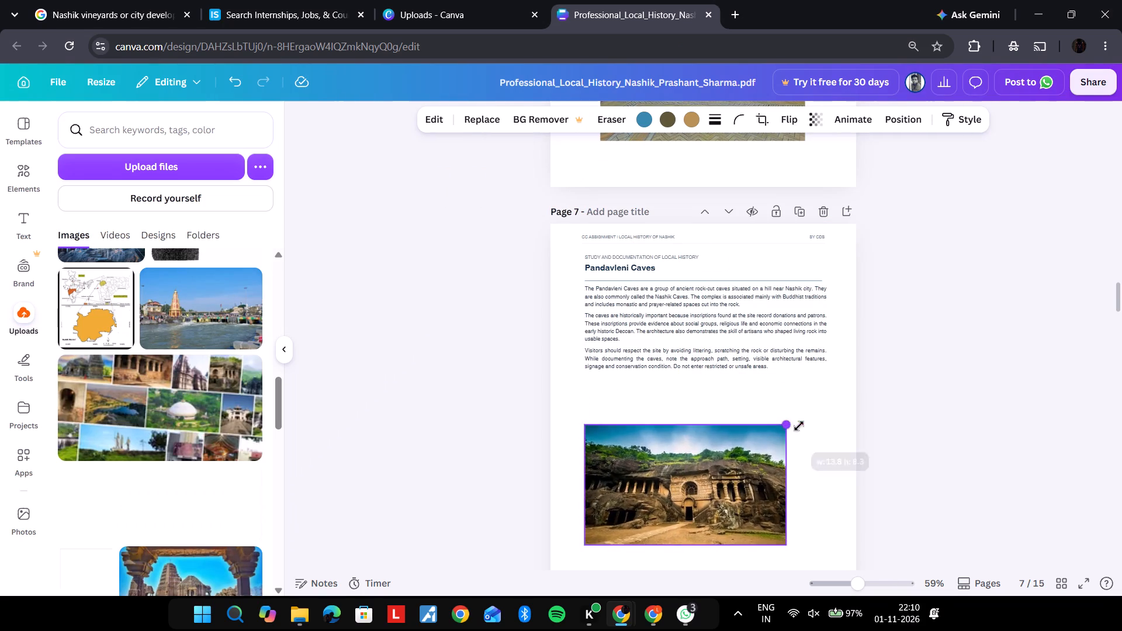
drag(799, 426, 822, 412)
scroll(982, 412, down, 1)
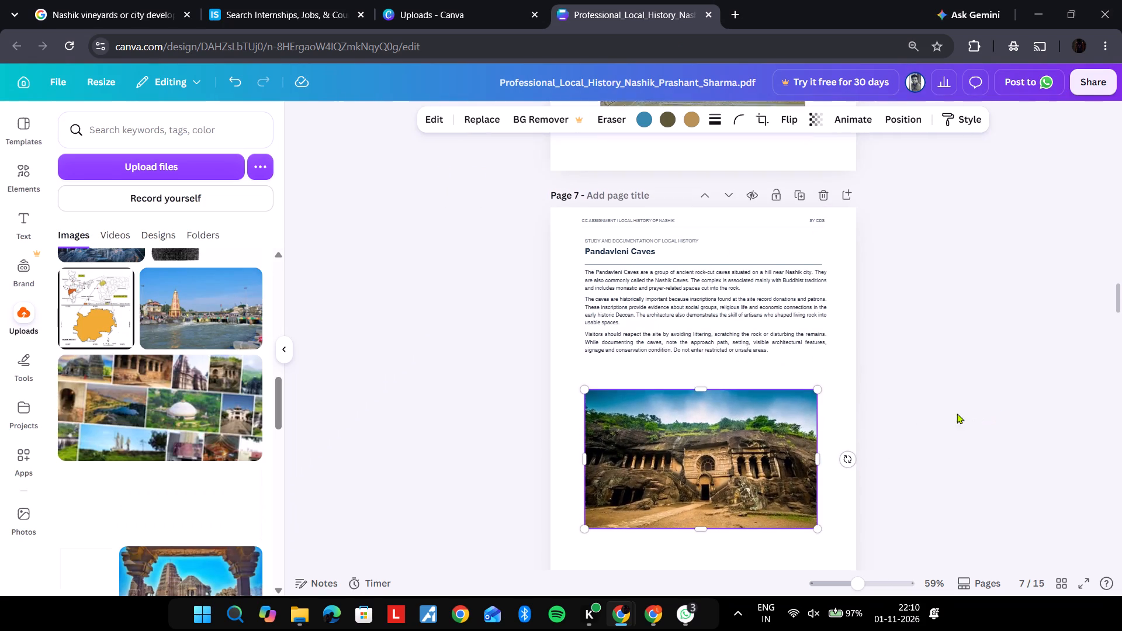
drag(695, 352, 699, 365)
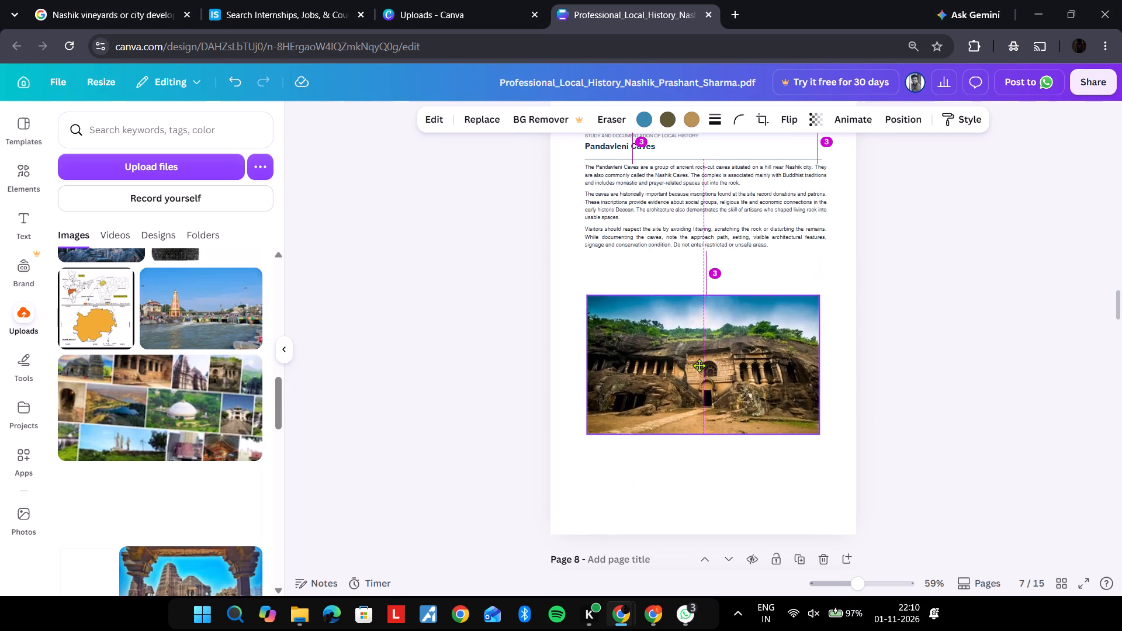
drag(699, 365, 699, 365)
click(1059, 318)
Move the caves photo slightly lower on page 7 to leave more space below the text.
scroll(848, 391, up, 2)
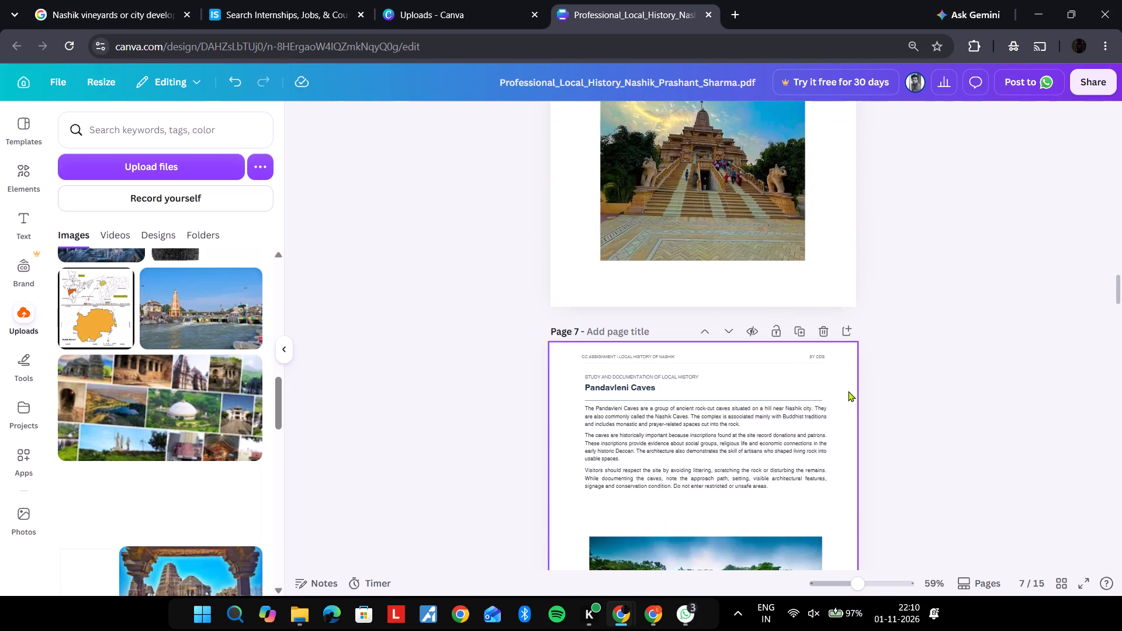
scroll(848, 391, down, 2)
scroll(759, 394, down, 2)
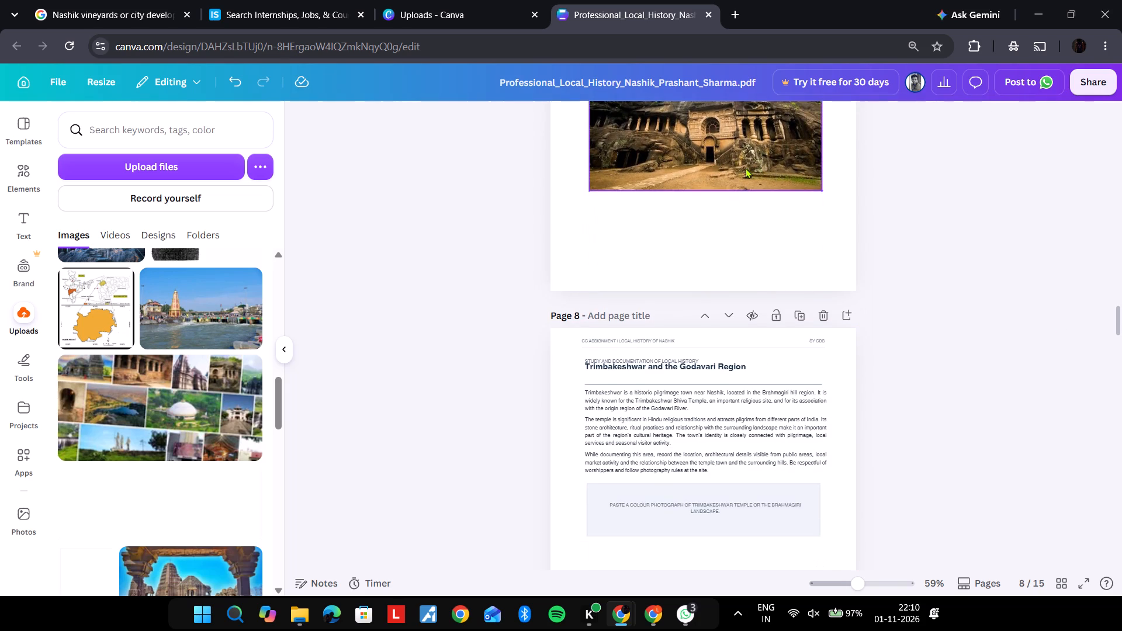
drag(744, 168, 745, 183)
scroll(745, 184, up, 4)
scroll(797, 234, down, 2)
click(1000, 313)
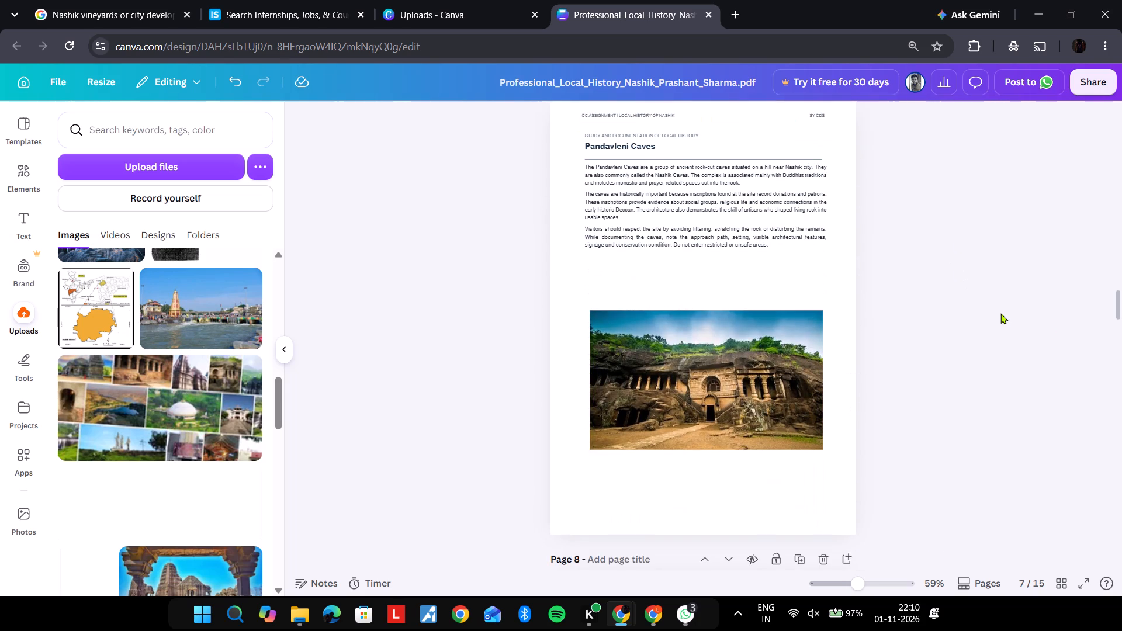
Delete the placeholder box and its "PASTE A COLOUR PHOTOGRAPH OF TRIMBAKESHWAR TEMPLE OR THE BRAHMAGIRI LANDSCAPE" caption on page 8.
scroll(1000, 313, down, 3)
click(711, 418)
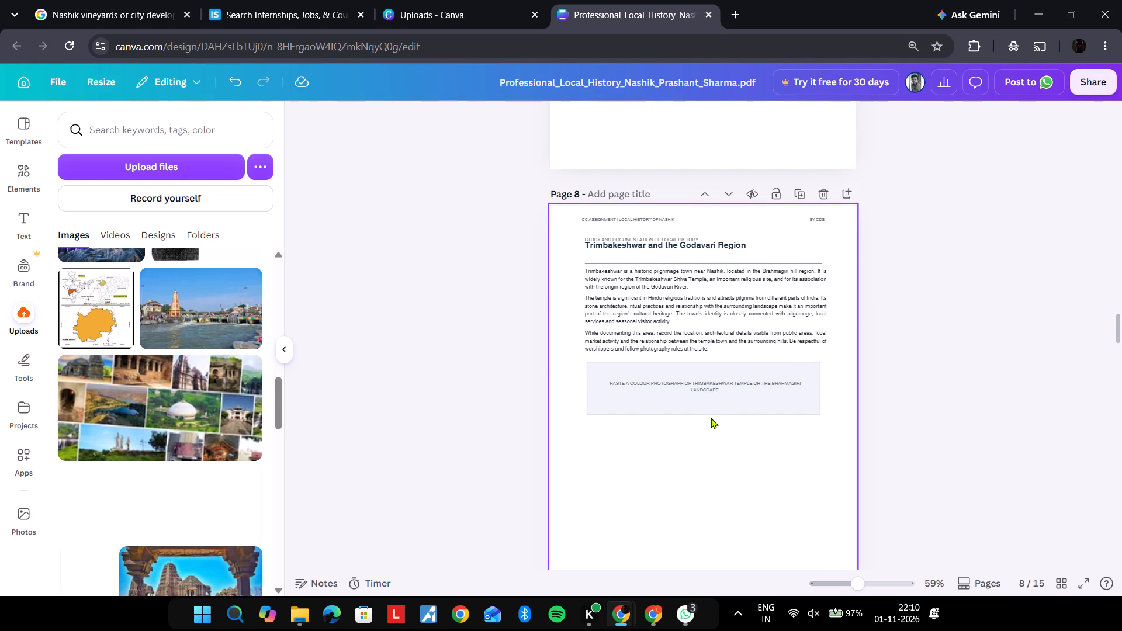
click(726, 394)
key(BackSpace)
click(726, 394)
key(BackSpace)
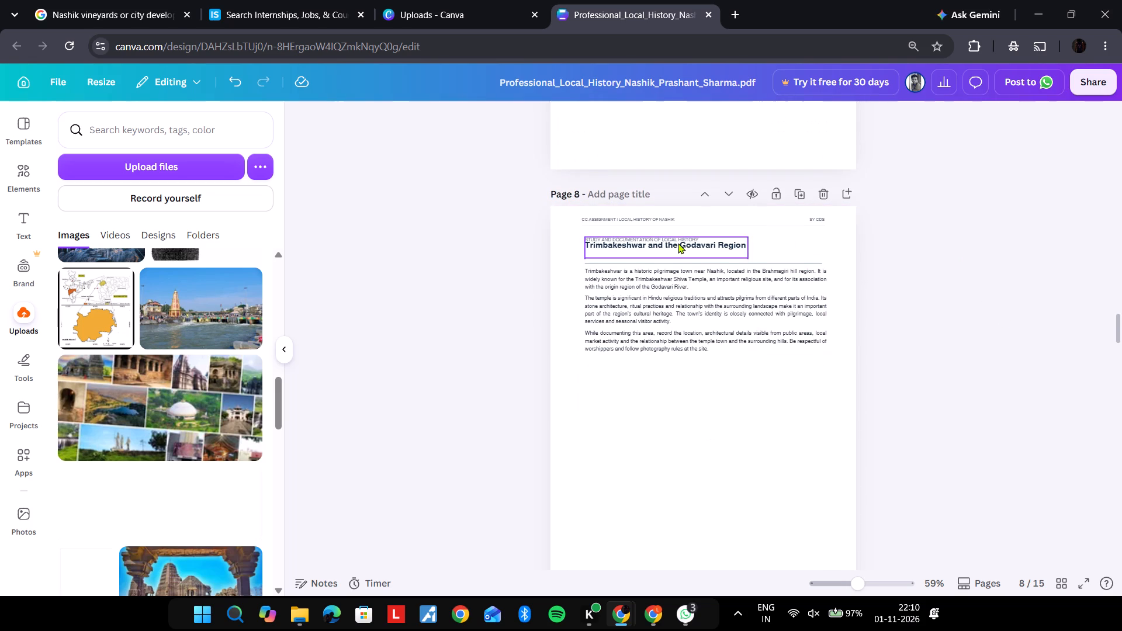
Insert a line break before page 8's "Trimbakeshwar and the Godavari Region" heading to separate it from the small line above.
click(678, 243)
click(588, 247)
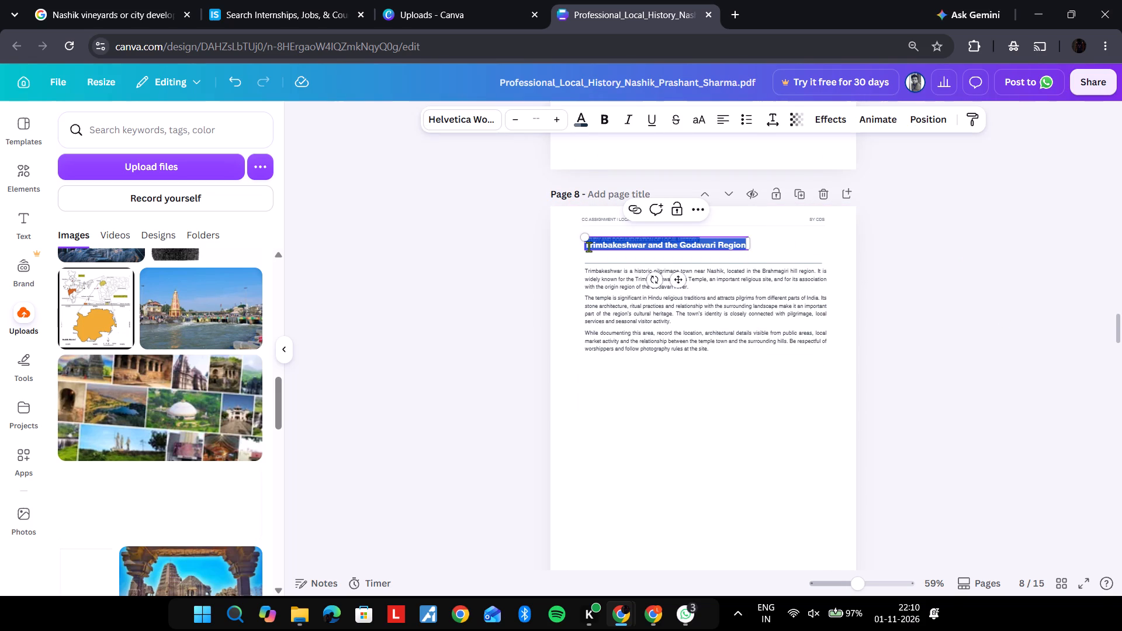
click(588, 247)
click(593, 245)
key(Left)
key(Left)
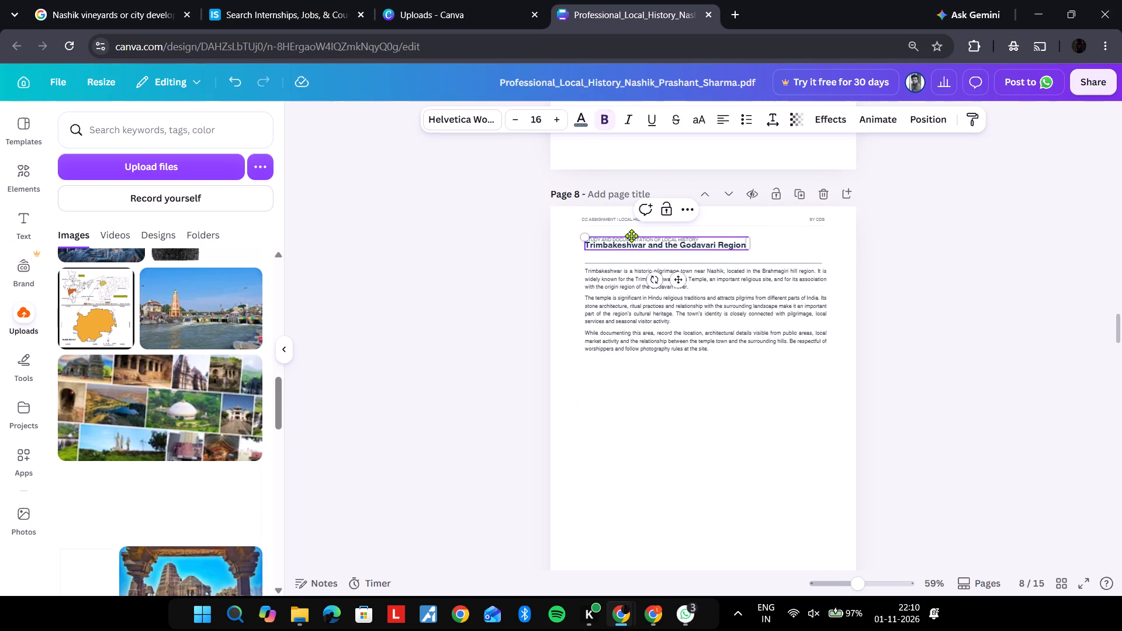
key(Return)
click(725, 423)
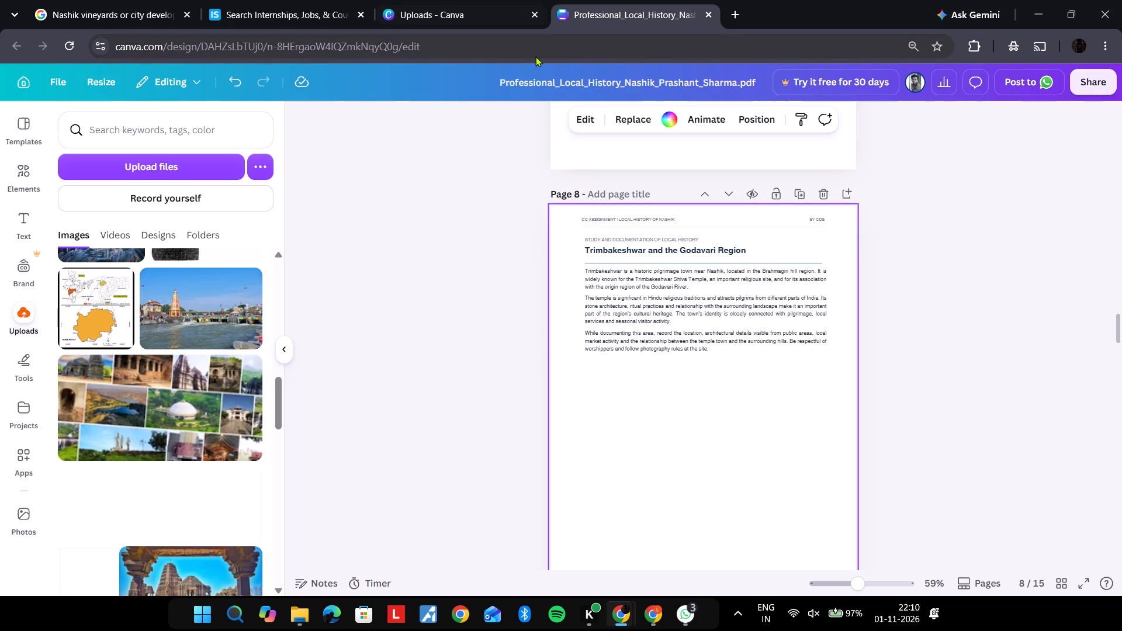
Copy the black-and-white temple photo titled "History of Nashik, Major Historical..." from Google Images and paste it onto page 8.
key(alt+Tab)
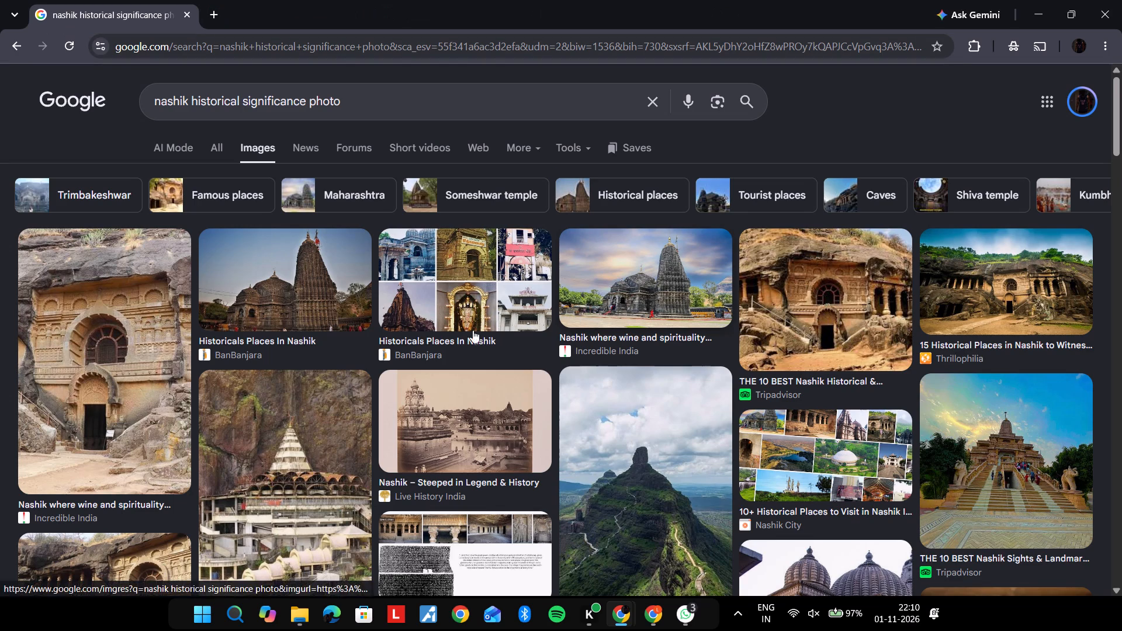
scroll(378, 352, down, 1)
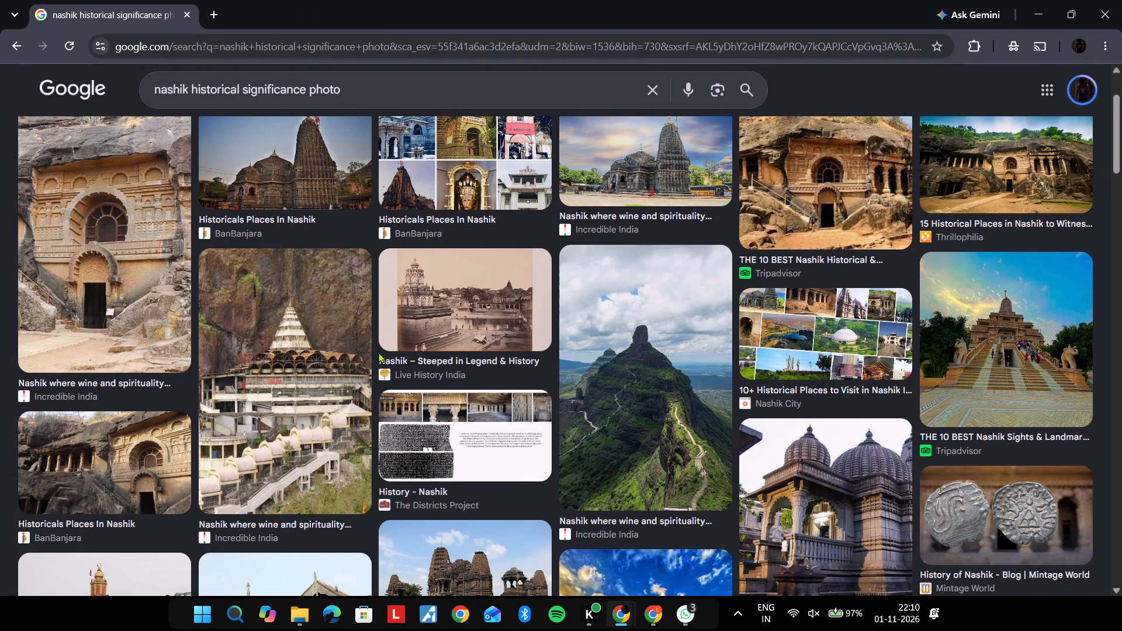
scroll(378, 352, down, 3)
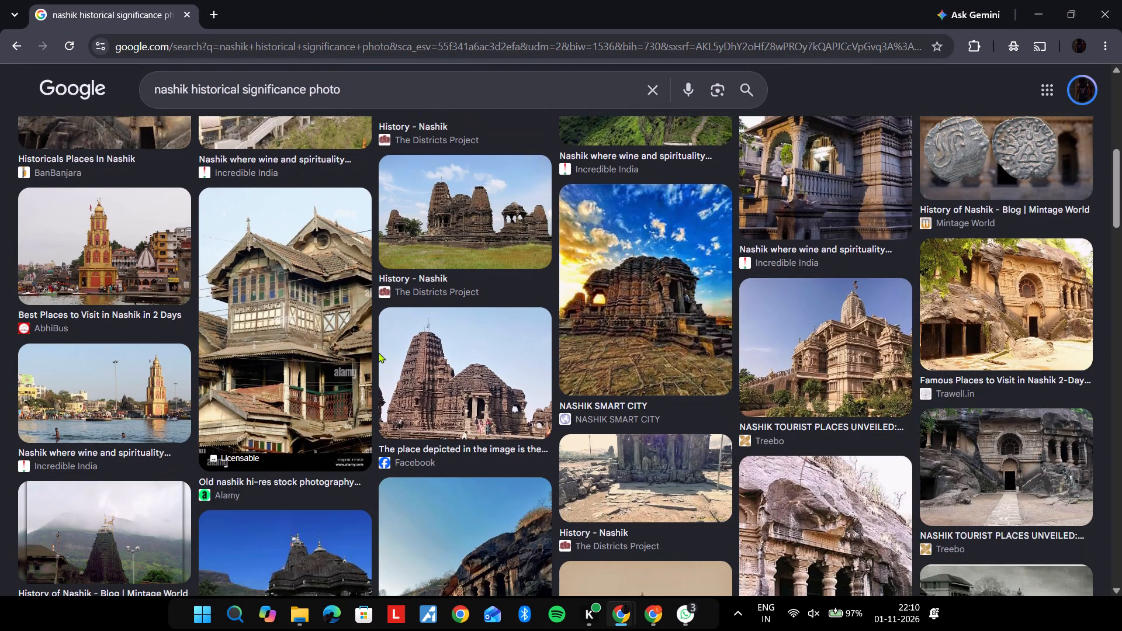
scroll(378, 352, down, 1)
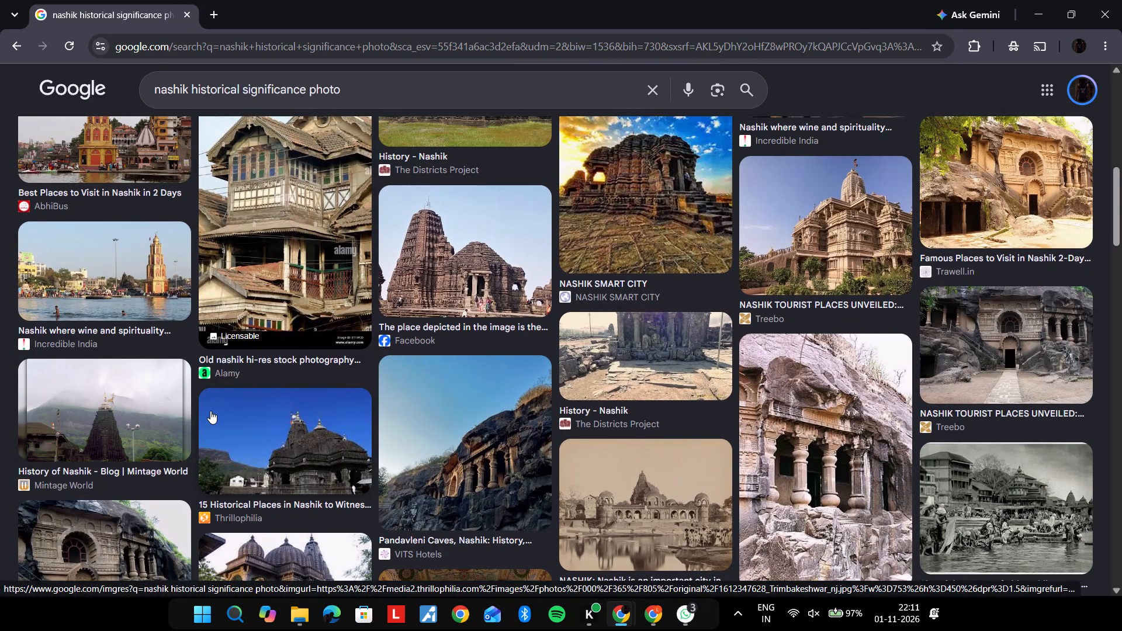
scroll(210, 411, down, 2)
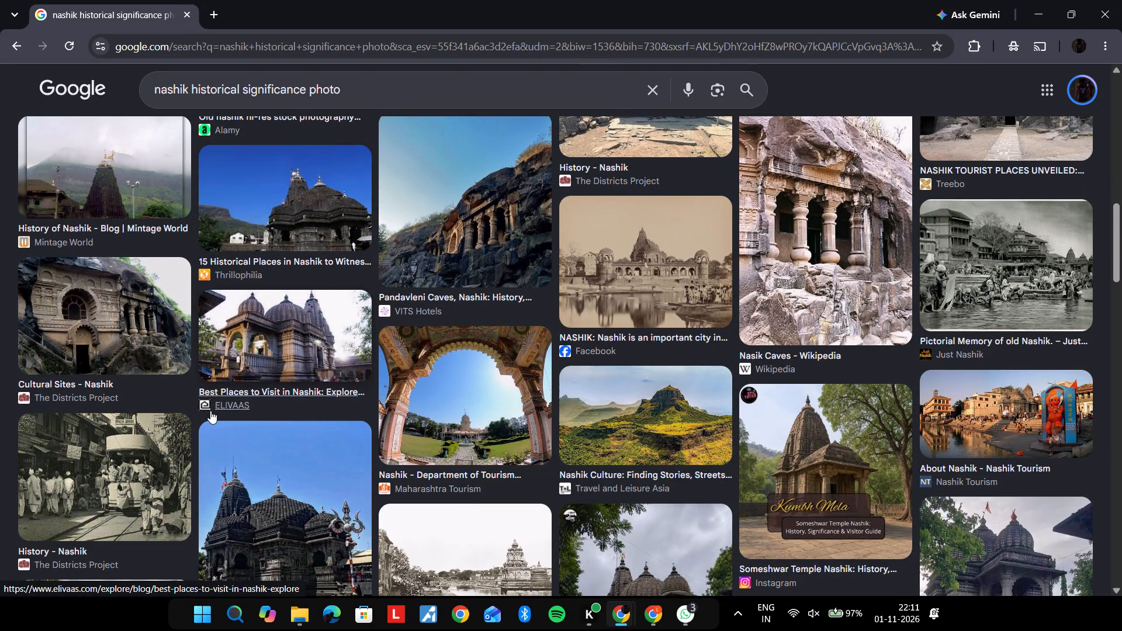
scroll(210, 411, down, 1)
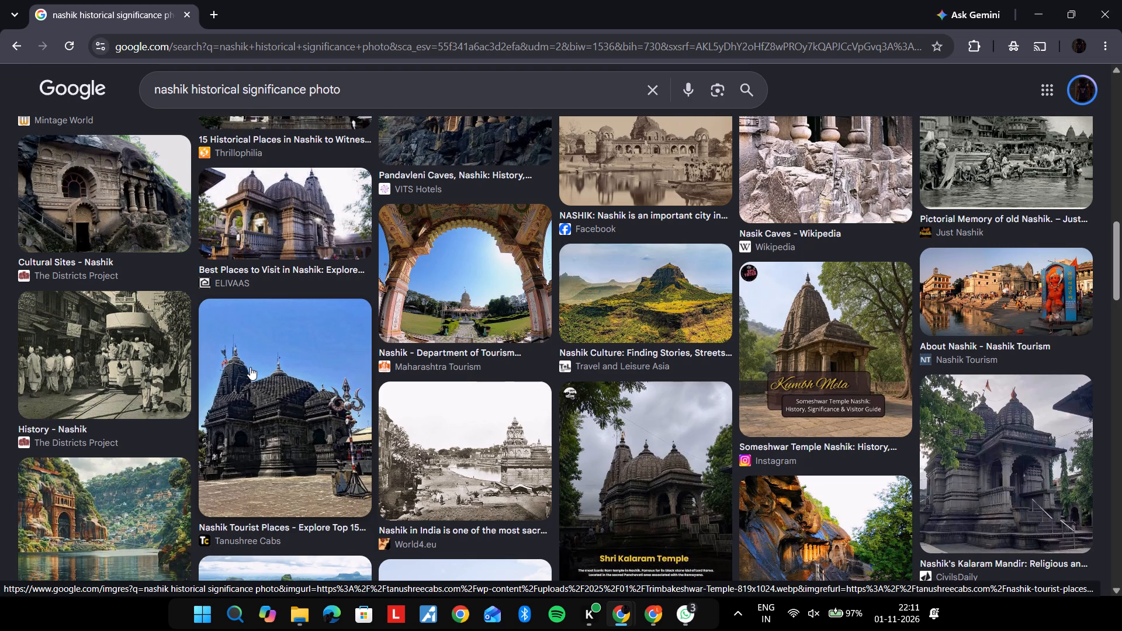
scroll(250, 367, down, 2)
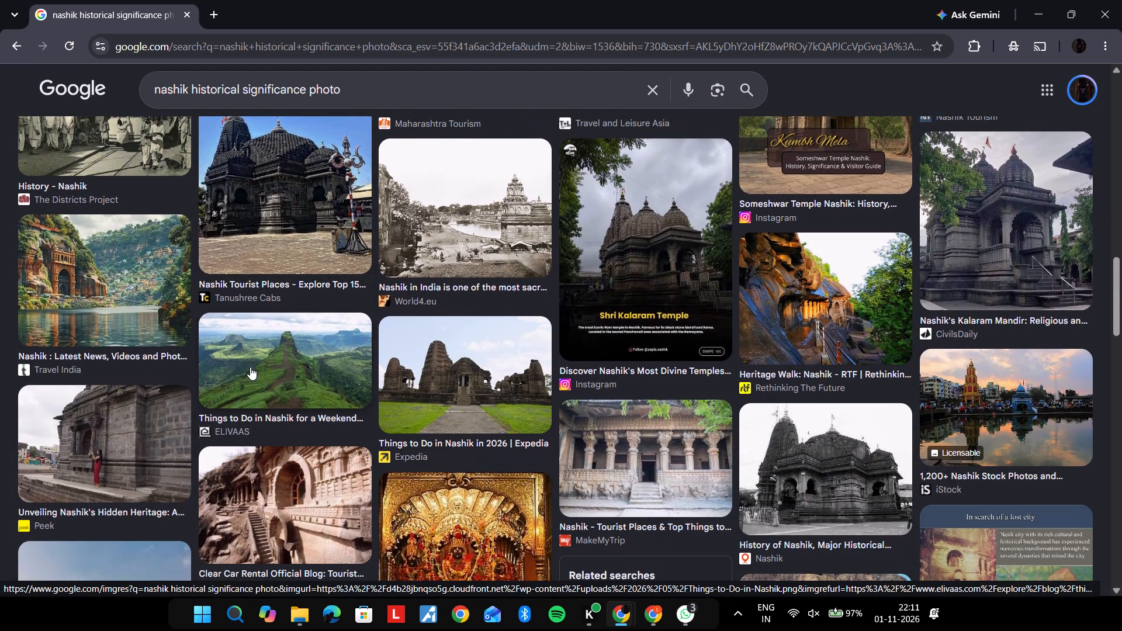
right_click(839, 487)
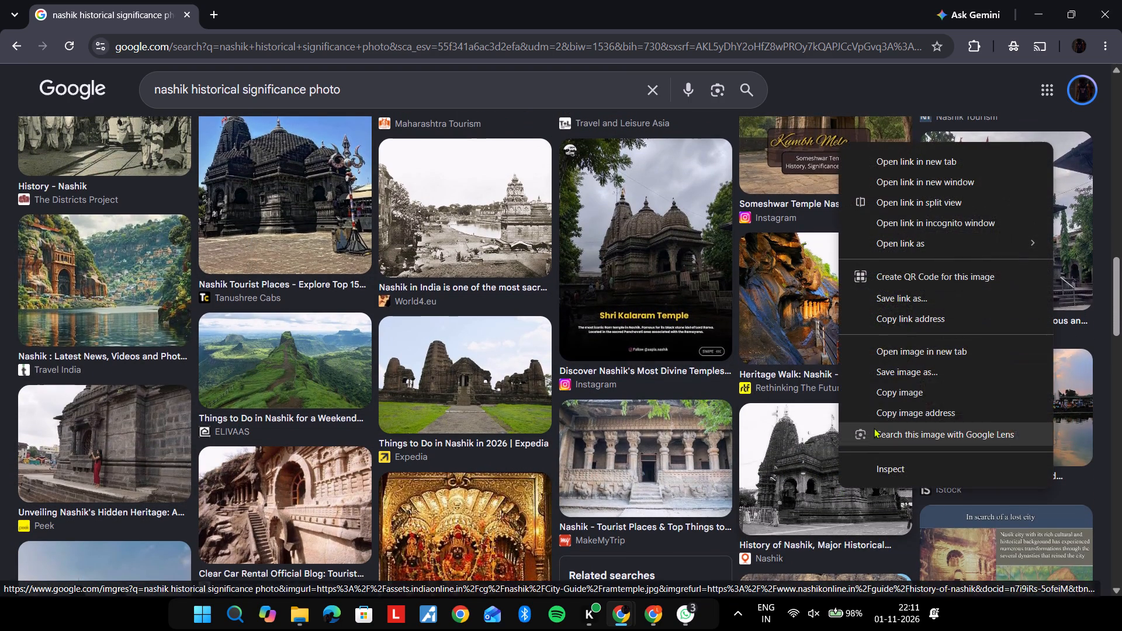
click(902, 390)
key(alt+Tab)
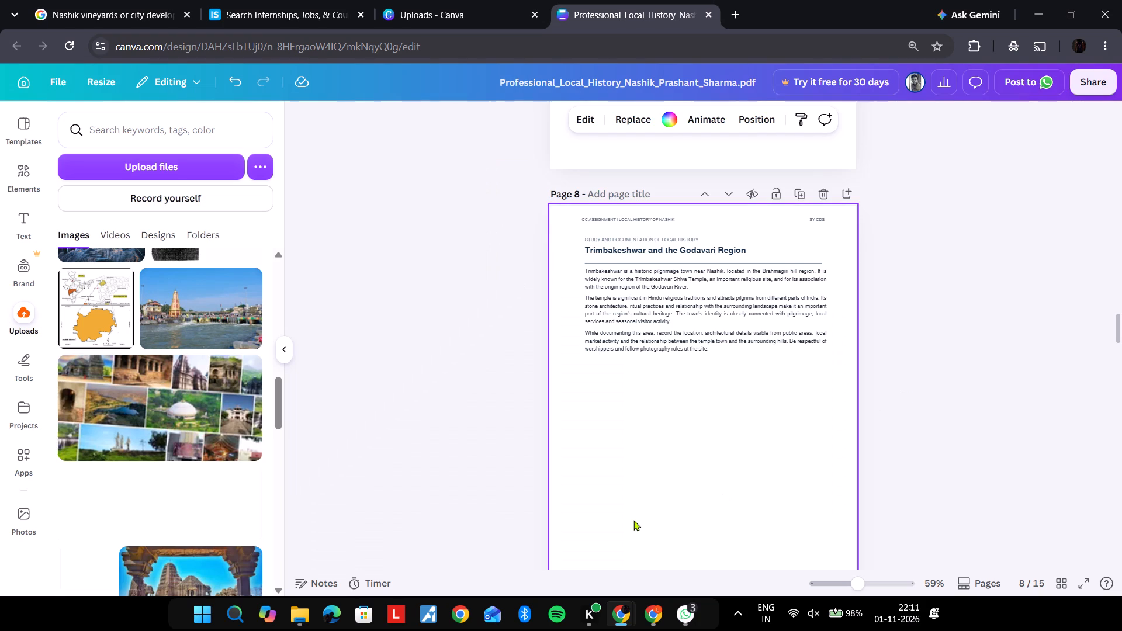
key(ctrl+v)
Move the temple photo to page 8's bottom-left corner and enlarge it to the full page width below the text.
scroll(652, 431, down, 1)
drag(687, 315, 676, 404)
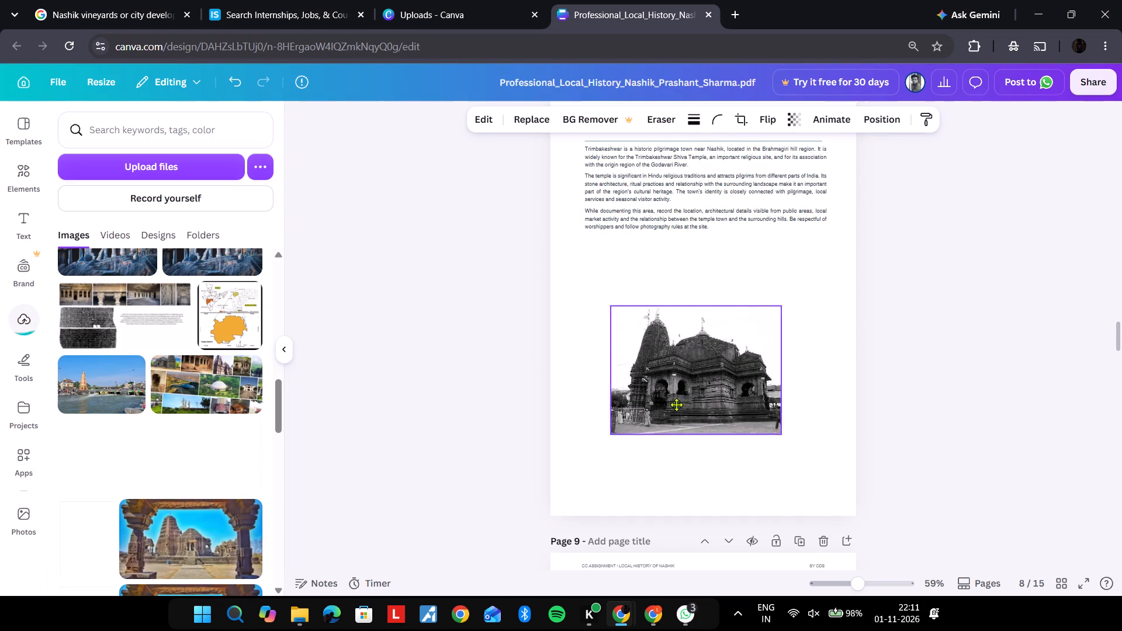
drag(676, 404, 621, 466)
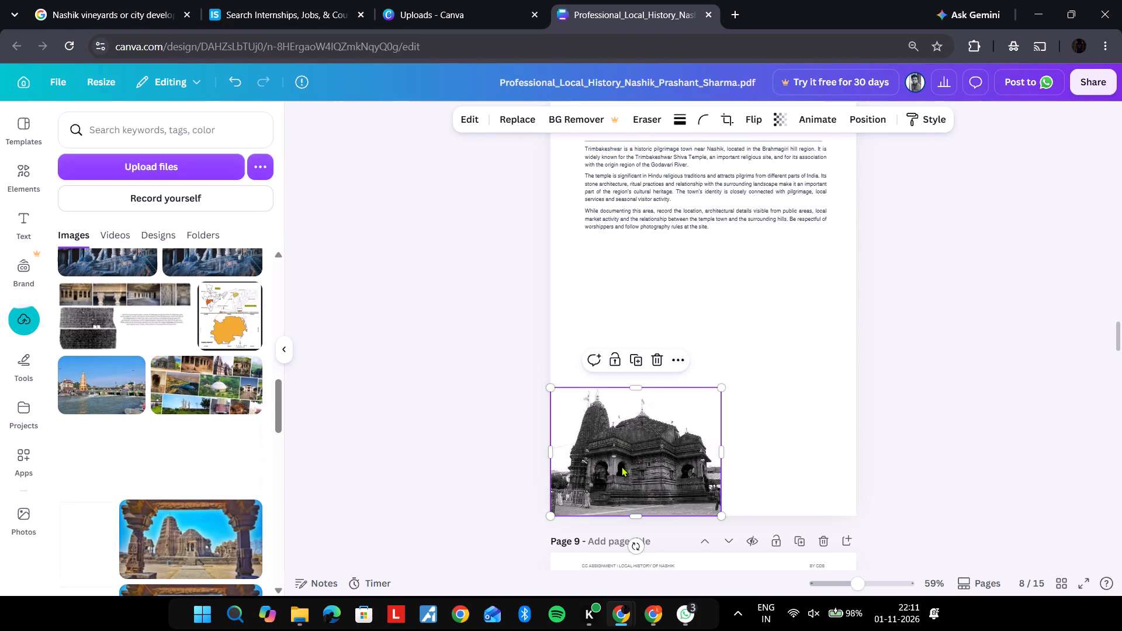
drag(722, 390, 824, 299)
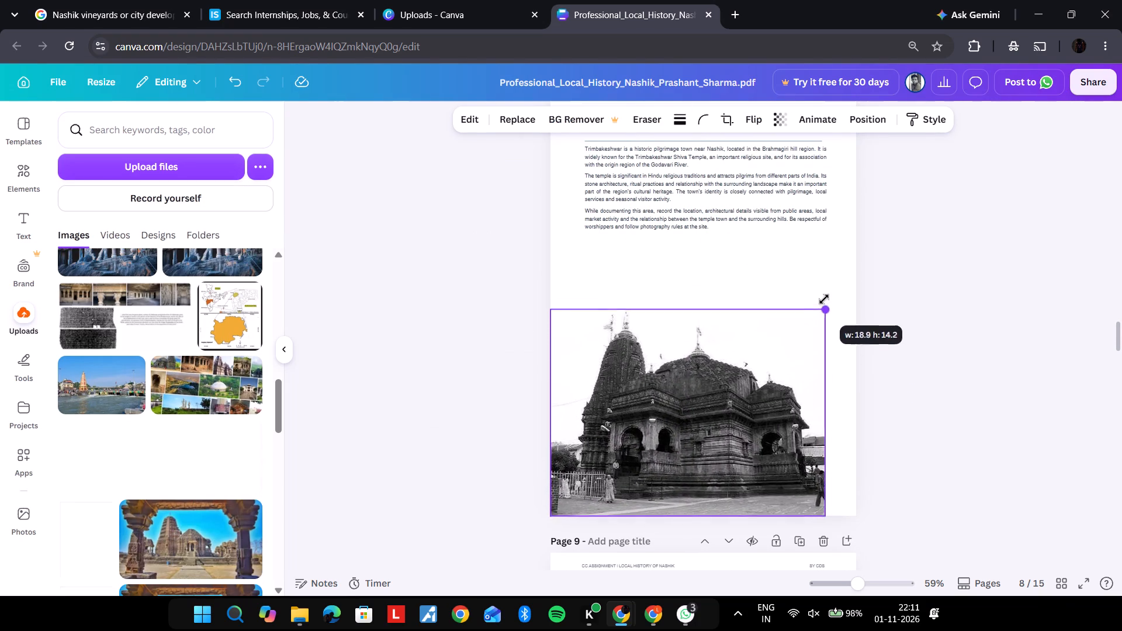
drag(824, 299, 852, 278)
click(912, 307)
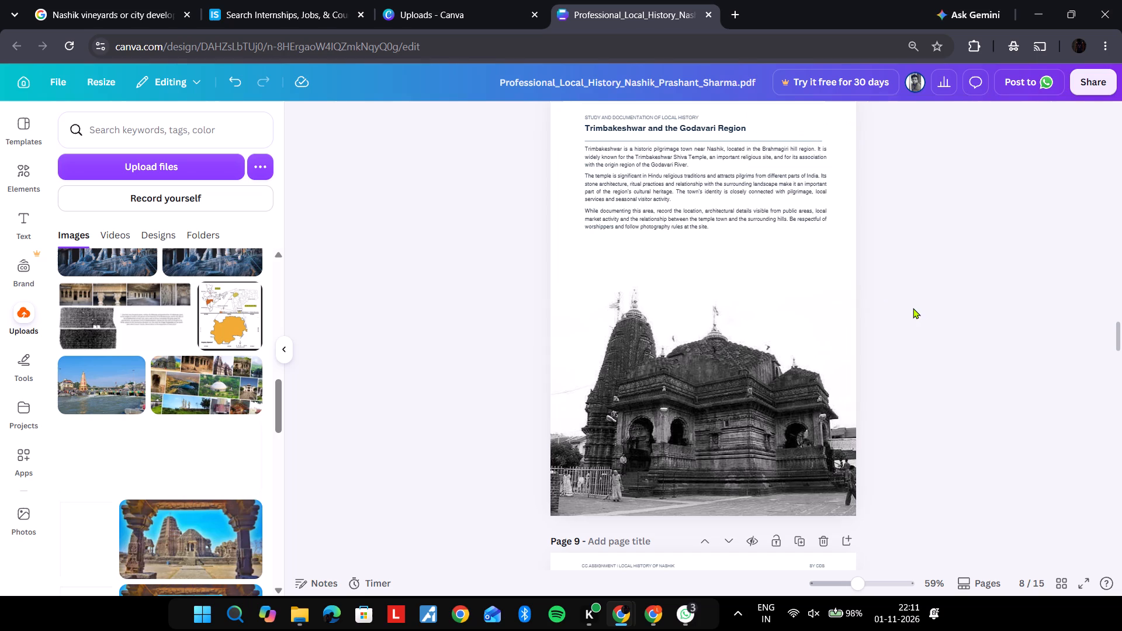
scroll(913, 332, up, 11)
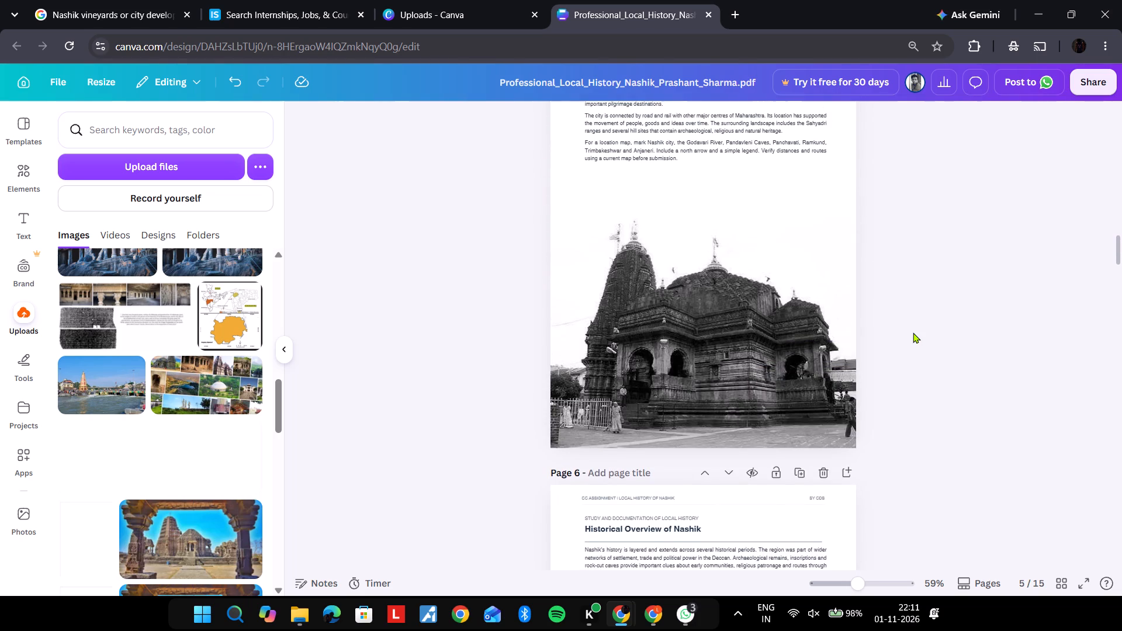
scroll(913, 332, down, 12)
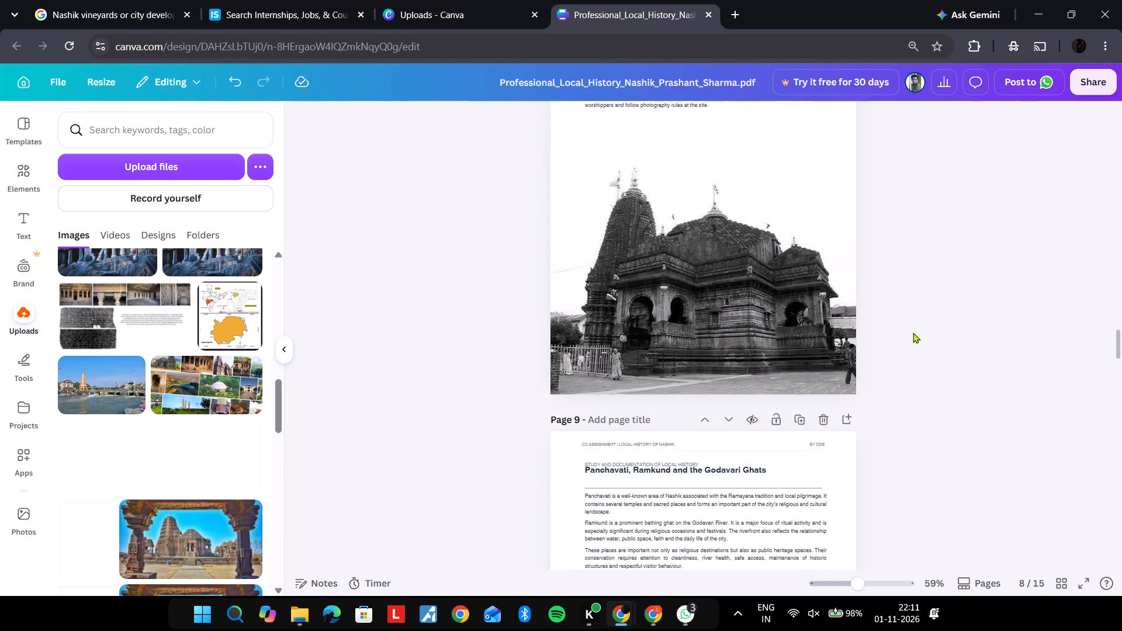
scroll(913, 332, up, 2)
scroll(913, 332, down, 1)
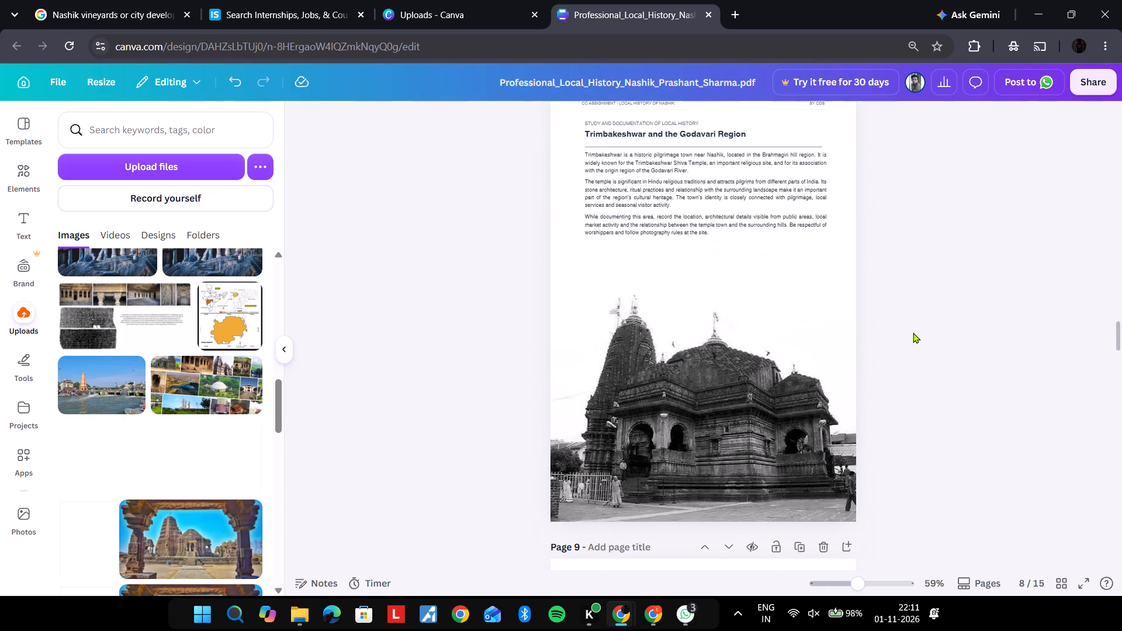
Delete the placeholder box and its "PASTE A COLOUR PHOTOGRAPH OF RAMKUND AND THE GODAVARI GHATS" caption on page 9.
scroll(913, 332, down, 3)
click(690, 354)
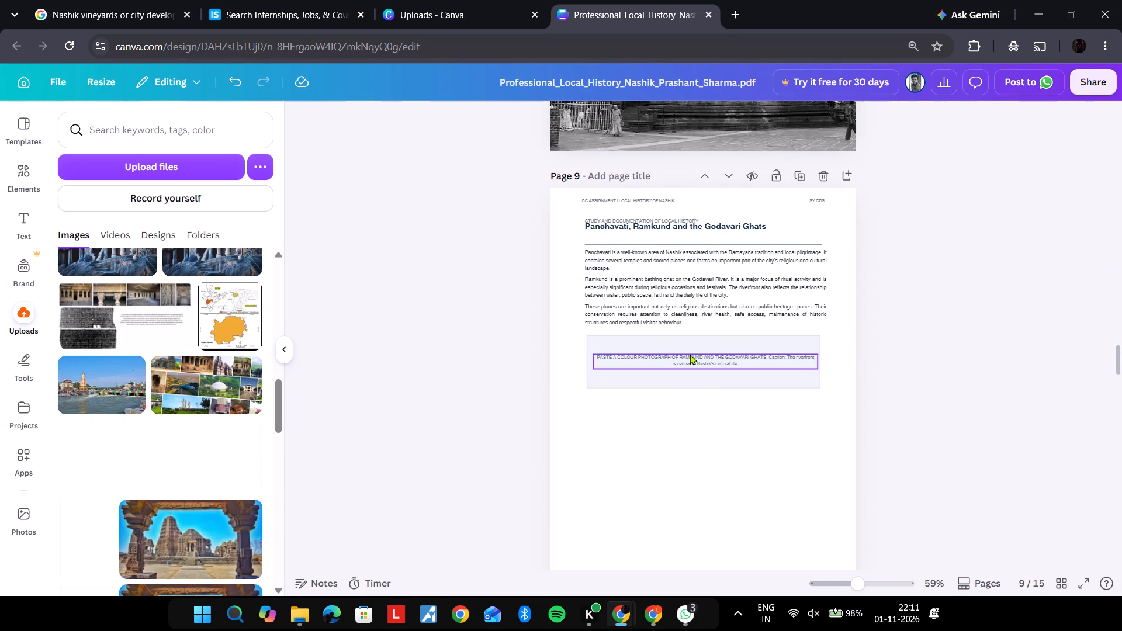
key(BackSpace)
click(690, 354)
key(BackSpace)
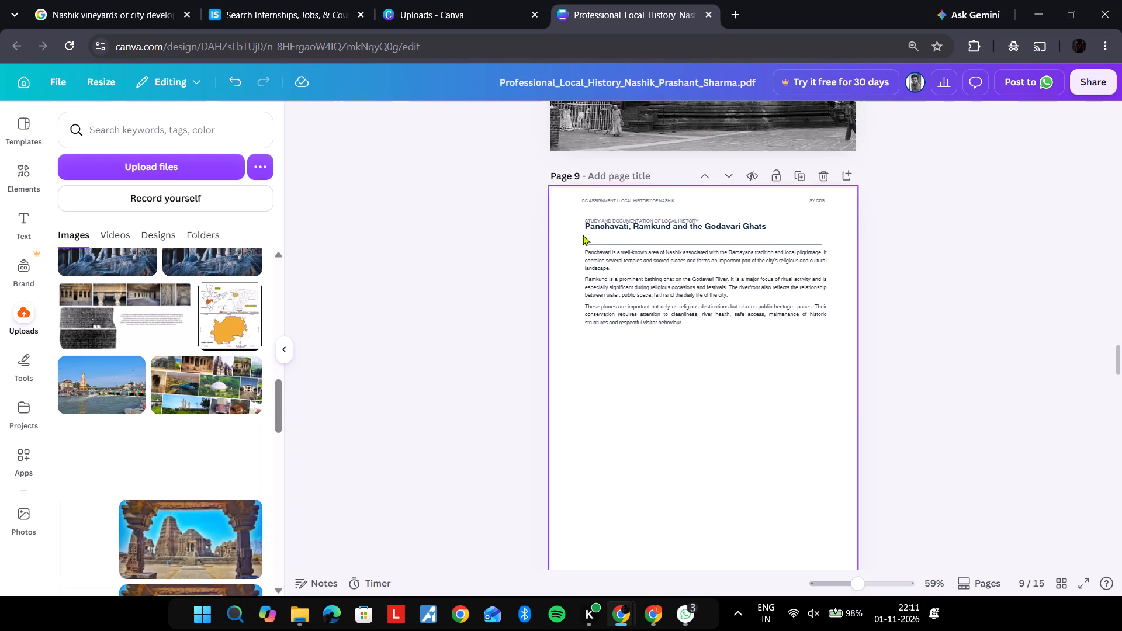
Insert a line break before page 9's "Panchavati, Ramkund and the Godavari Ghats" heading to separate it from the small line above.
click(586, 227)
click(586, 226)
click(586, 226)
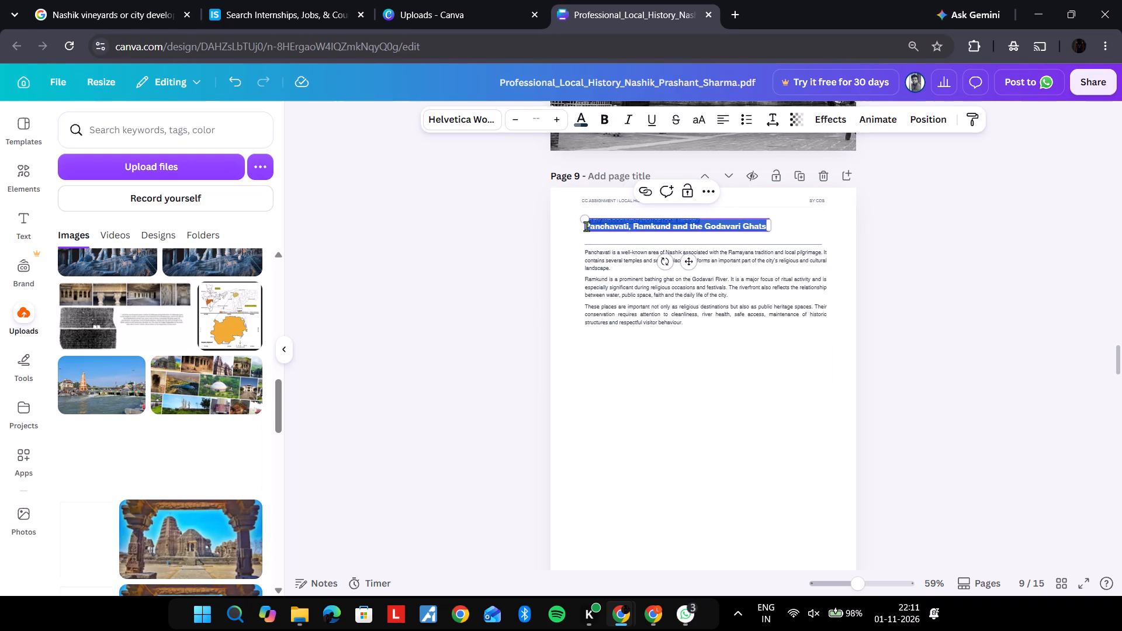
click(587, 227)
click(591, 223)
triple_click(595, 225)
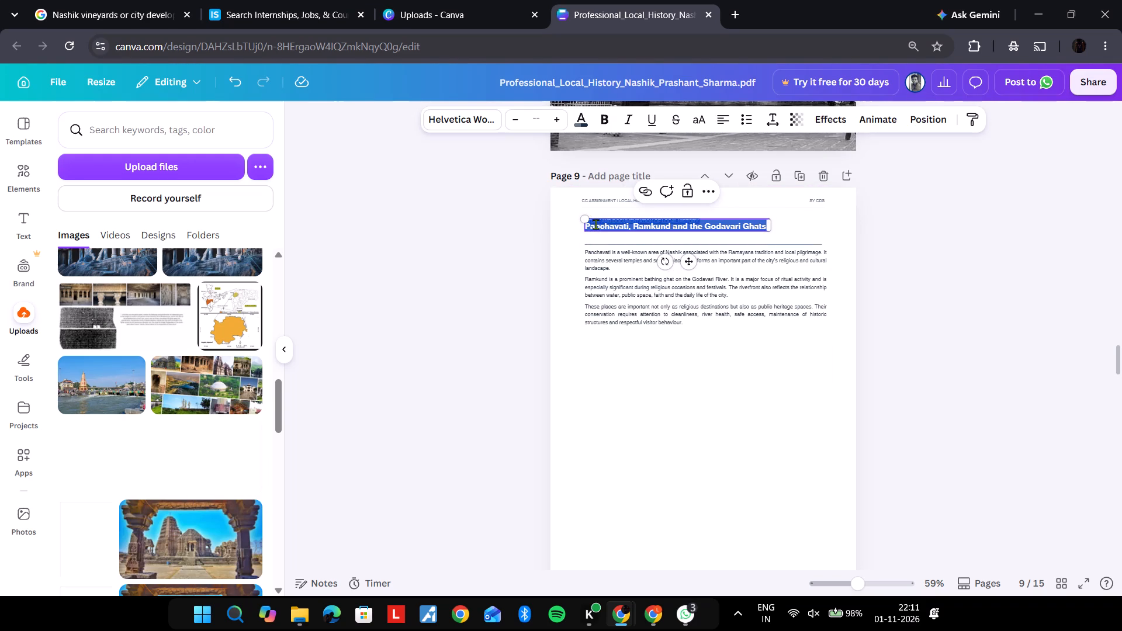
triple_click(595, 224)
ctrl+scroll(595, 223, up, 3)
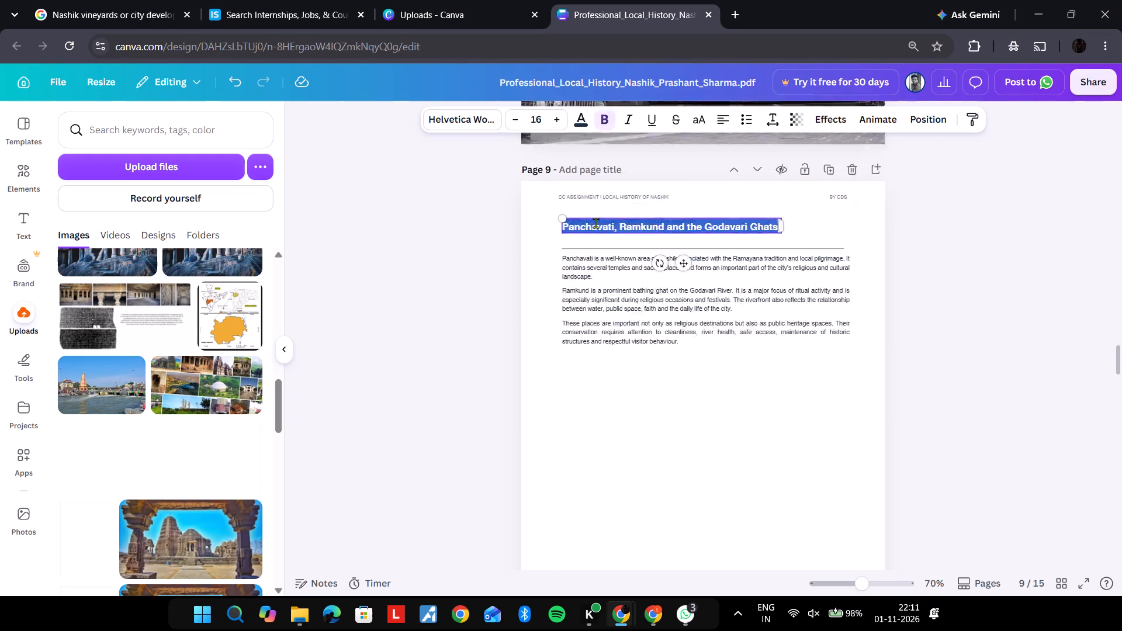
ctrl+scroll(595, 223, up, 3)
click(558, 237)
click(425, 237)
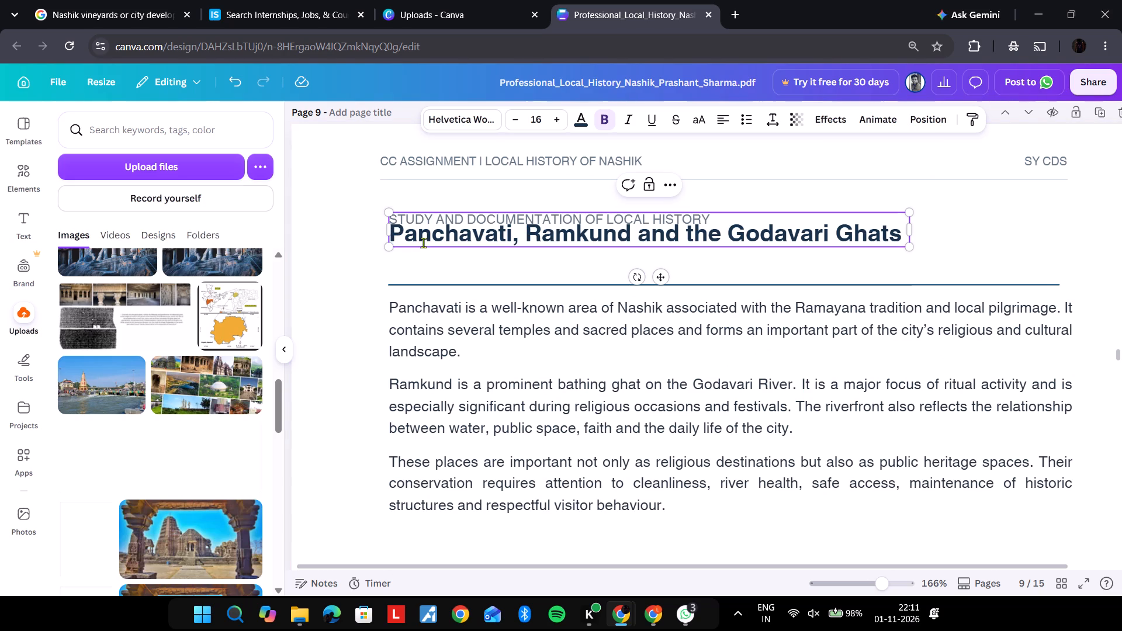
key(Left)
key(Left)
key(Left)
key(Return)
click(330, 307)
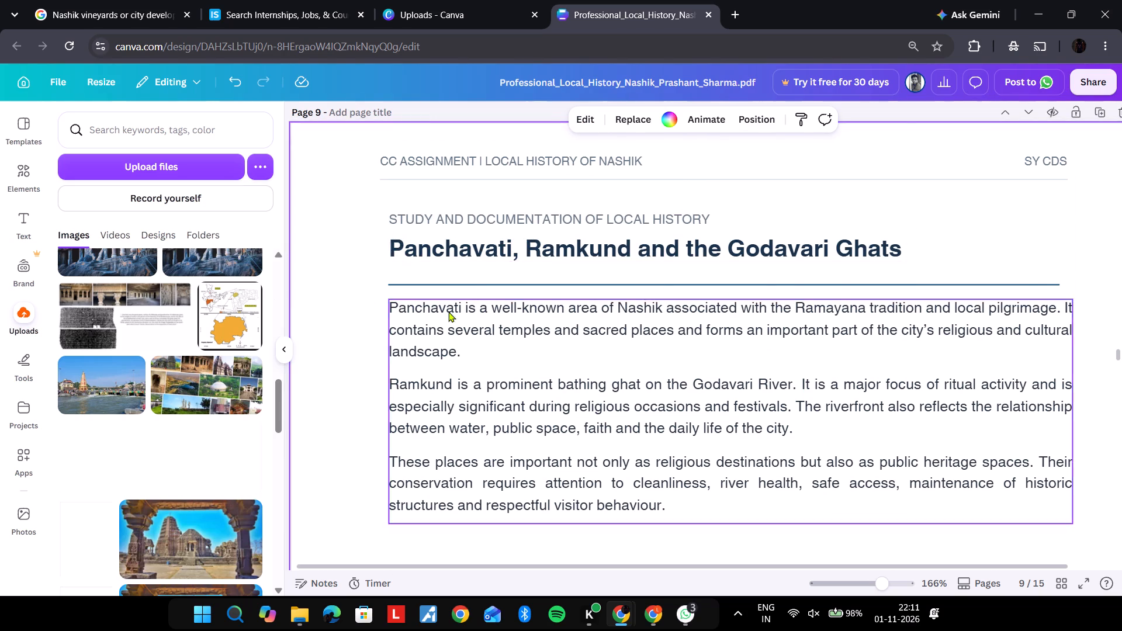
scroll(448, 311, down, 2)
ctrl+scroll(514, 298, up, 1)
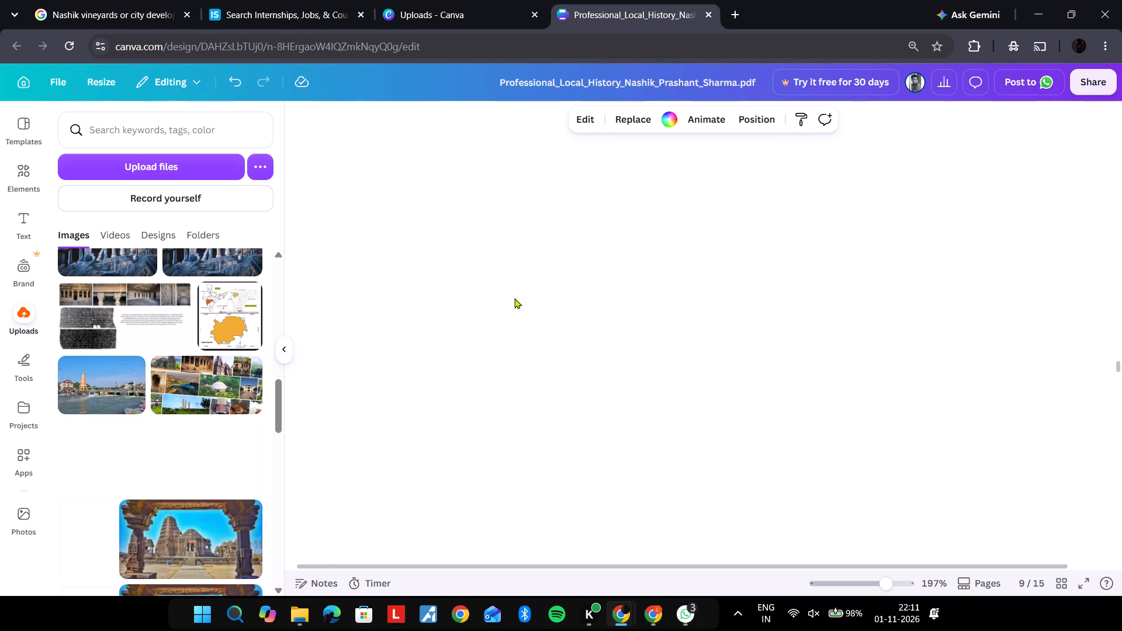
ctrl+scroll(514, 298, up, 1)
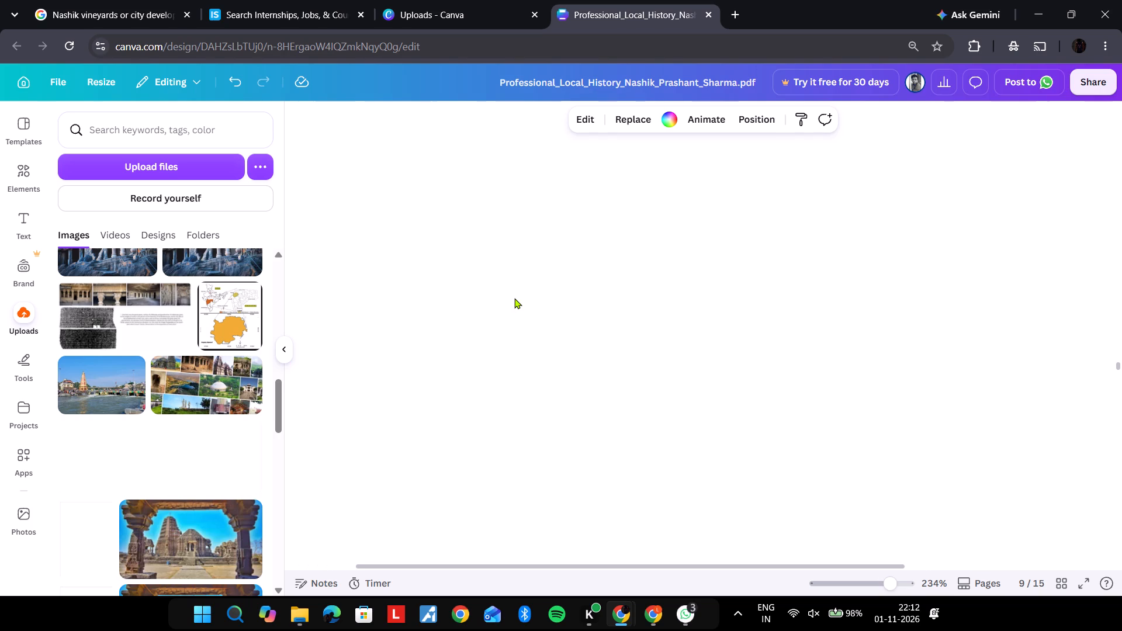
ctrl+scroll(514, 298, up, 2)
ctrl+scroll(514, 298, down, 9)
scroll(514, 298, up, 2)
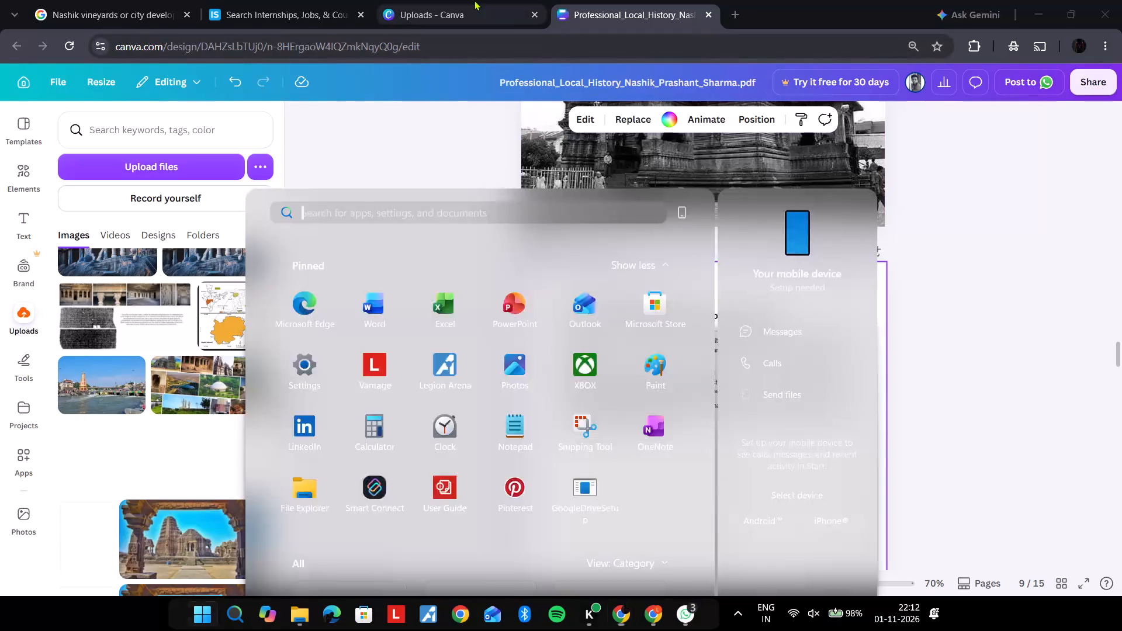
Copy the riverside reflection photo titled "15 Historical Places in Nashik to Witnes..." from Google Images and paste it onto page 9.
key(alt+Tab)
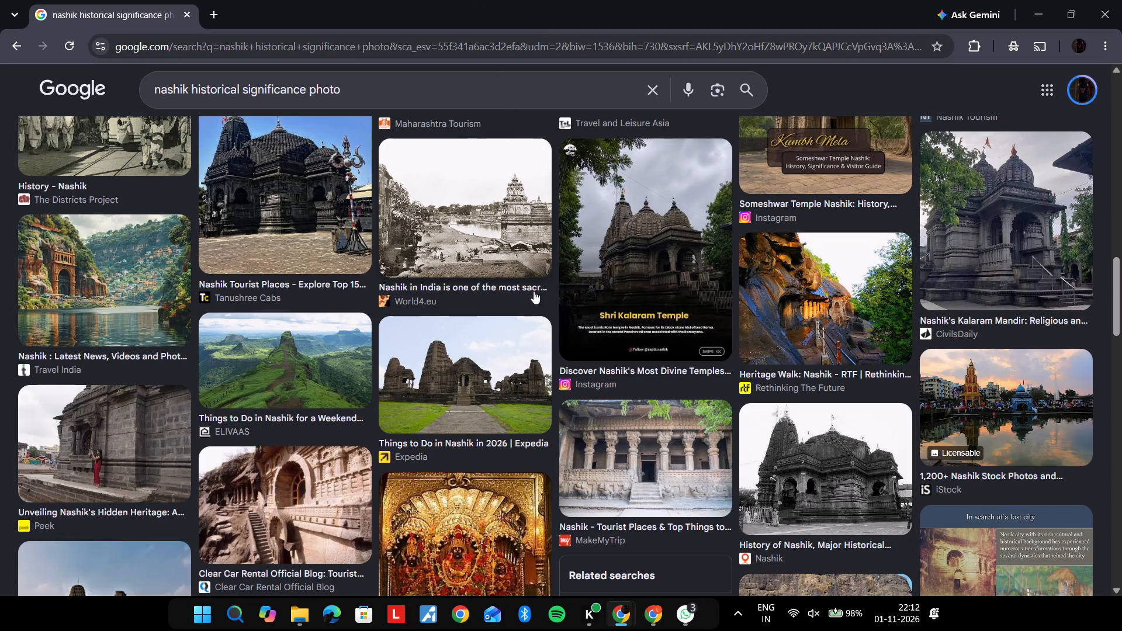
scroll(543, 344, down, 2)
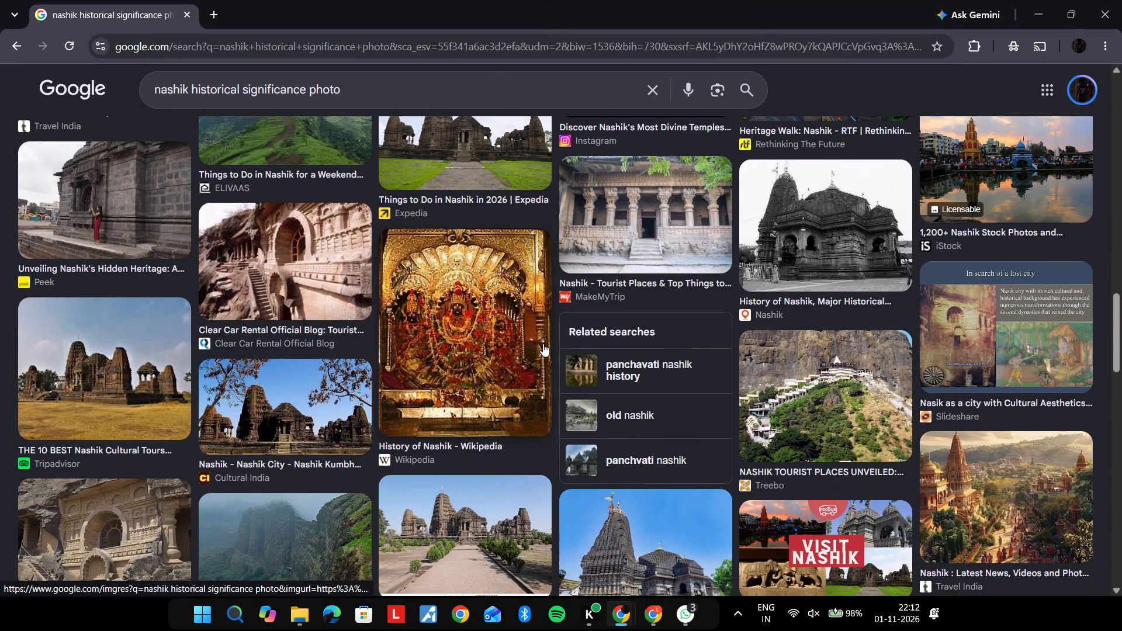
scroll(543, 344, down, 3)
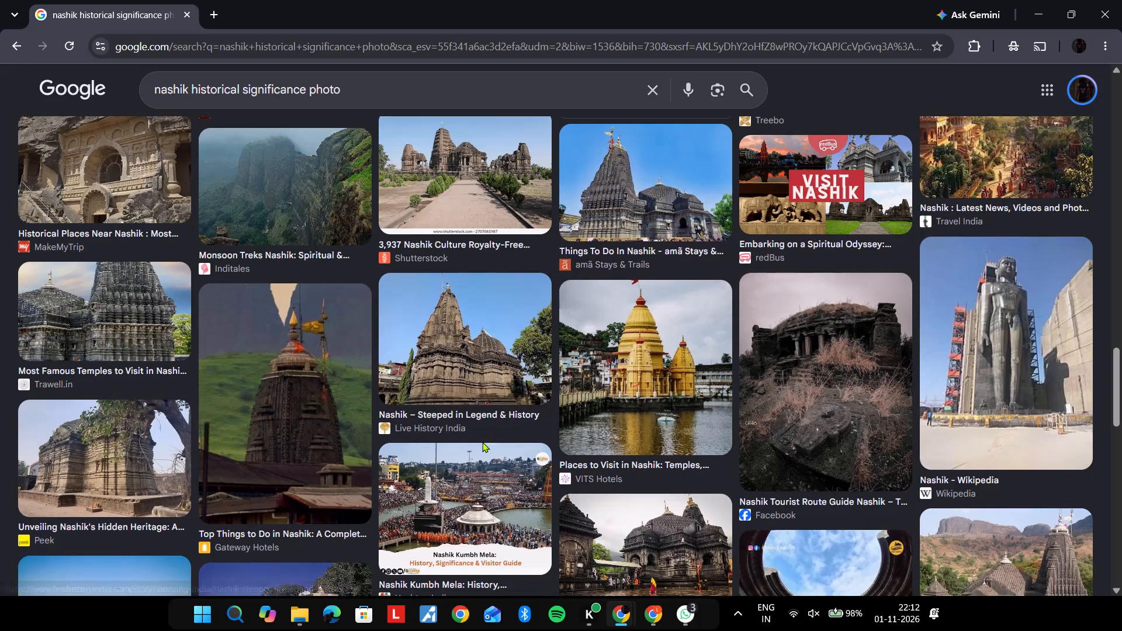
scroll(482, 442, down, 1)
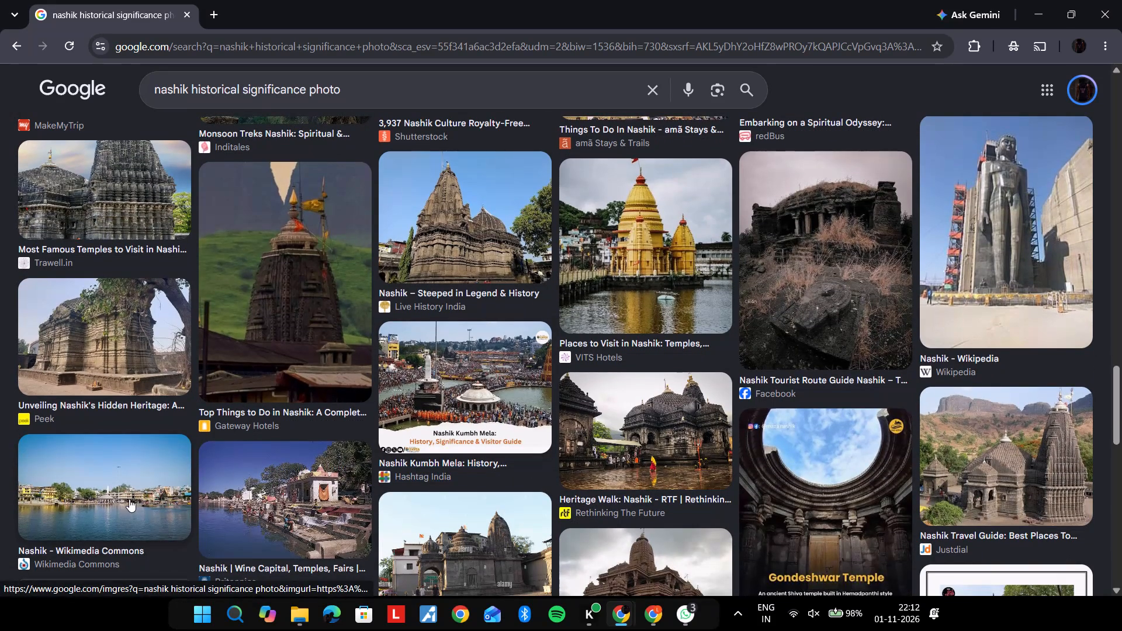
scroll(129, 499, down, 1)
scroll(252, 421, down, 1)
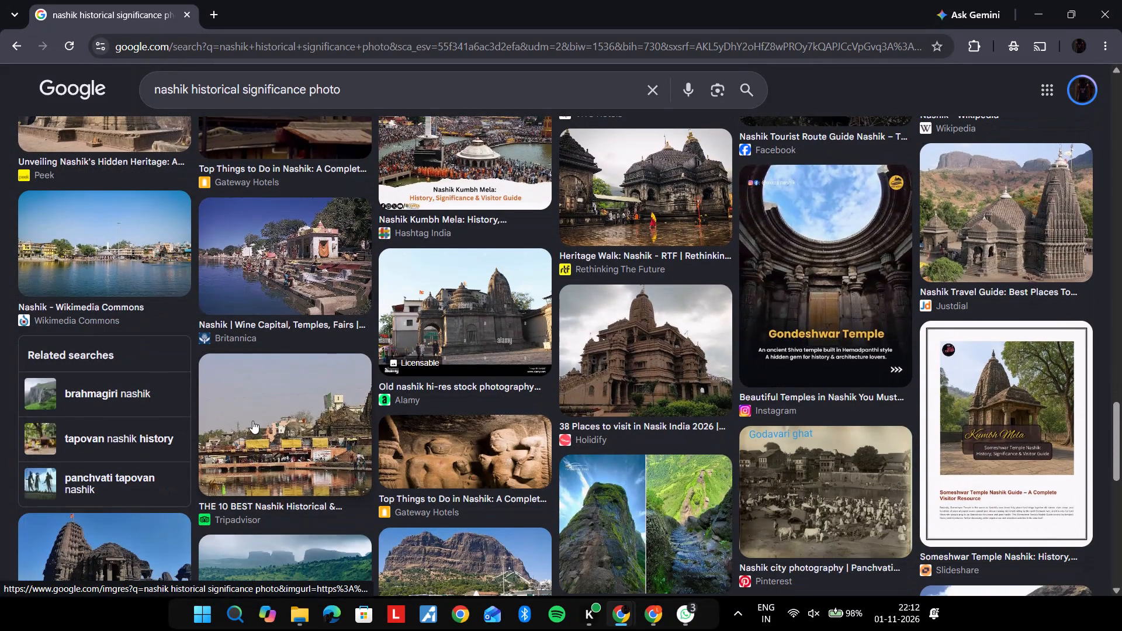
scroll(252, 420, down, 1)
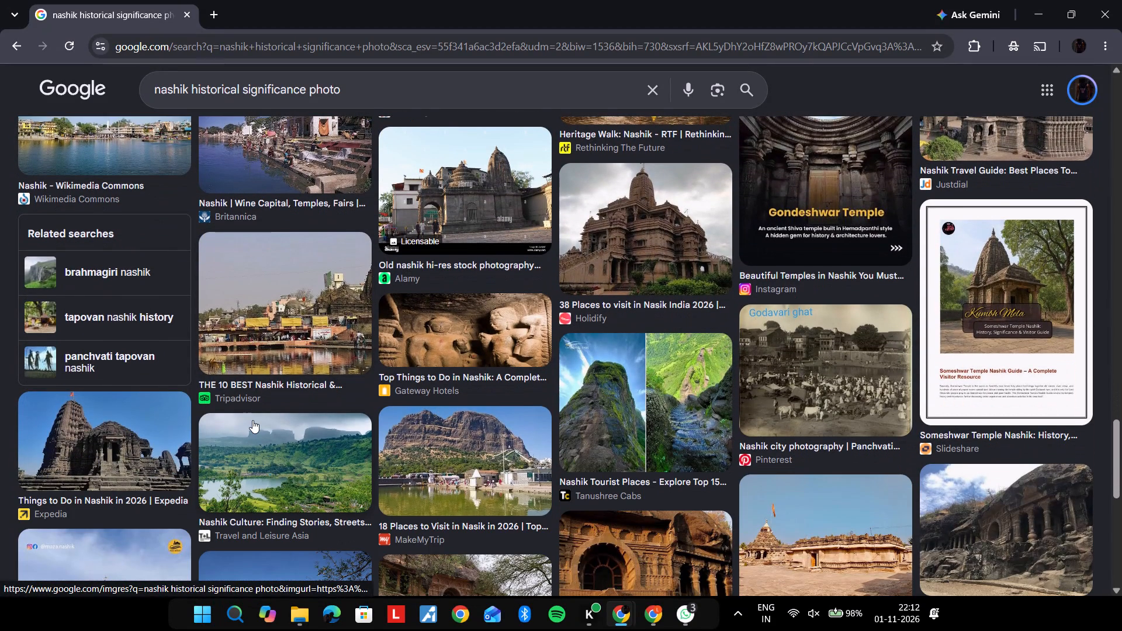
scroll(252, 420, down, 2)
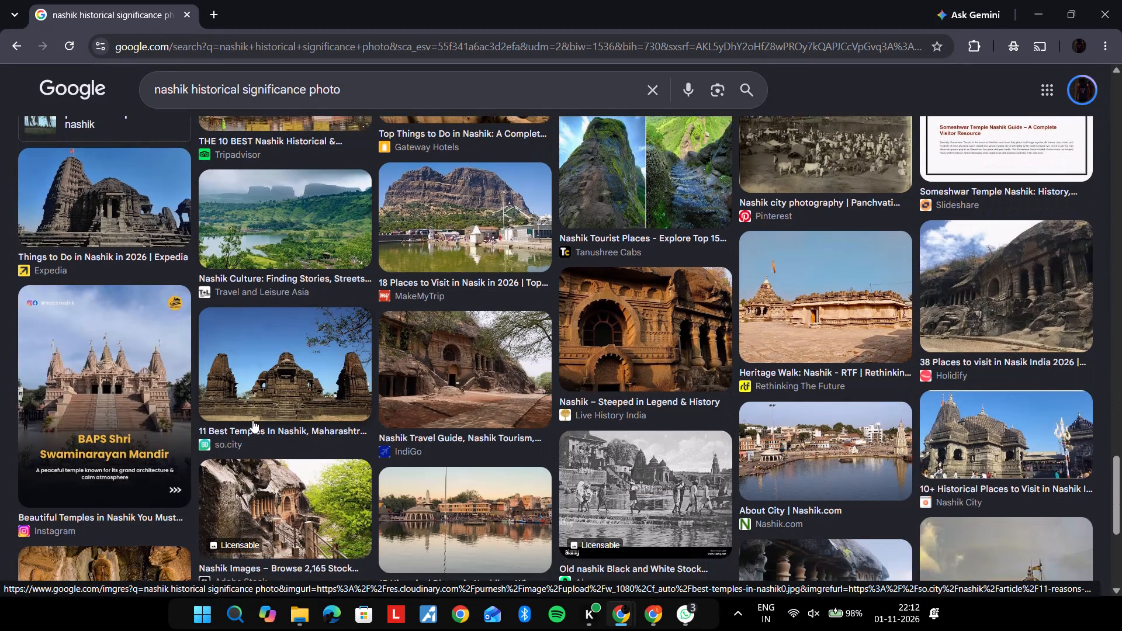
scroll(252, 420, down, 1)
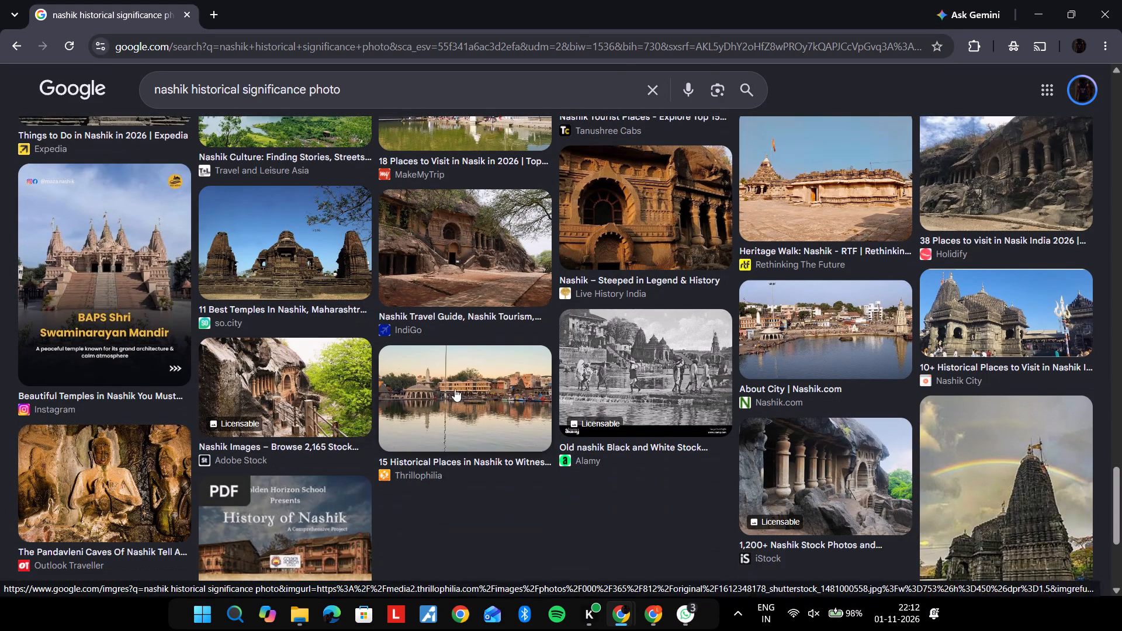
right_click(494, 373)
click(595, 279)
key(alt+Tab)
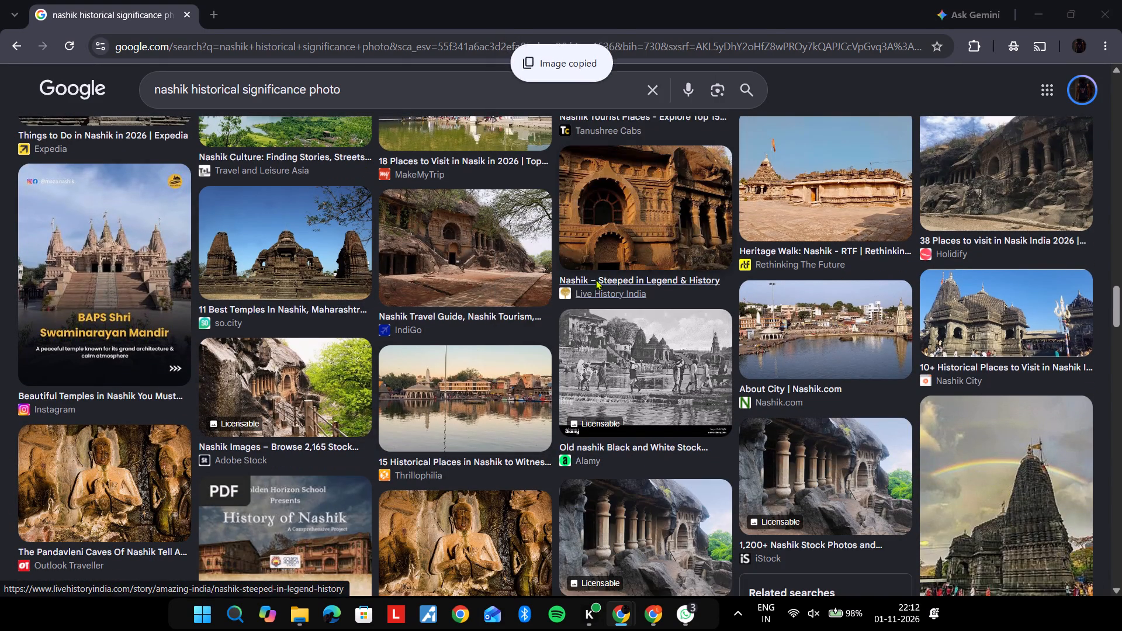
key(ctrl+v)
Enlarge the riverside photo to about the width of page 9's text and centre it in the blank area below.
scroll(589, 422, down, 2)
scroll(638, 348, up, 2)
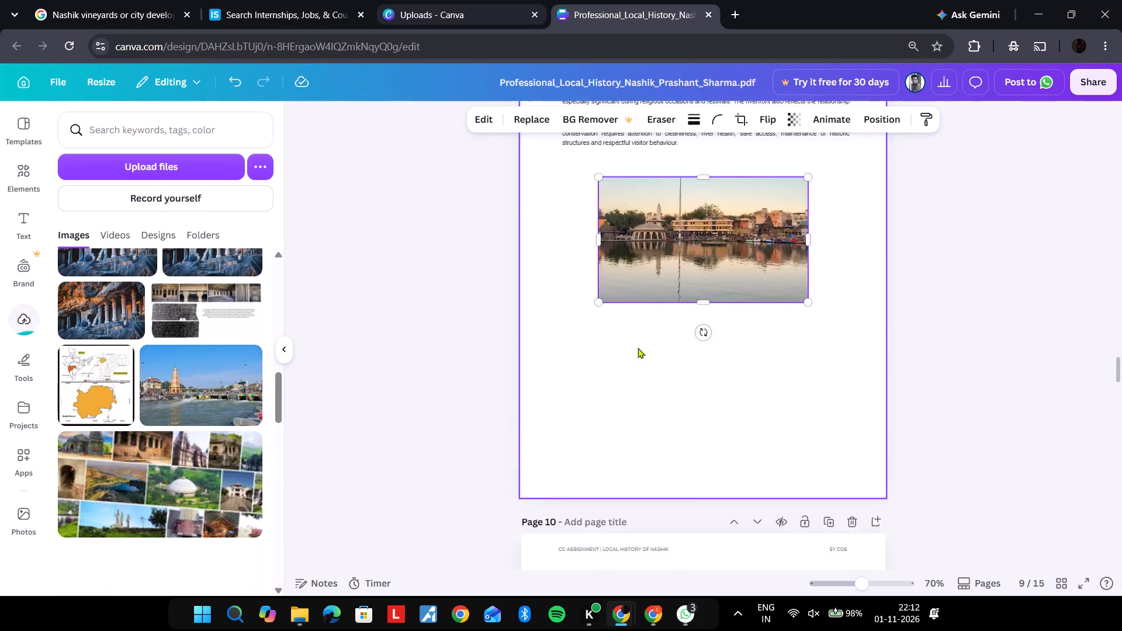
scroll(638, 373, down, 1)
drag(699, 317, 683, 412)
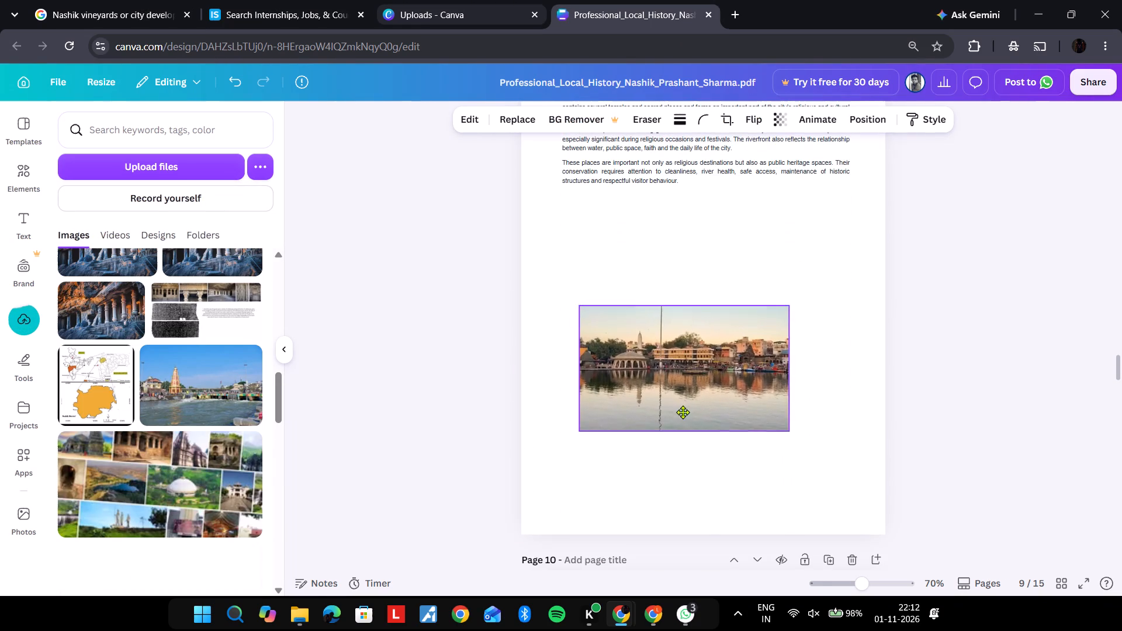
drag(683, 412, 665, 429)
drag(771, 325, 816, 289)
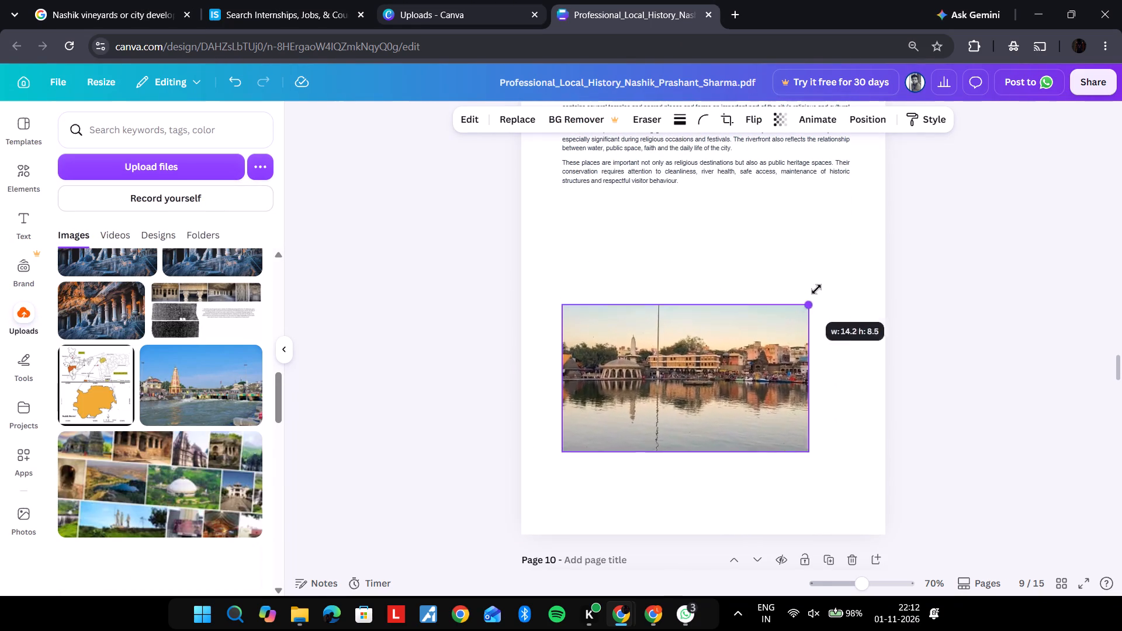
drag(816, 289, 849, 262)
drag(785, 371, 774, 342)
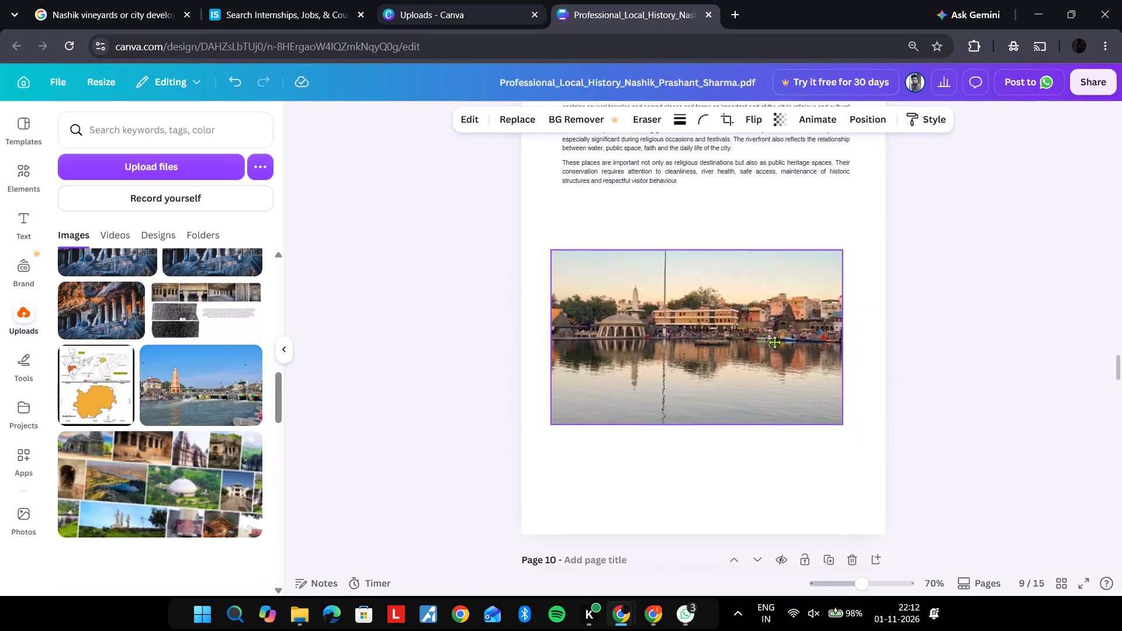
drag(774, 342, 781, 338)
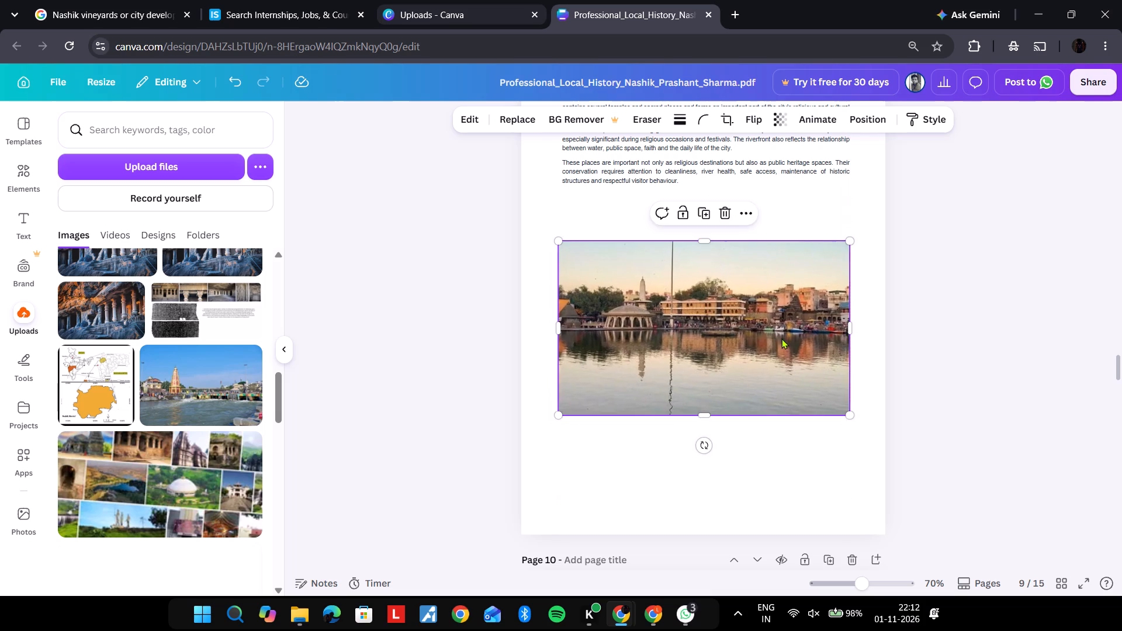
click(993, 339)
Insert a line break before page 10's "Anjaneri and the Nearby Heritage Landscape" heading to separate it from the small line above.
scroll(994, 339, up, 3)
scroll(994, 339, down, 5)
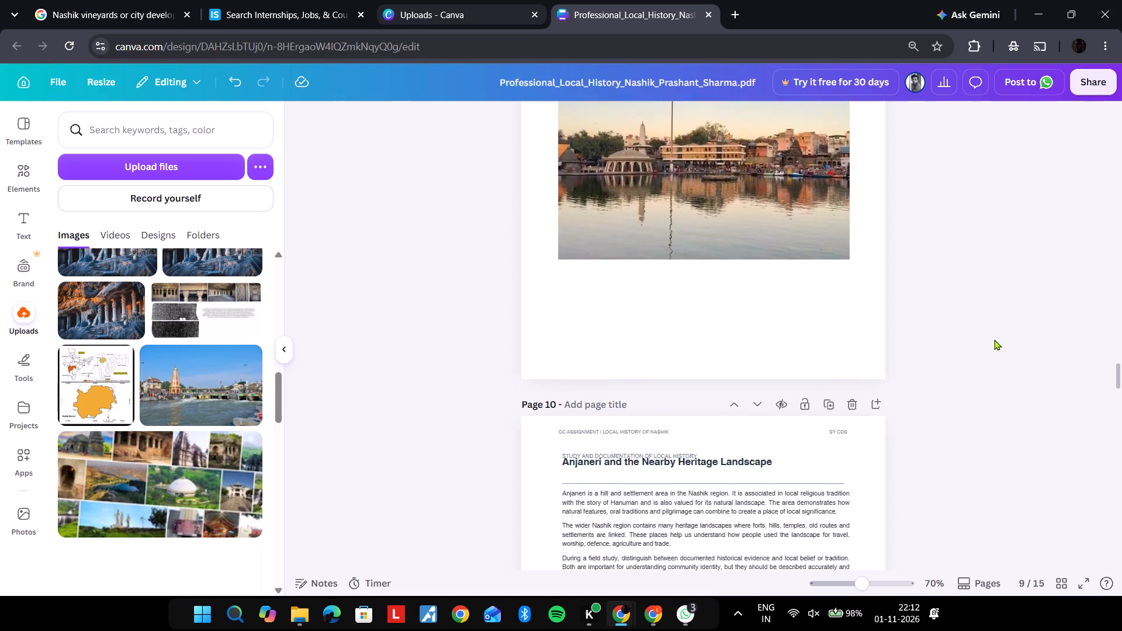
click(634, 379)
click(567, 372)
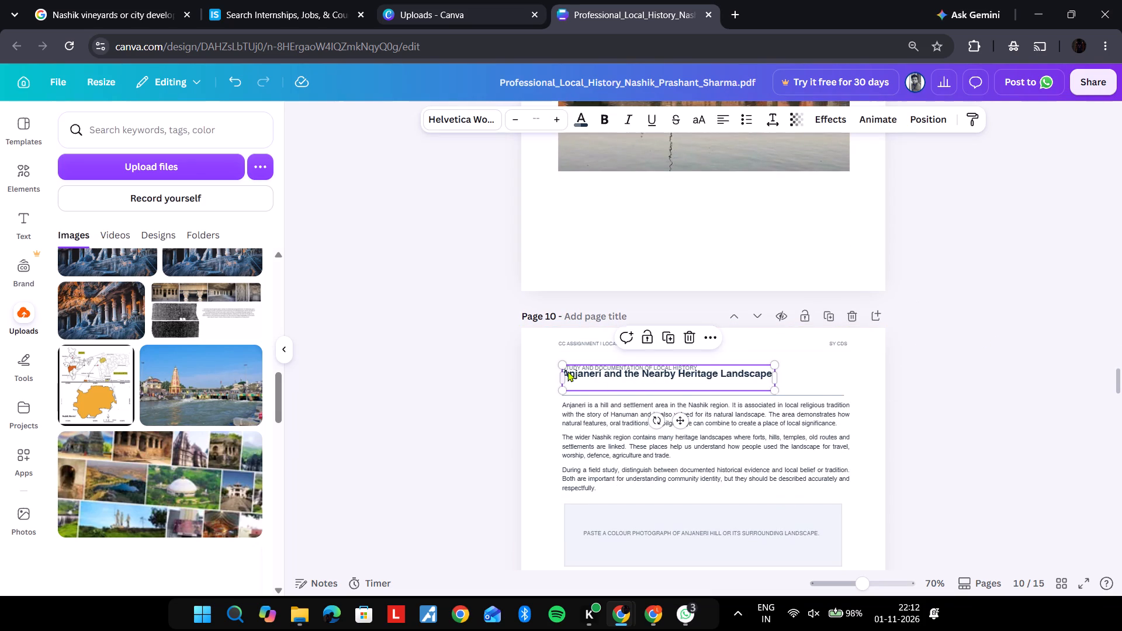
click(567, 373)
key(Left)
key(Return)
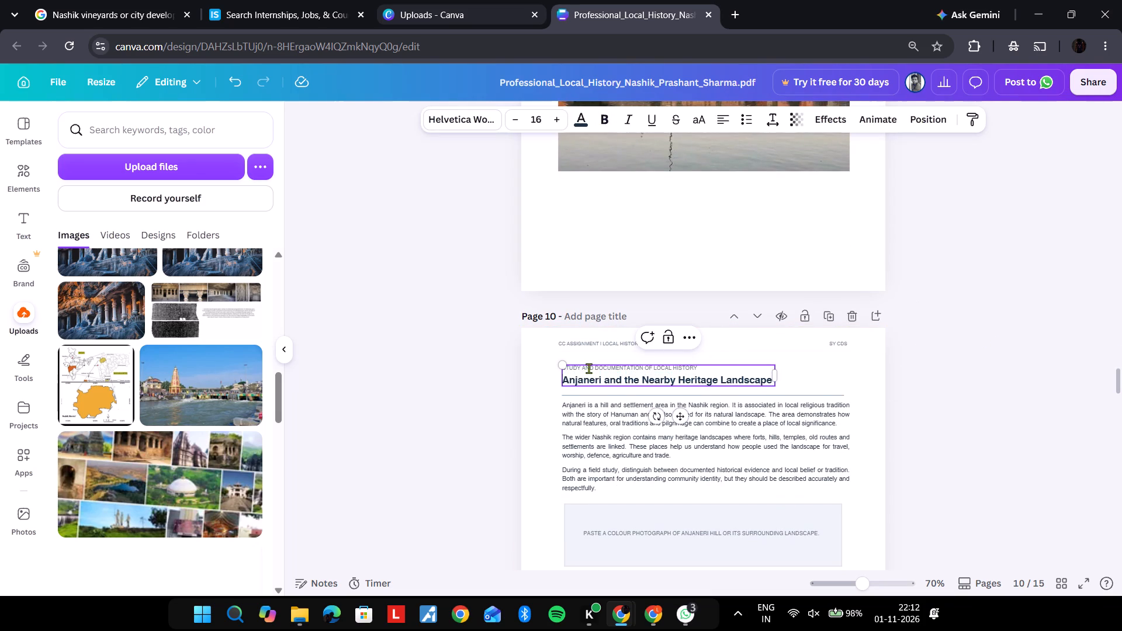
Delete the placeholder box and its "PASTE A COLOUR PHOTOGRAPH OF ANJANERI HILL OR ITS SURROUNDING LANDSCAPE" caption on page 10.
scroll(650, 400, down, 2)
click(728, 280)
key(BackSpace)
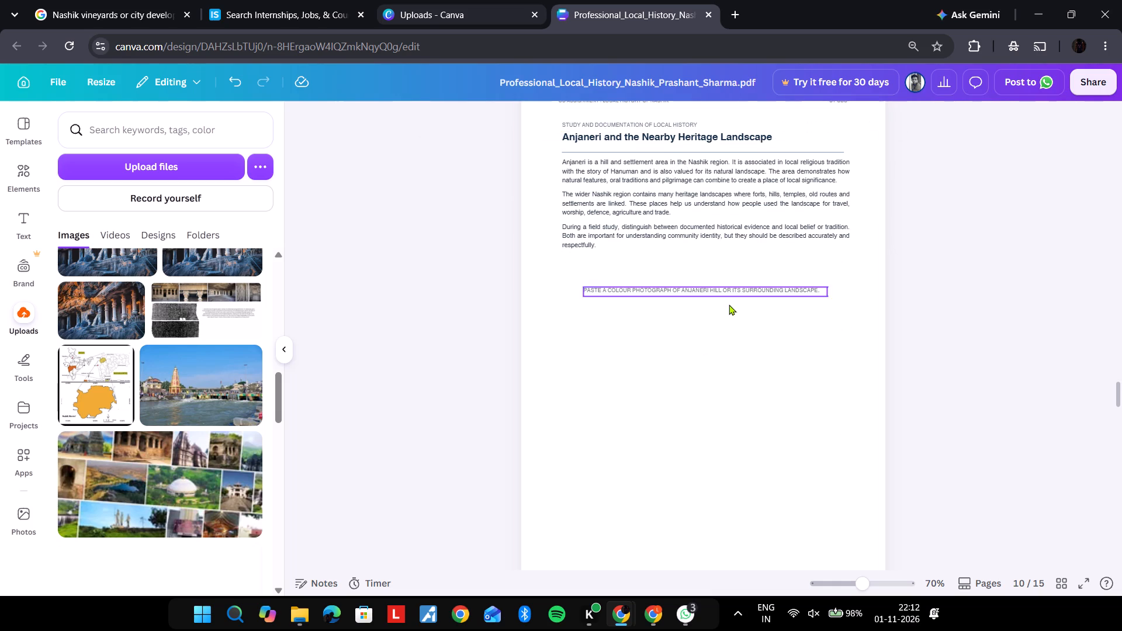
click(729, 304)
click(743, 285)
key(BackSpace)
click(744, 292)
key(BackSpace)
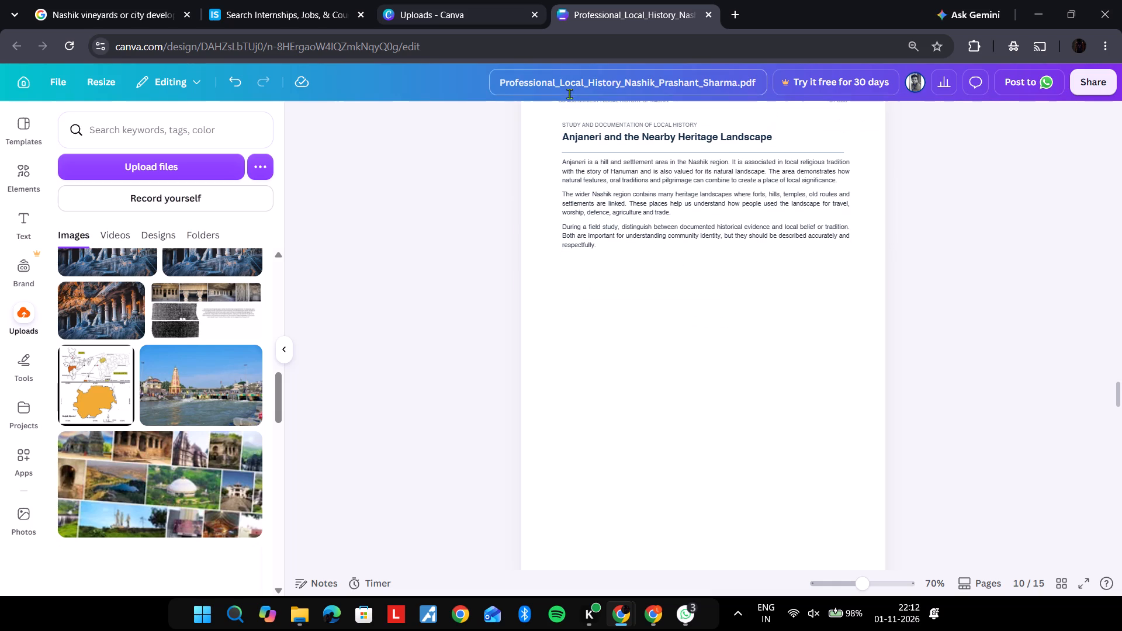
Copy ELIVAAS's green hill photo "Things to Do in Nashik for a Weekend Trip" from Google Images and paste it onto page 10.
key(alt+Tab)
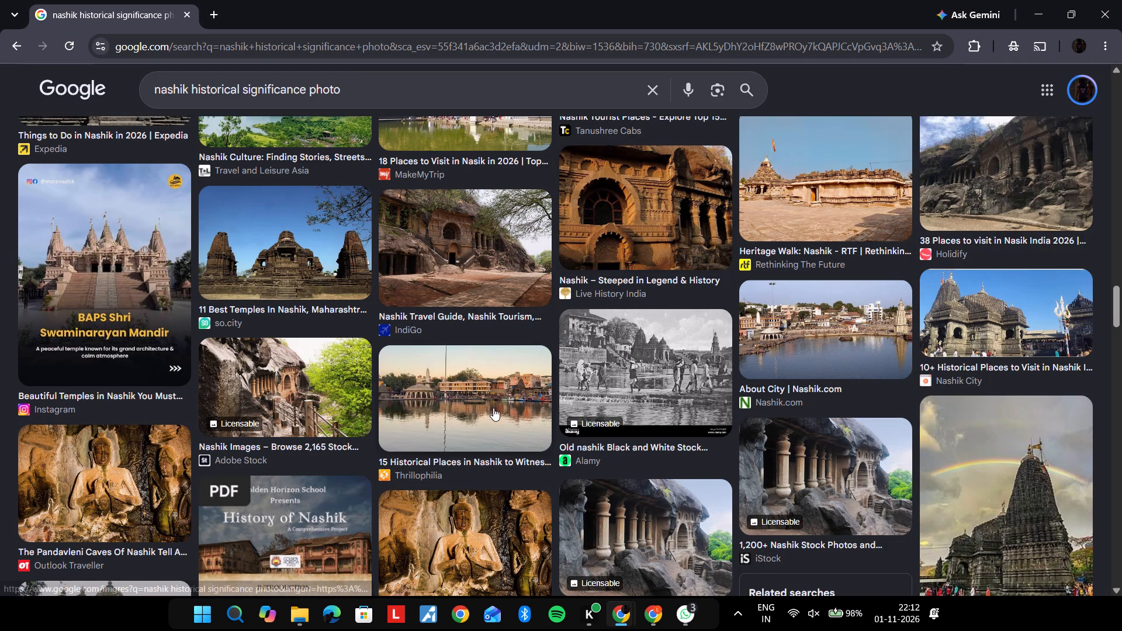
scroll(493, 407, up, 17)
scroll(493, 408, up, 10)
scroll(493, 408, down, 1)
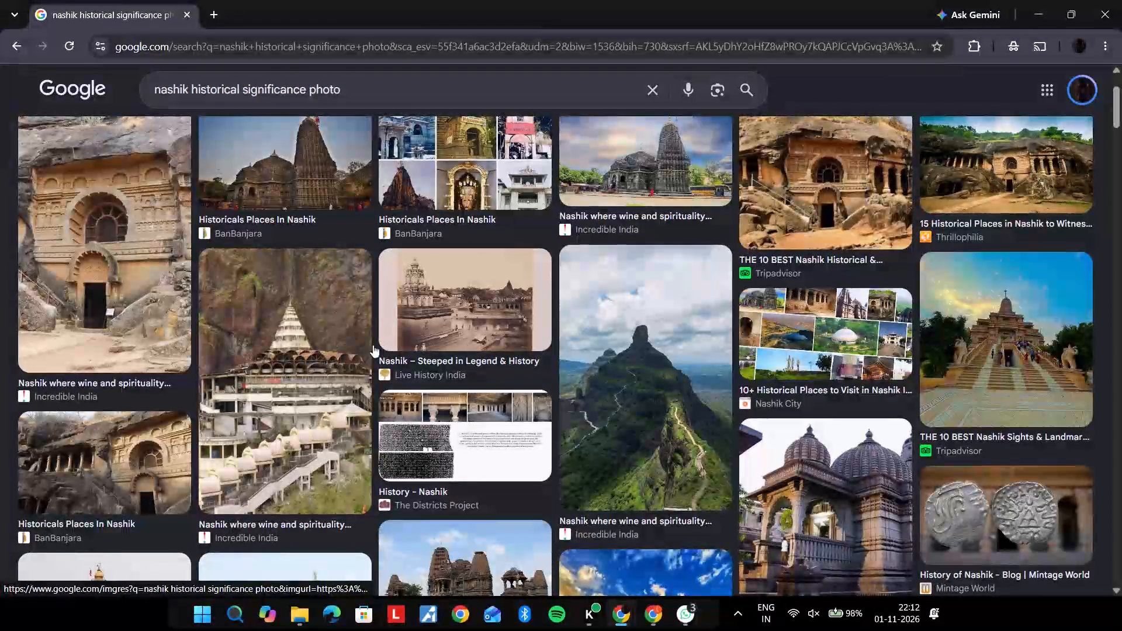
scroll(625, 313, down, 2)
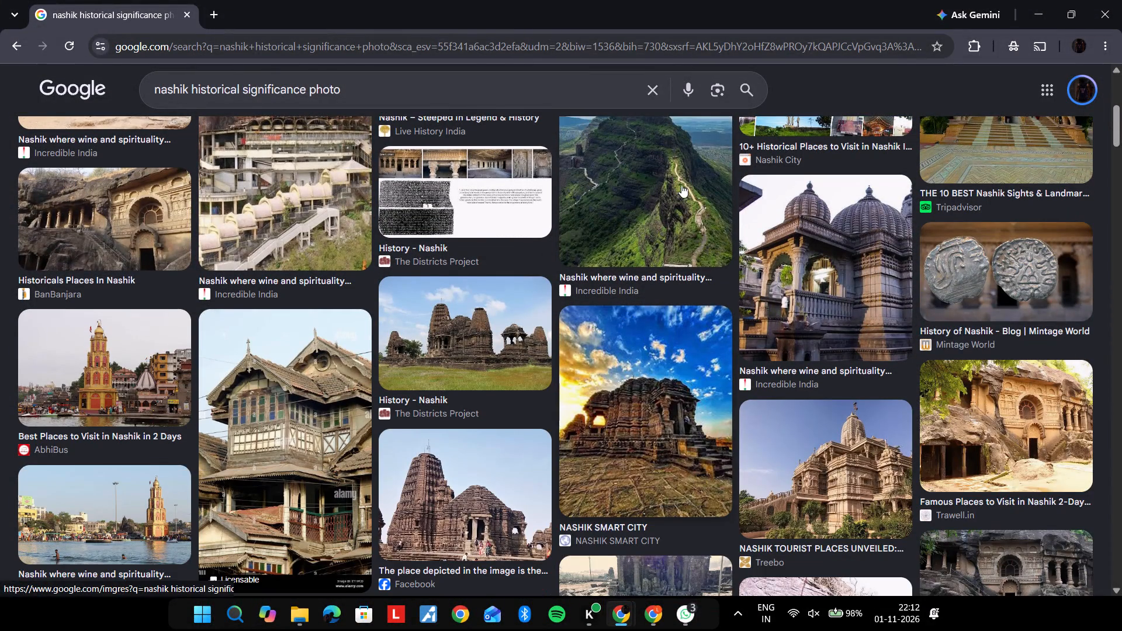
click(681, 185)
scroll(679, 380, down, 3)
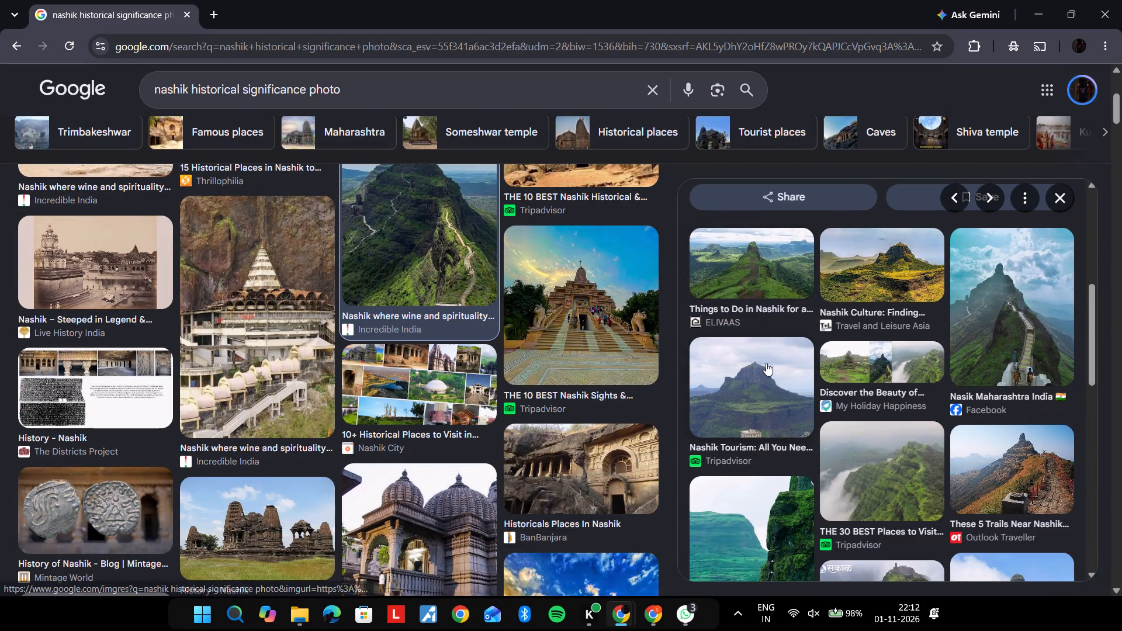
click(766, 271)
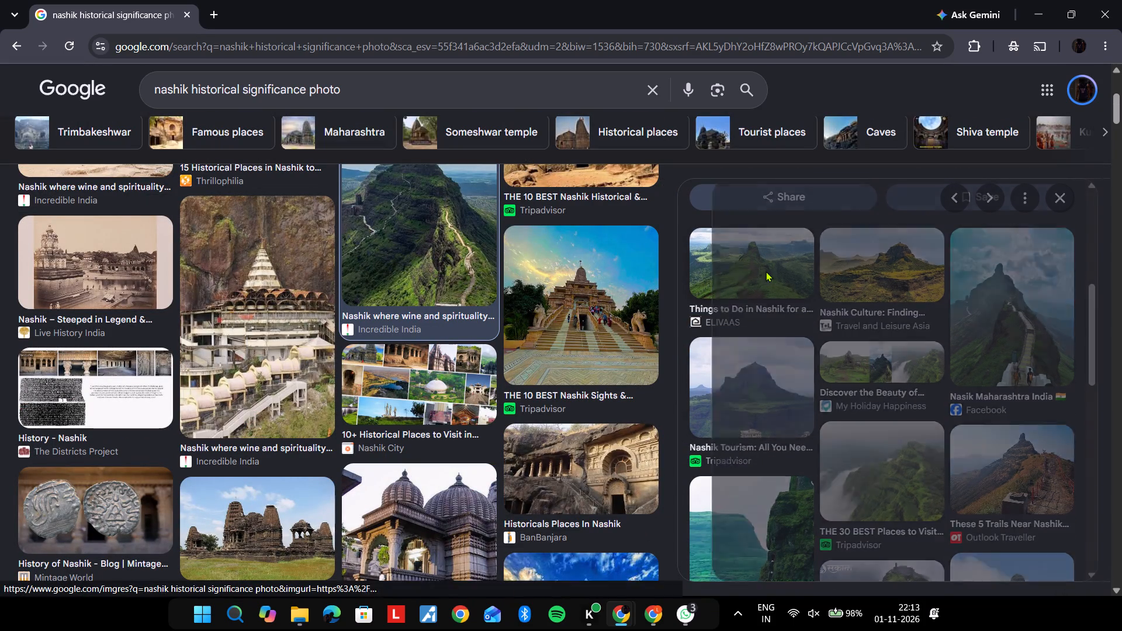
right_click(766, 271)
right_click(754, 312)
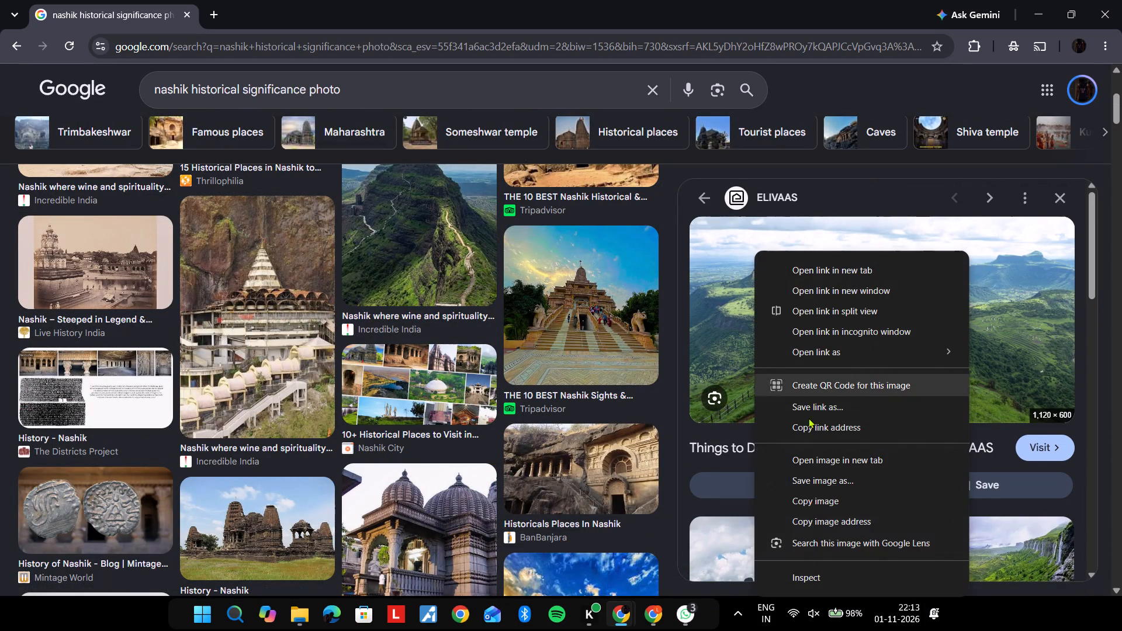
click(815, 507)
key(alt+Tab)
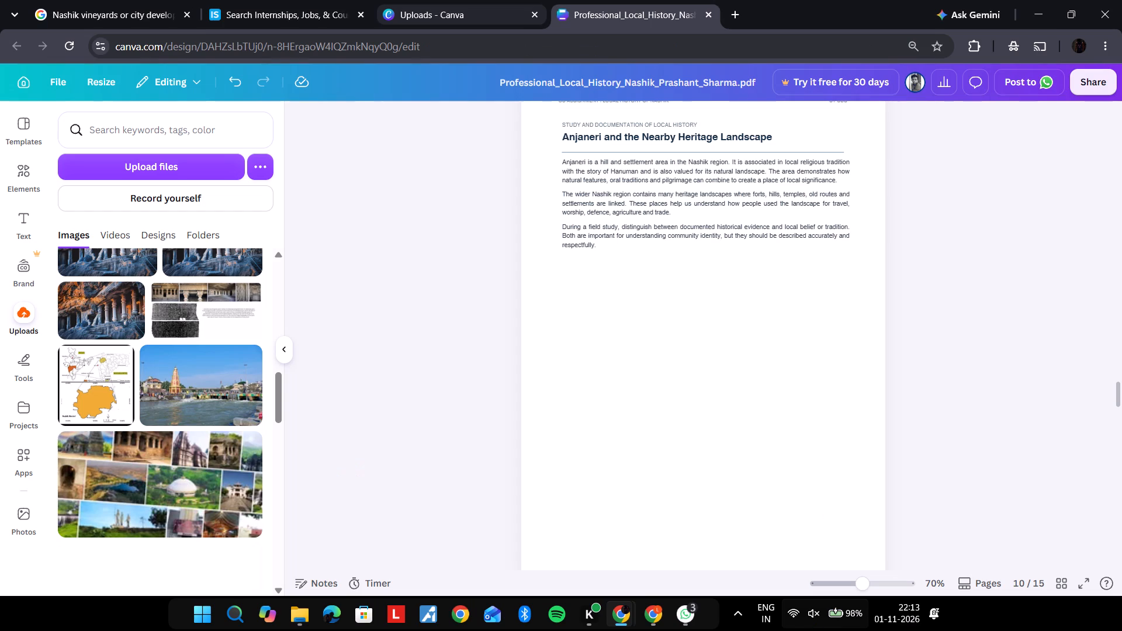
key(ctrl+v)
Move the hill photo below page 10's text and enlarge it to the text width, about 16.8 by 9.
drag(723, 351, 708, 428)
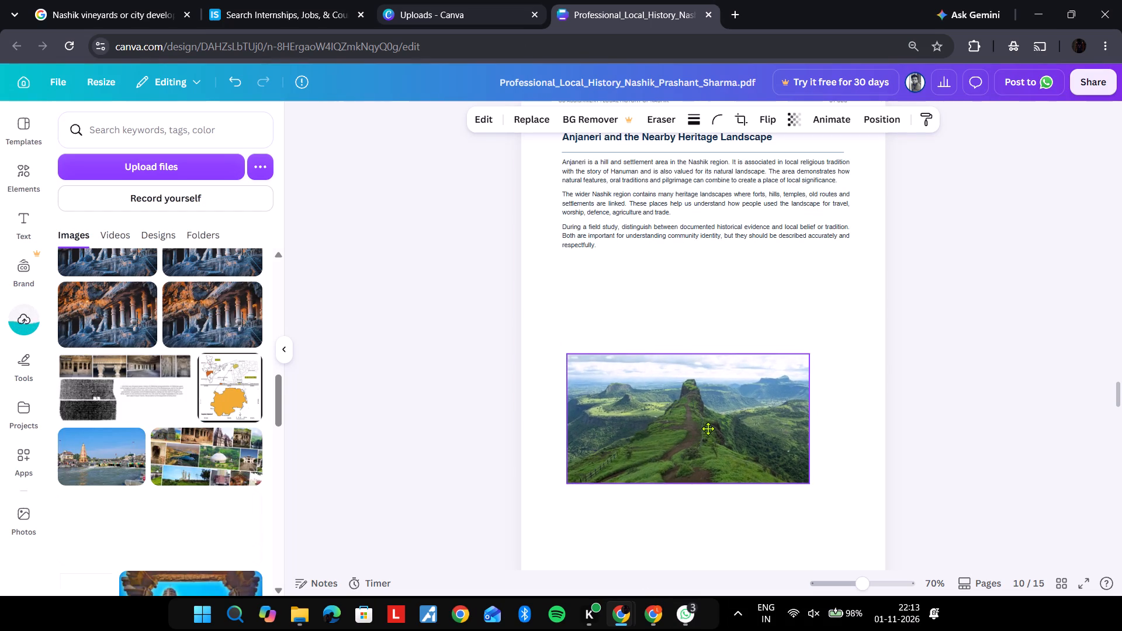
drag(708, 428, 700, 411)
drag(800, 462, 802, 463)
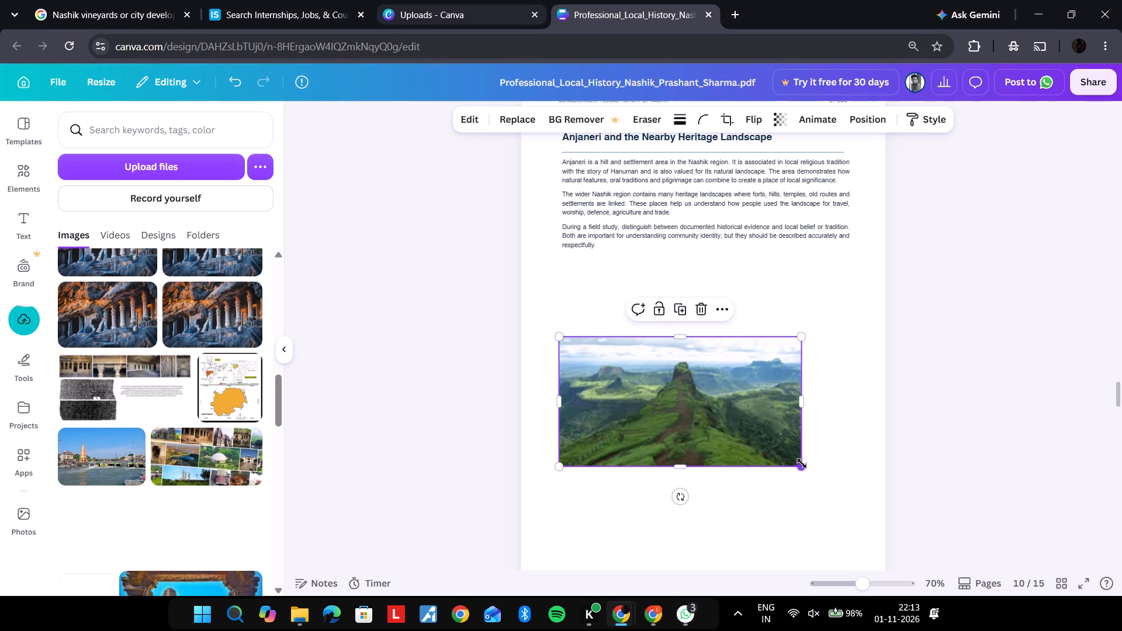
drag(802, 463, 835, 512)
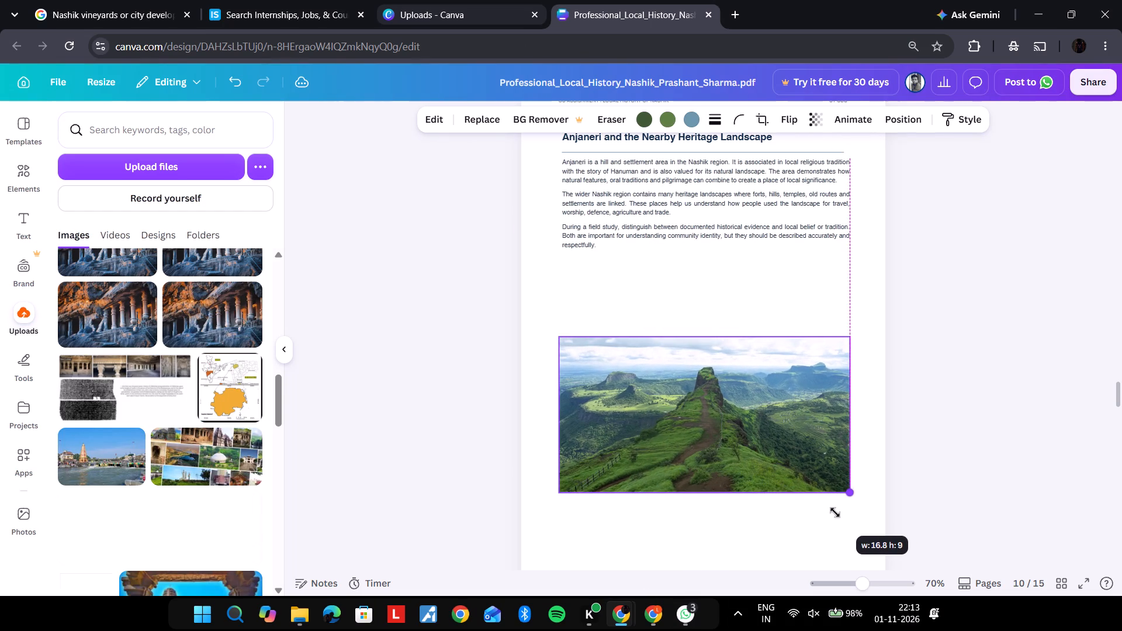
drag(835, 512, 834, 512)
click(1003, 373)
Insert a line break before page 11's "Cultural and Social Significance" heading to separate it from the small line above.
scroll(778, 398, down, 1)
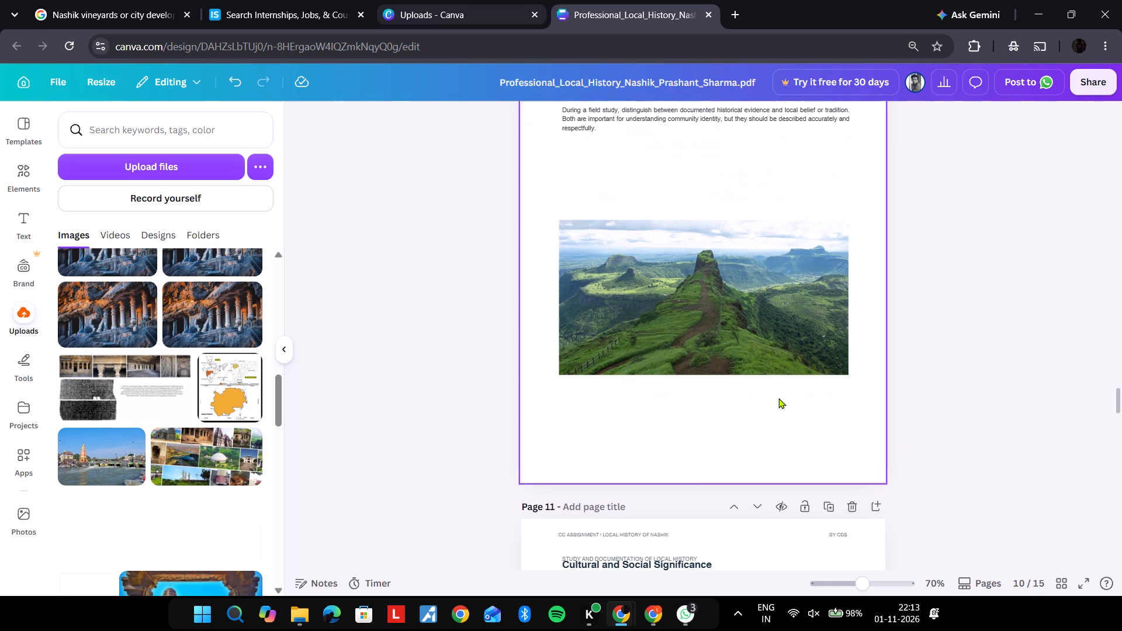
scroll(778, 398, down, 3)
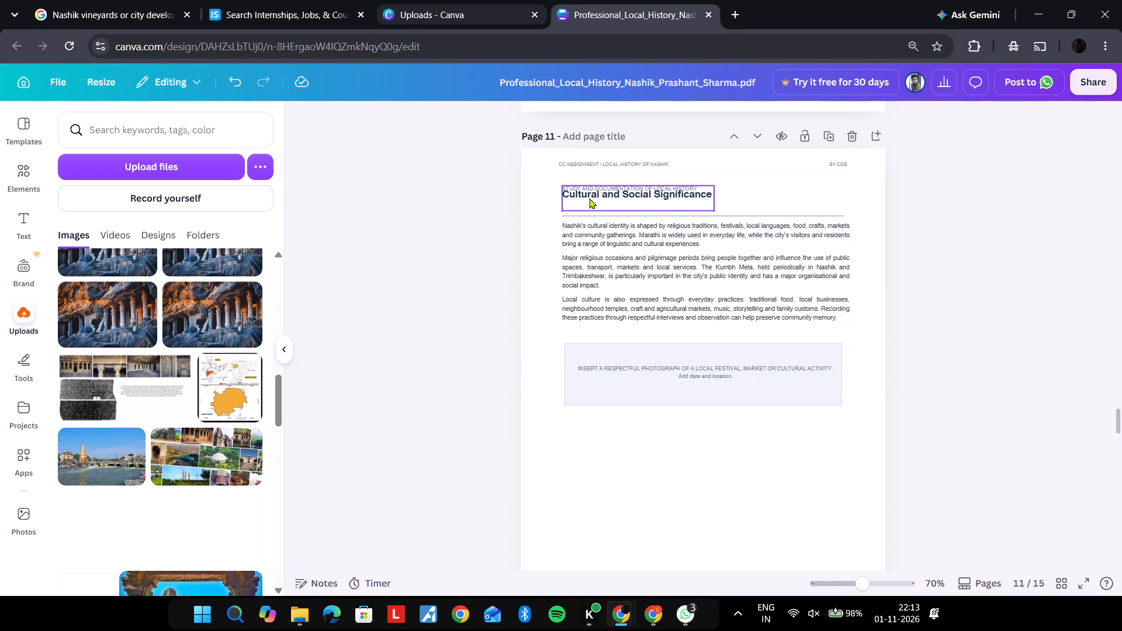
click(567, 195)
click(567, 194)
click(567, 193)
click(568, 195)
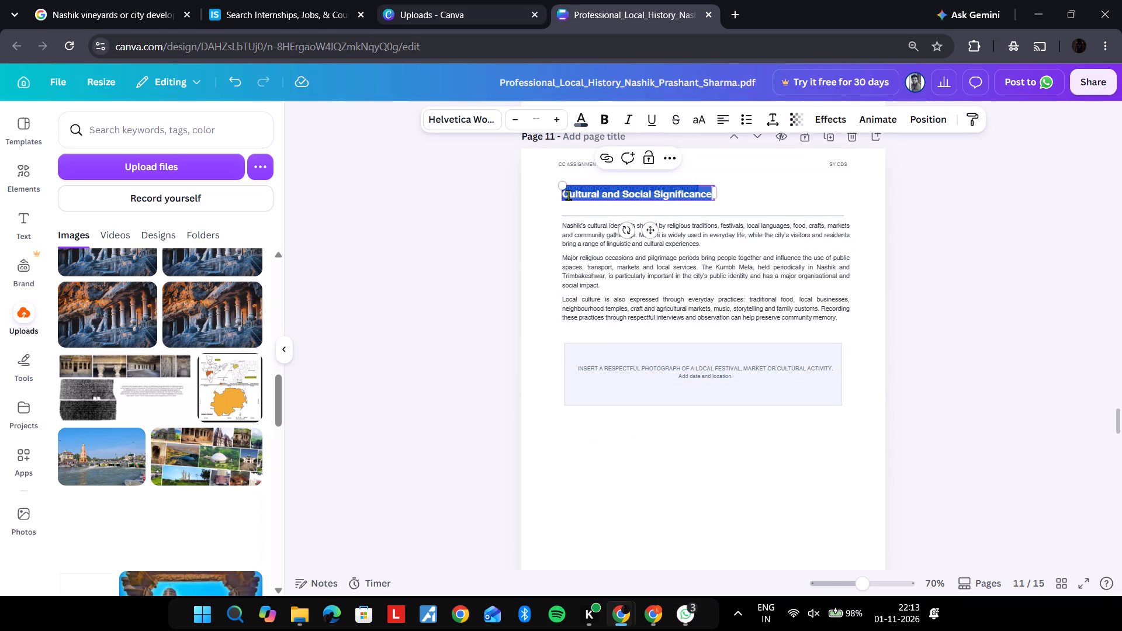
key(Left)
key(Return)
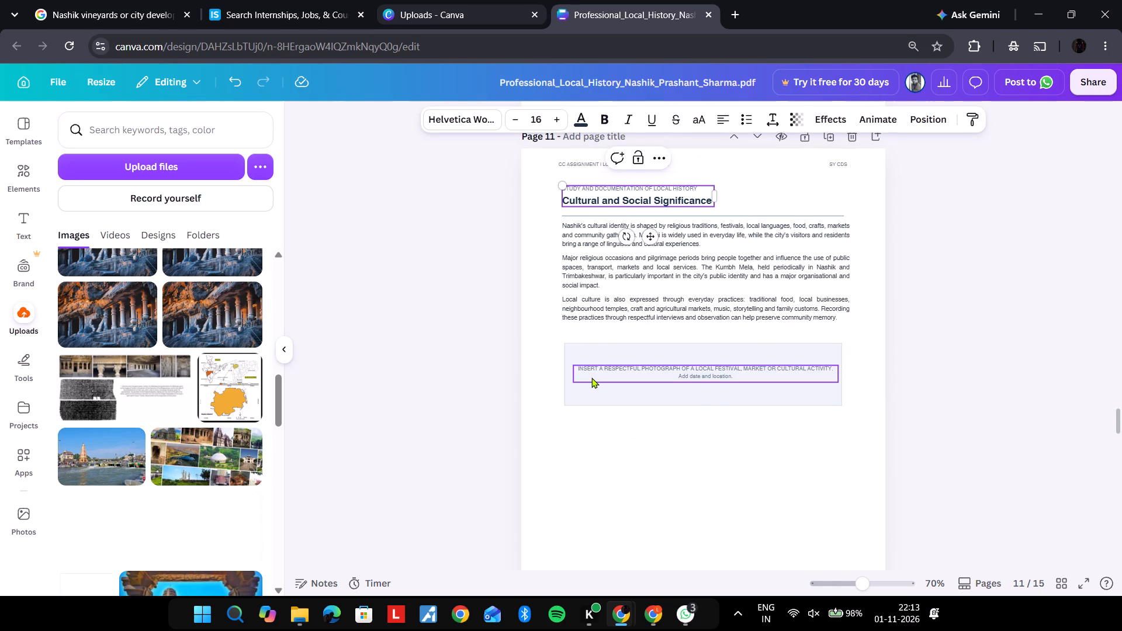
Delete the placeholder box and its "INSERT A RESPECTFUL PHOTOGRAPH OF A LOCAL FESTIVAL, MARKET OR CULTURAL ACTIVITY" caption on page 11.
click(591, 378)
key(BackSpace)
click(591, 377)
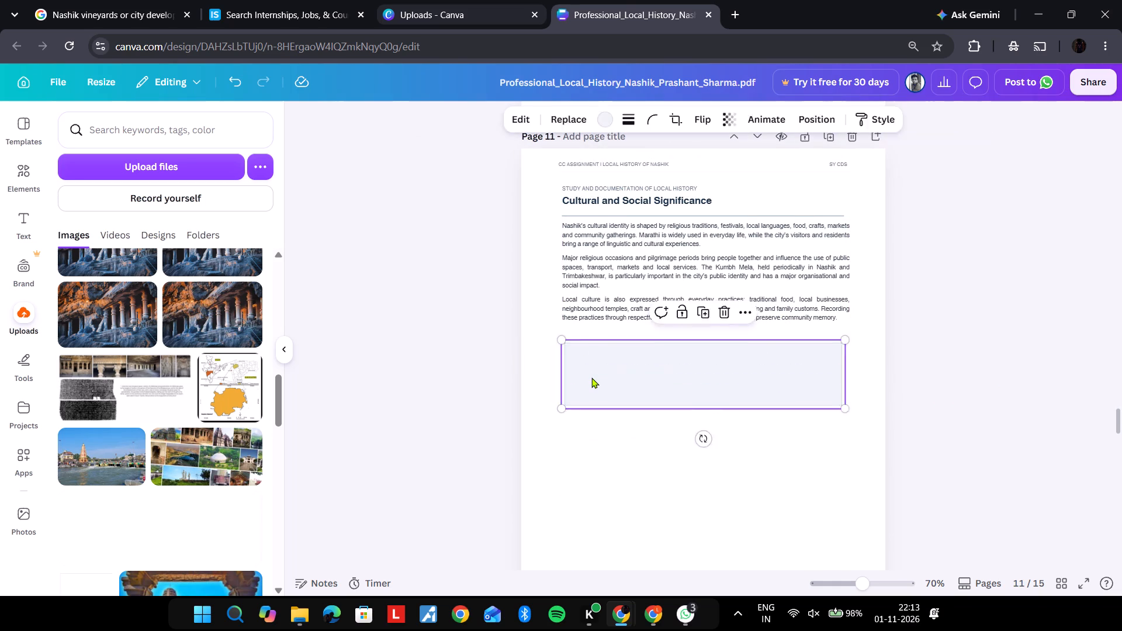
key(BackSpace)
Search Google Images for "nashik historical significance photo festival" and copy Wikipedia's Nashik-Trimbakeshwar Simhastha crowd photo onto page 11.
key(alt+Tab)
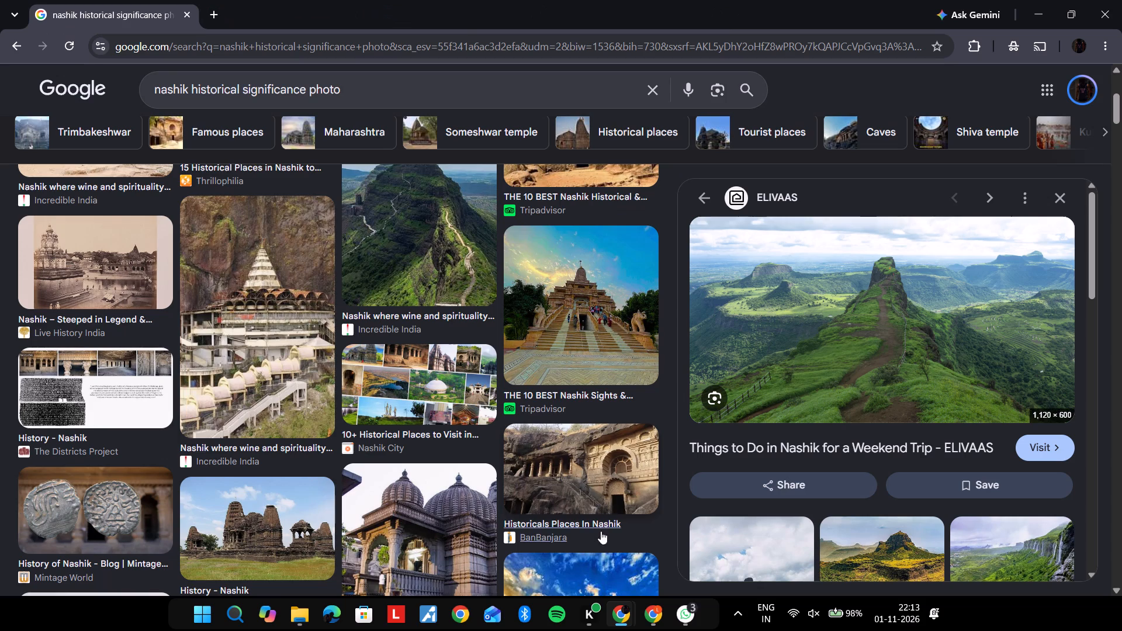
scroll(450, 398, down, 3)
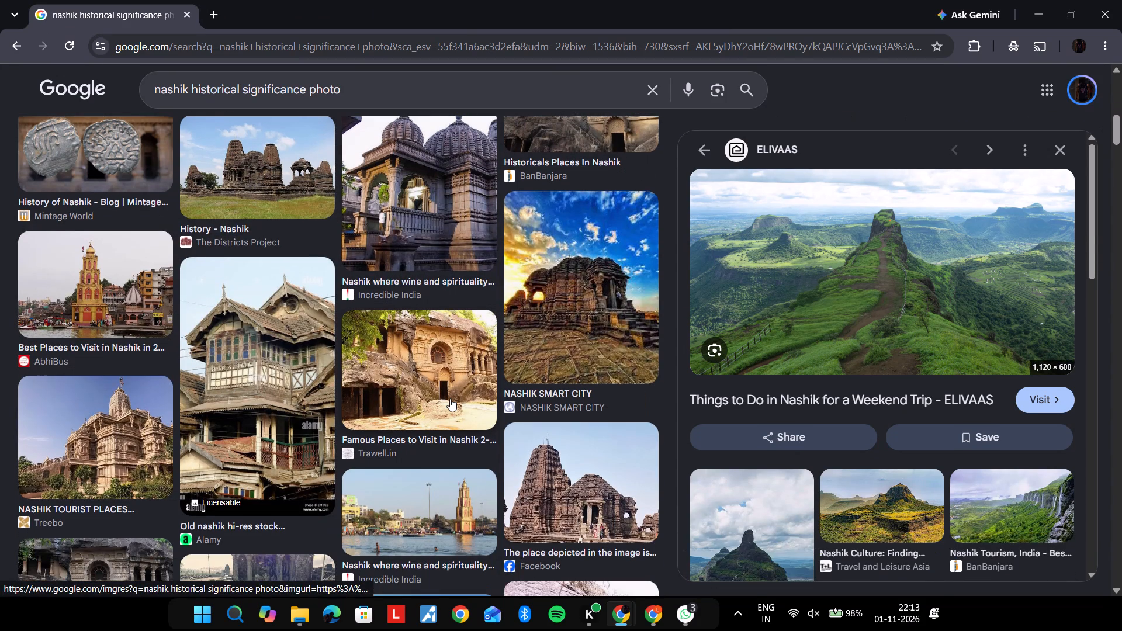
scroll(450, 398, down, 2)
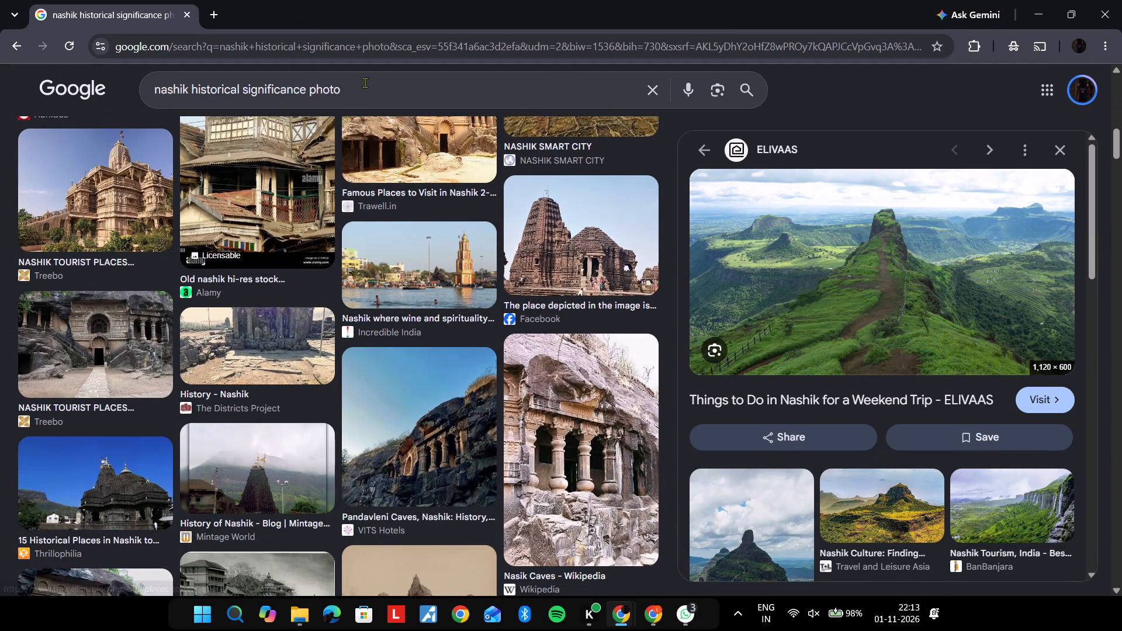
click(365, 82)
key(space)
text(festival)
key(Return)
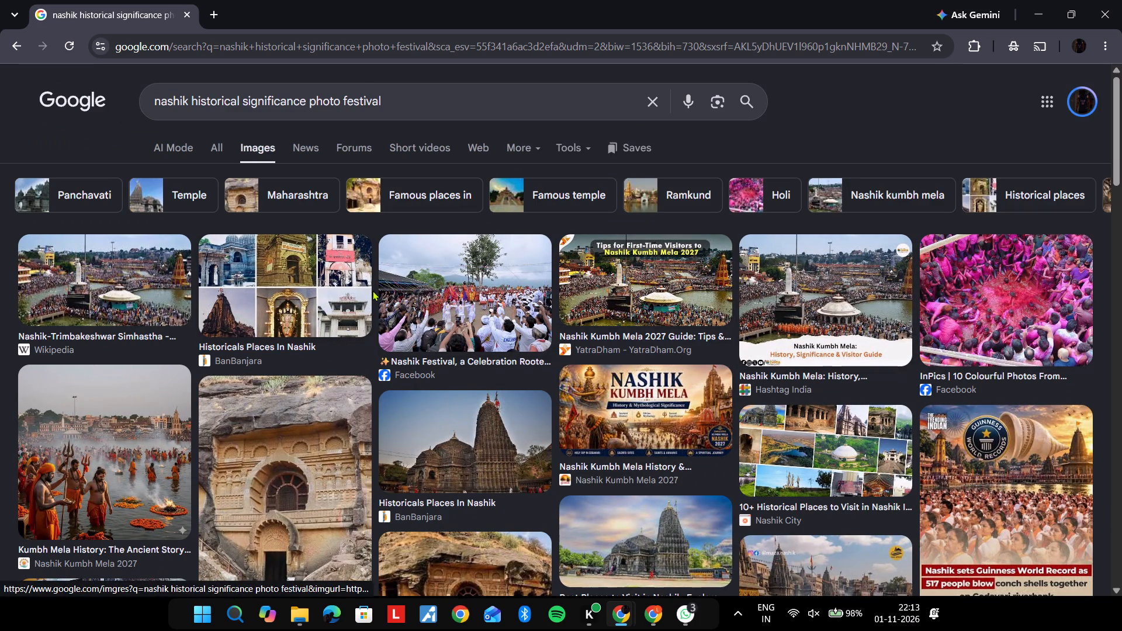
right_click(119, 288)
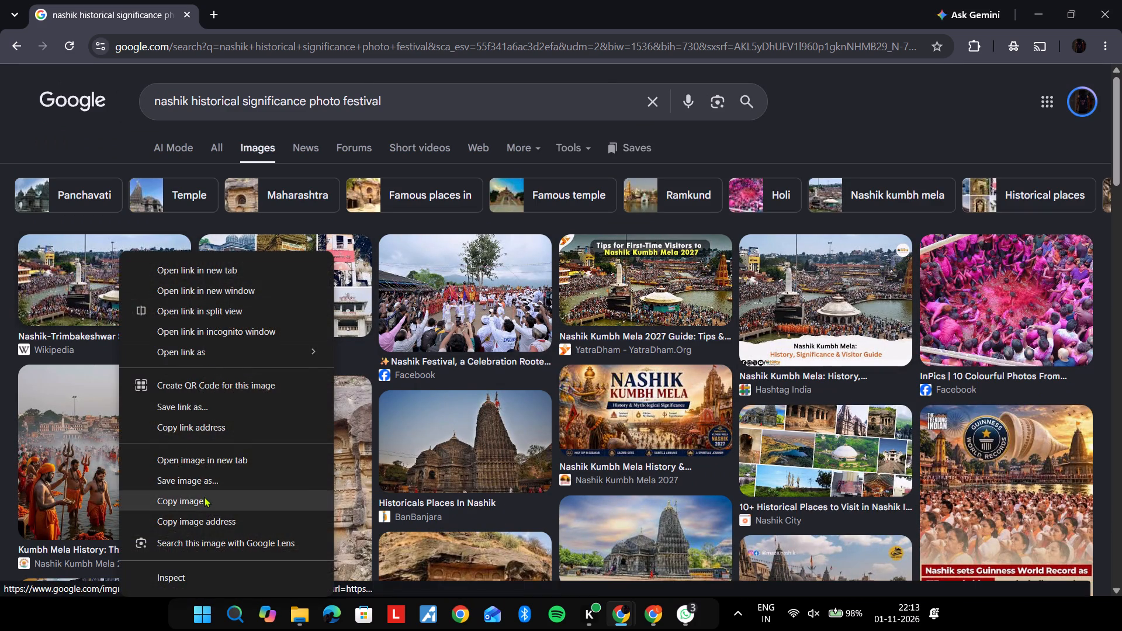
click(204, 495)
key(alt+Tab)
key(ctrl+v)
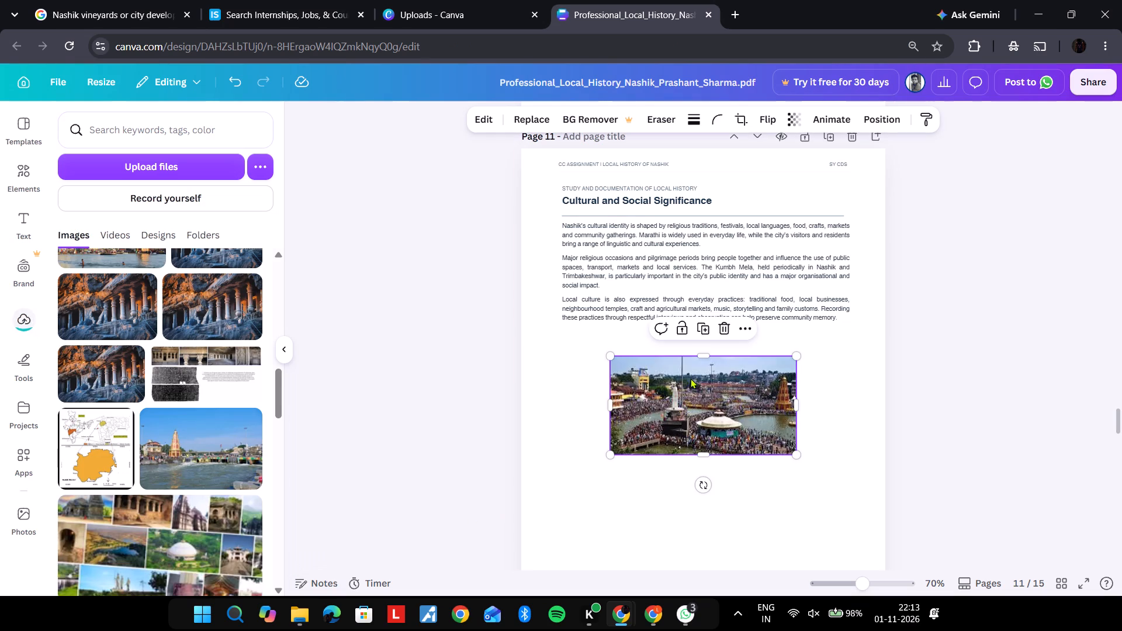
Move the festival crowd photo below page 11's text and enlarge it to the width of the line under the heading.
drag(712, 414, 664, 500)
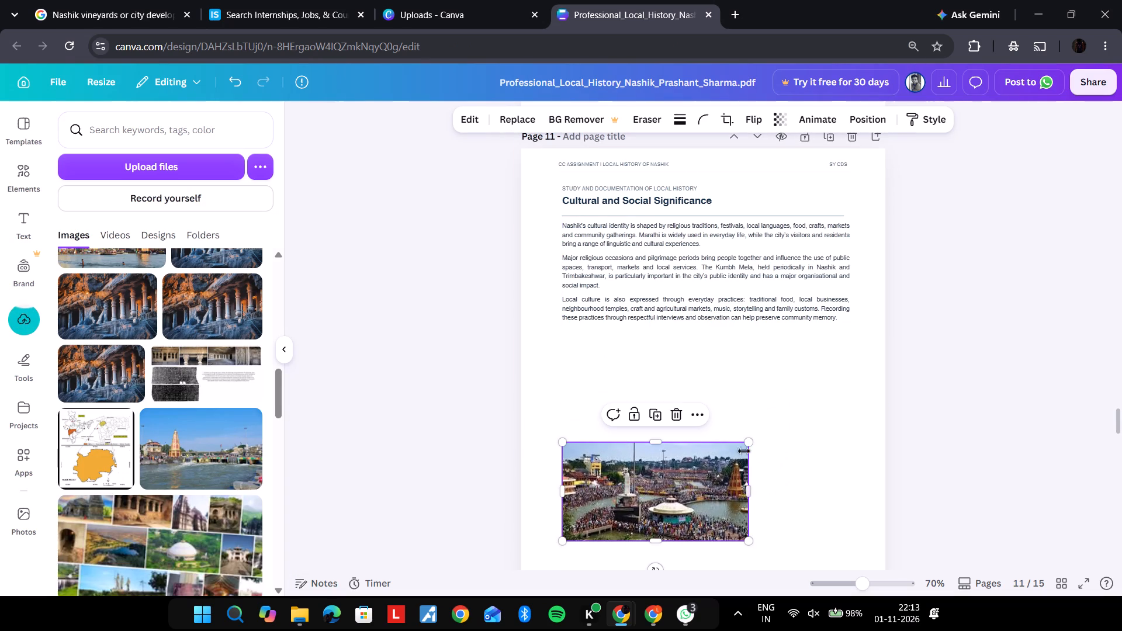
drag(748, 445, 830, 362)
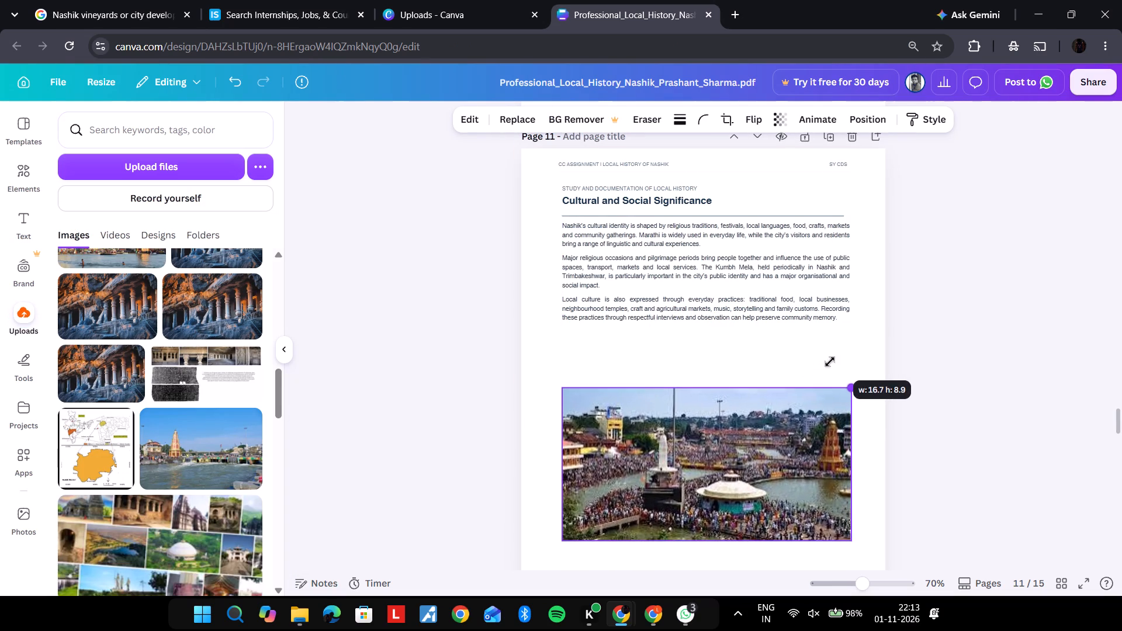
drag(830, 362, 827, 365)
scroll(956, 383, down, 1)
drag(719, 327, 719, 328)
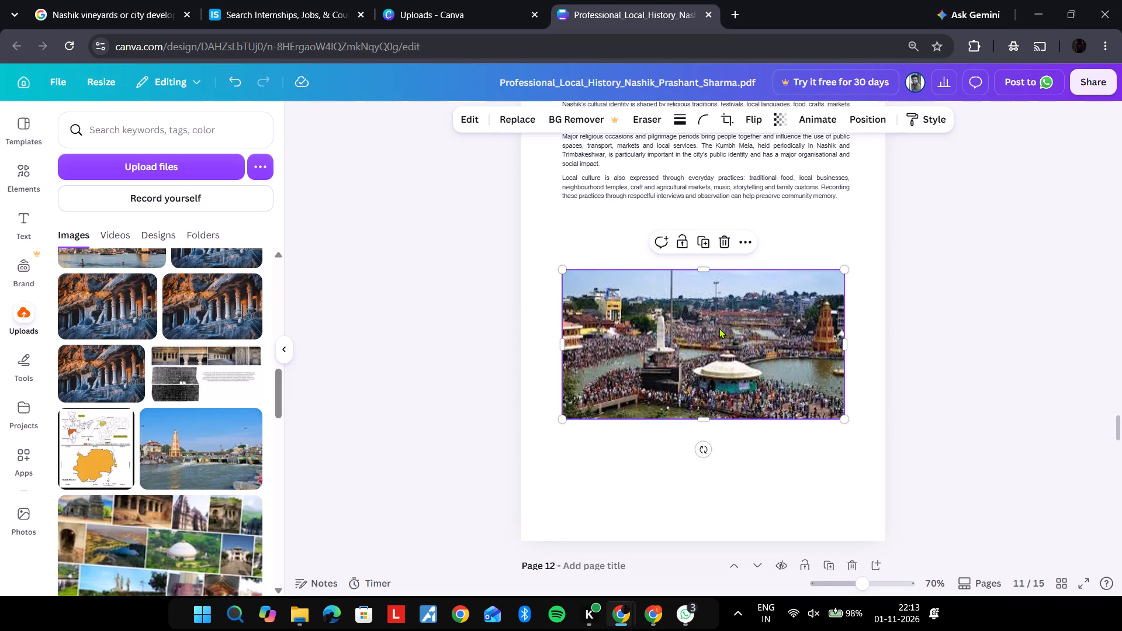
drag(719, 328, 719, 335)
click(1036, 289)
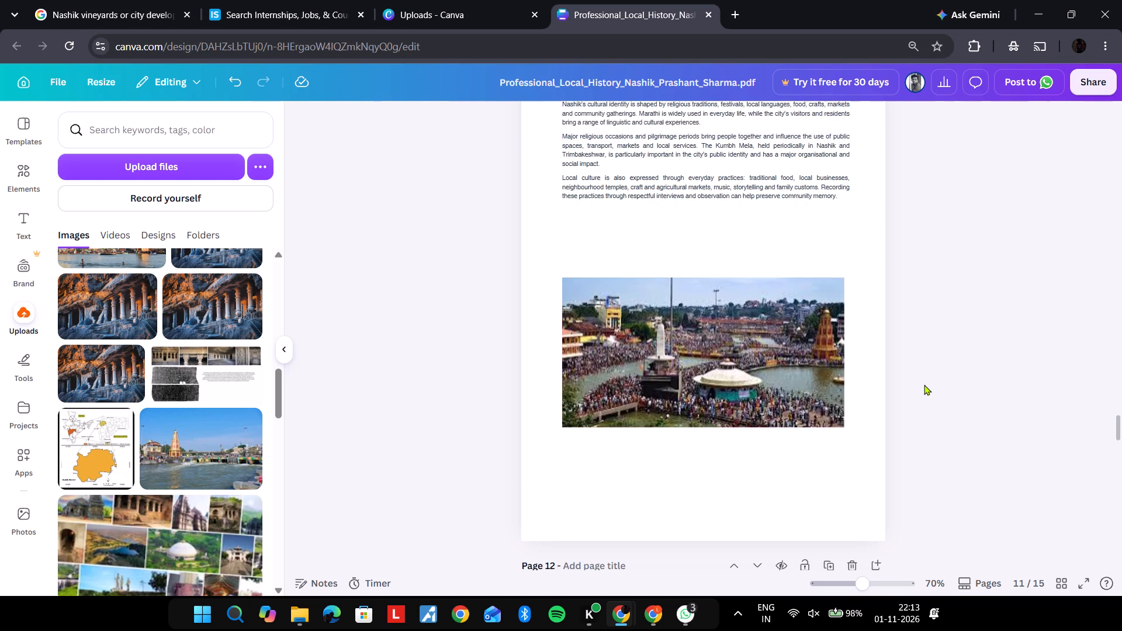
scroll(924, 384, down, 3)
scroll(802, 386, down, 1)
scroll(696, 215, up, 2)
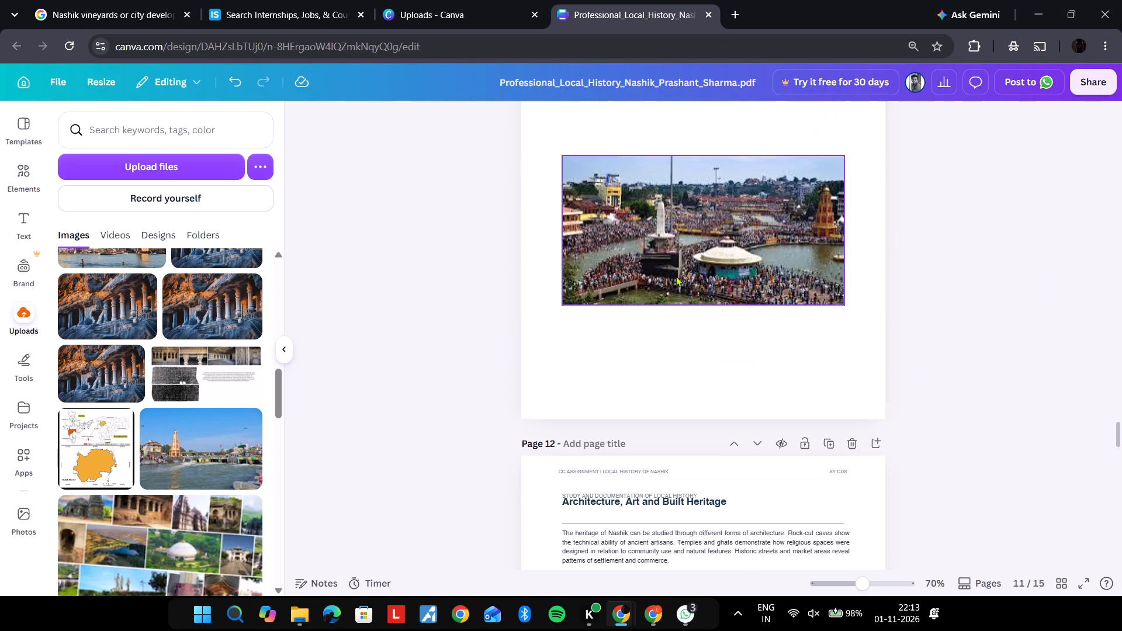
click(567, 502)
click(570, 500)
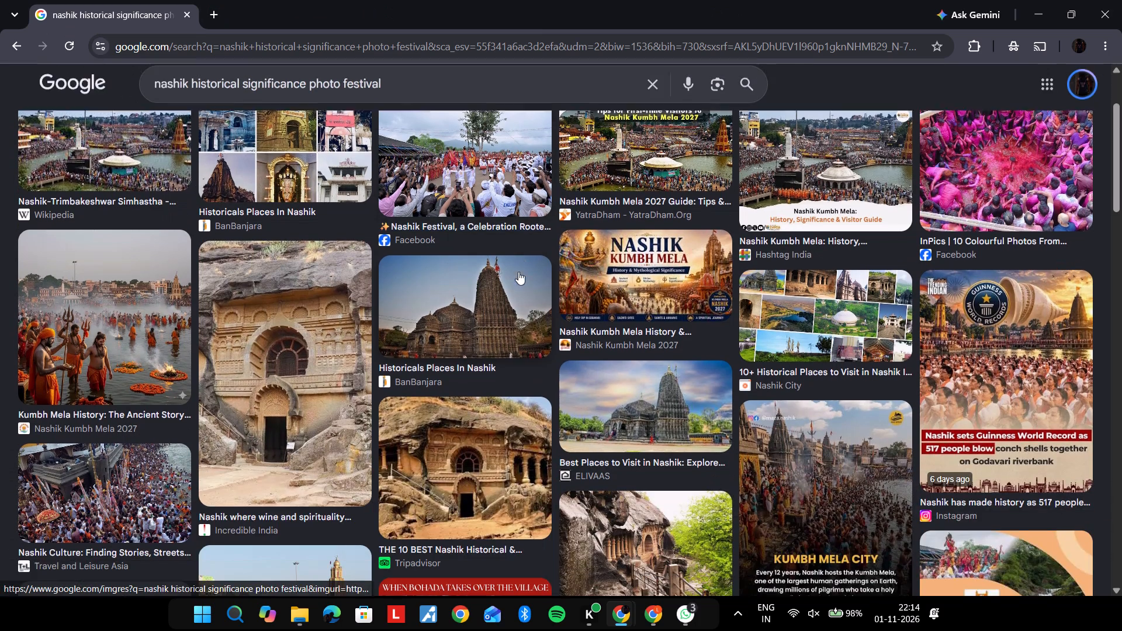
scroll(517, 261, up, 1)
key(alt+Tab)
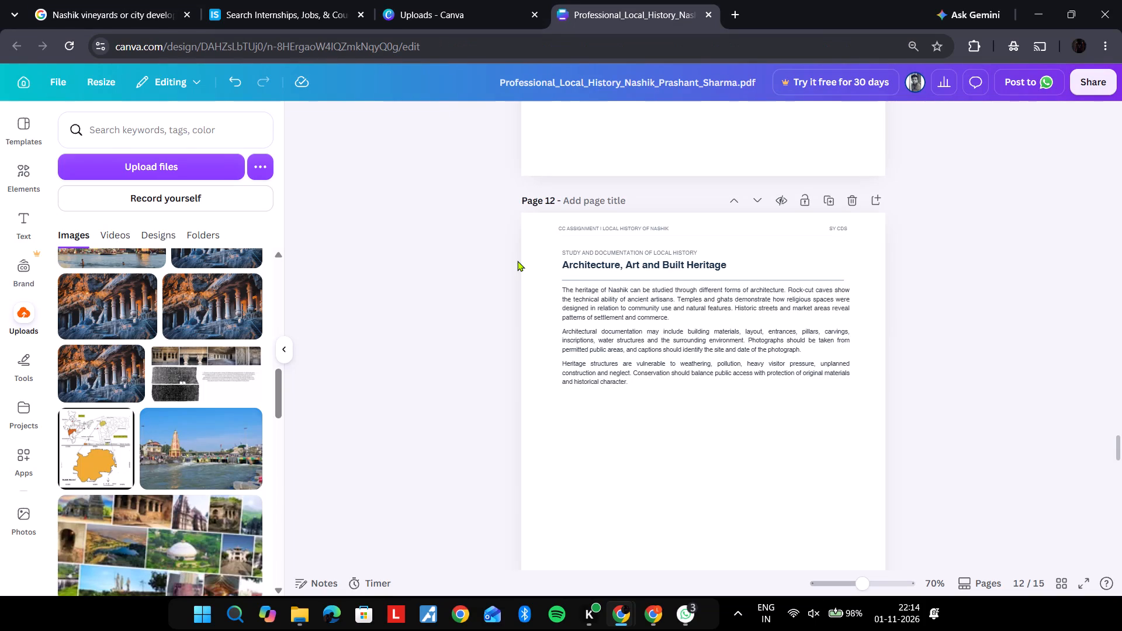
key(alt+Tab)
drag(459, 98, 449, 101)
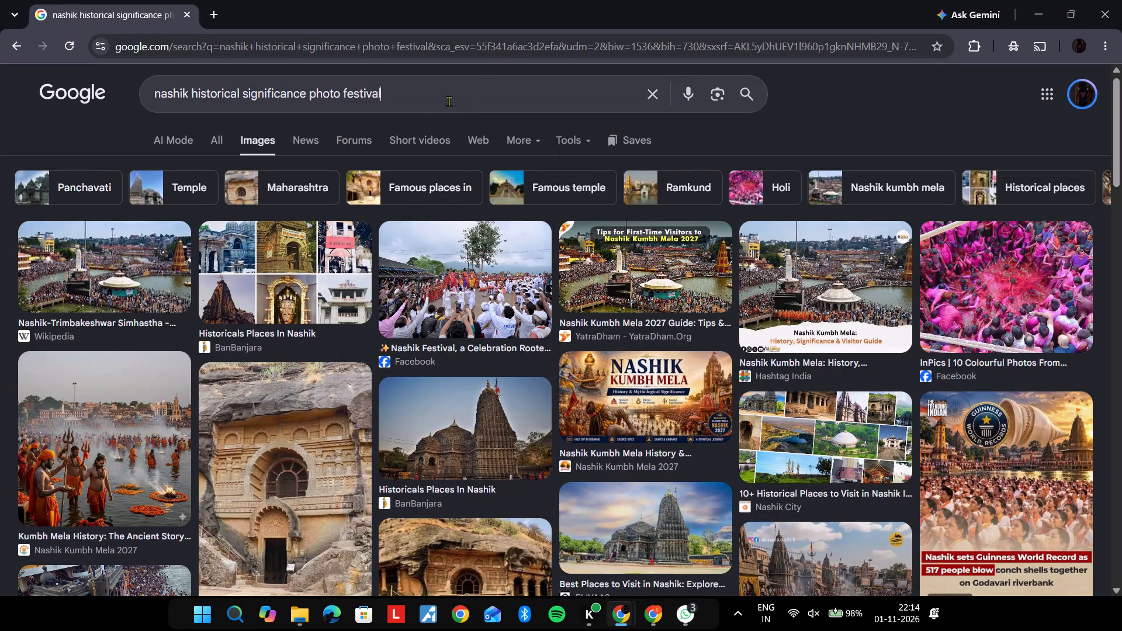
drag(449, 101, 343, 102)
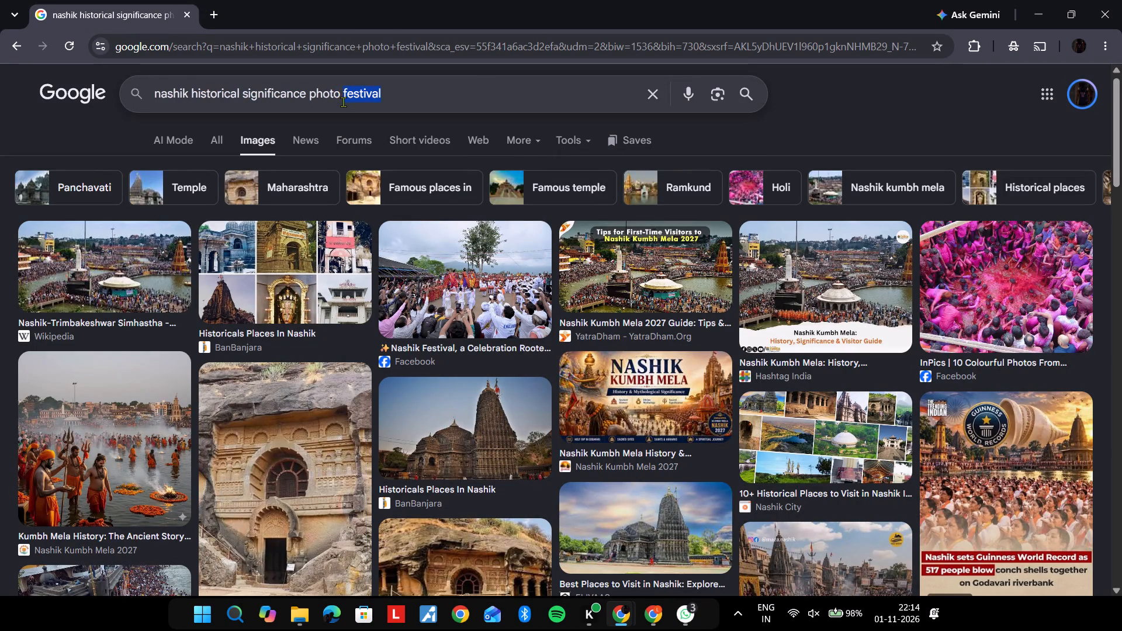
key(BackSpace)
key(Return)
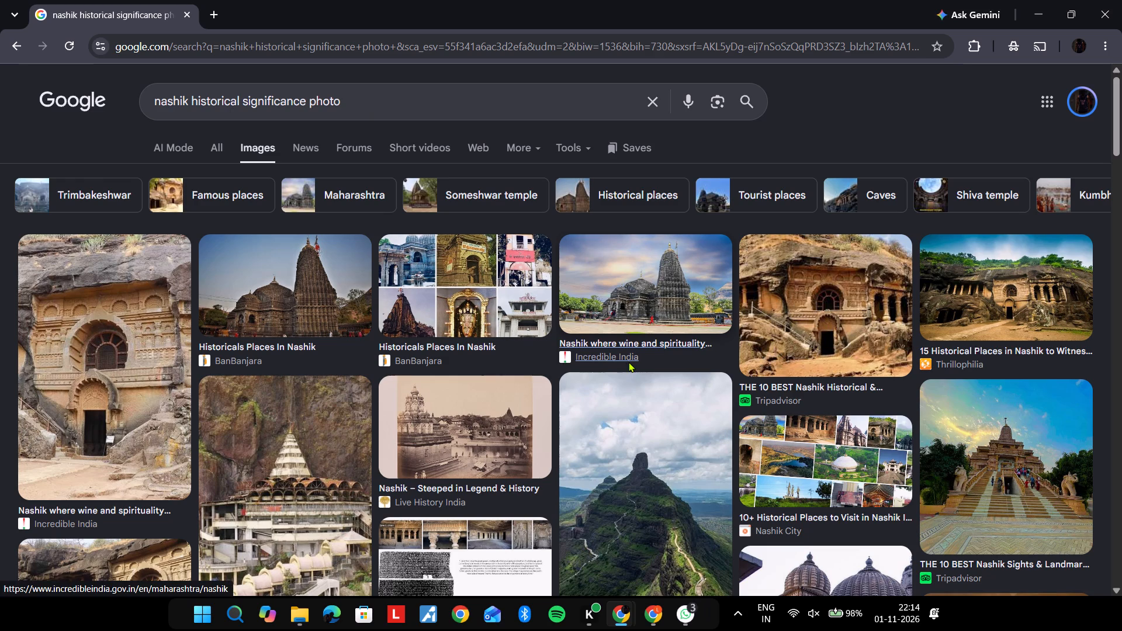
Copy Clear Car Rental Official Blog's rock-cut cave facade photo from Google Images and paste it onto page 12.
scroll(598, 363, down, 4)
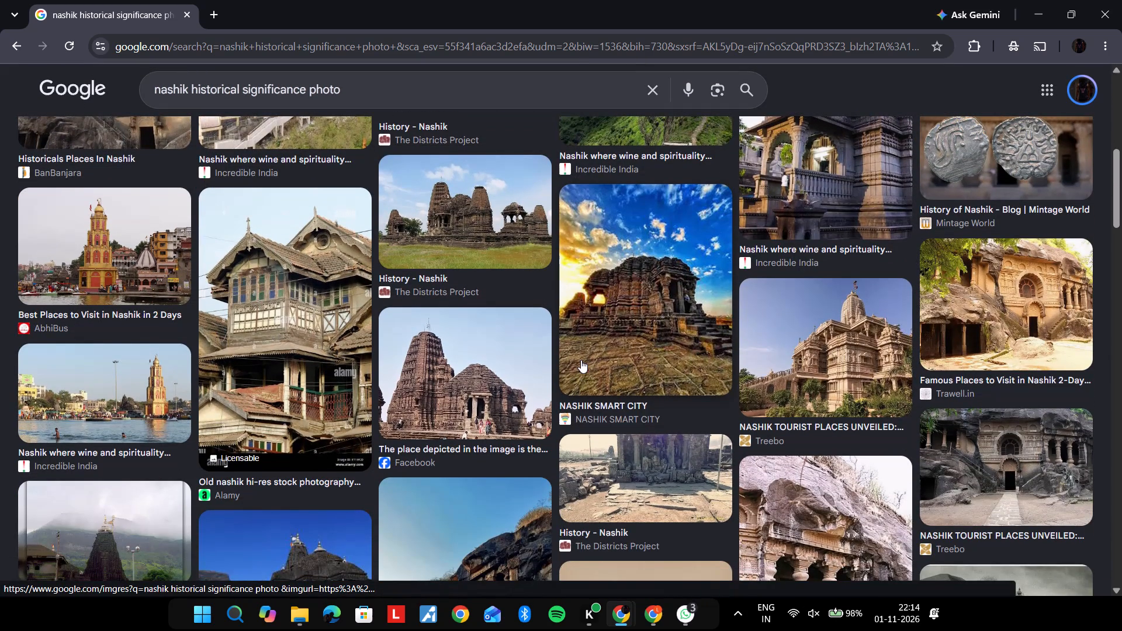
scroll(581, 360, down, 2)
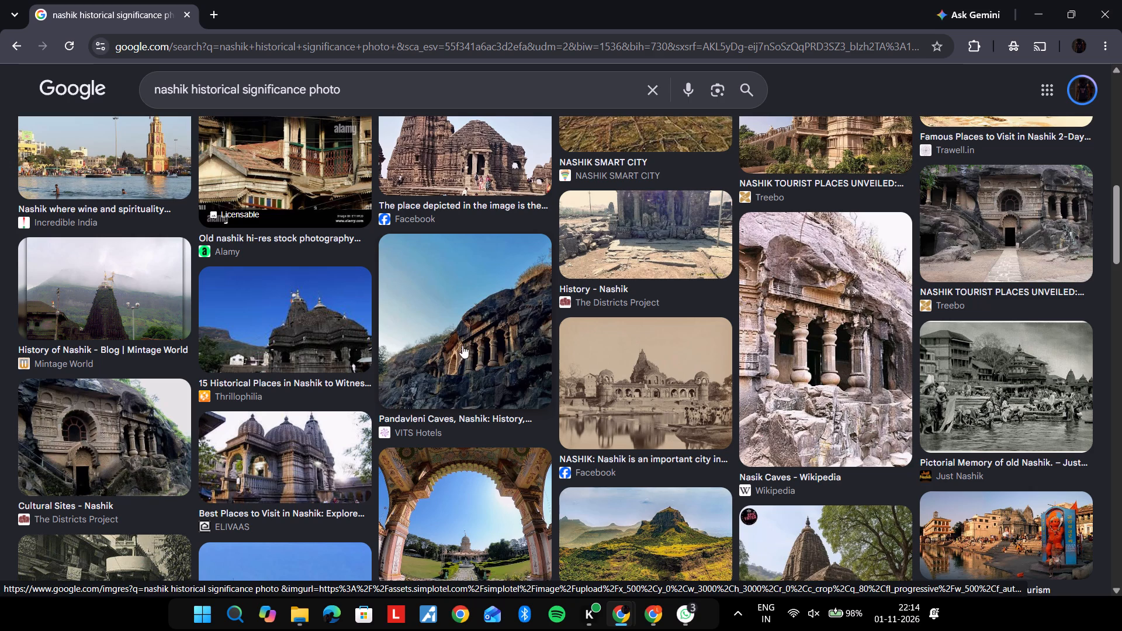
scroll(161, 422, down, 1)
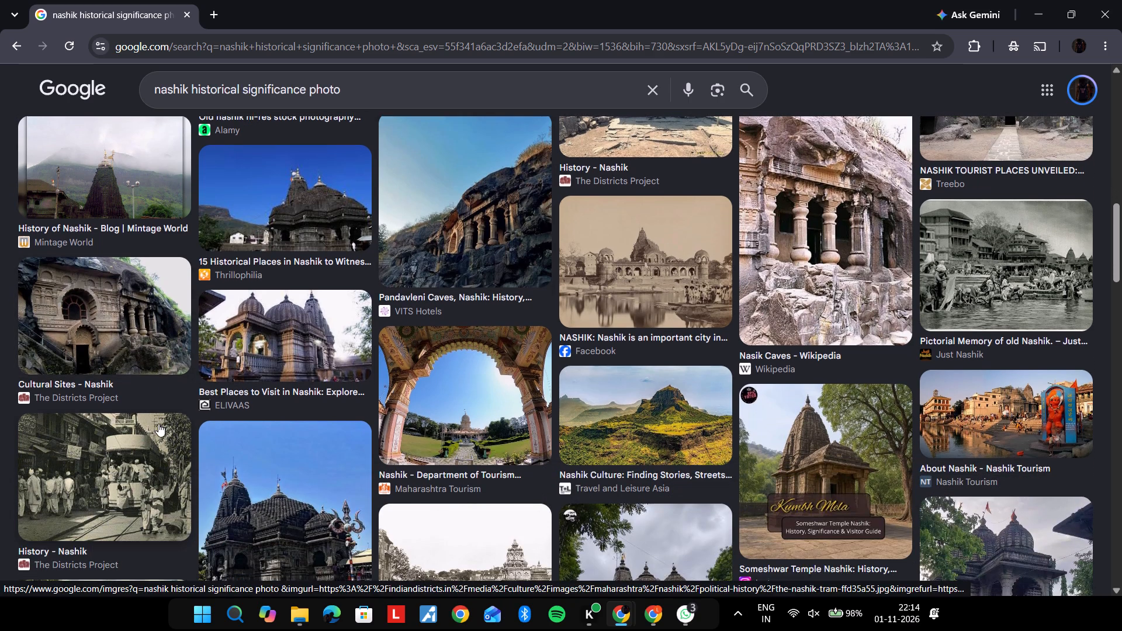
scroll(158, 424, down, 3)
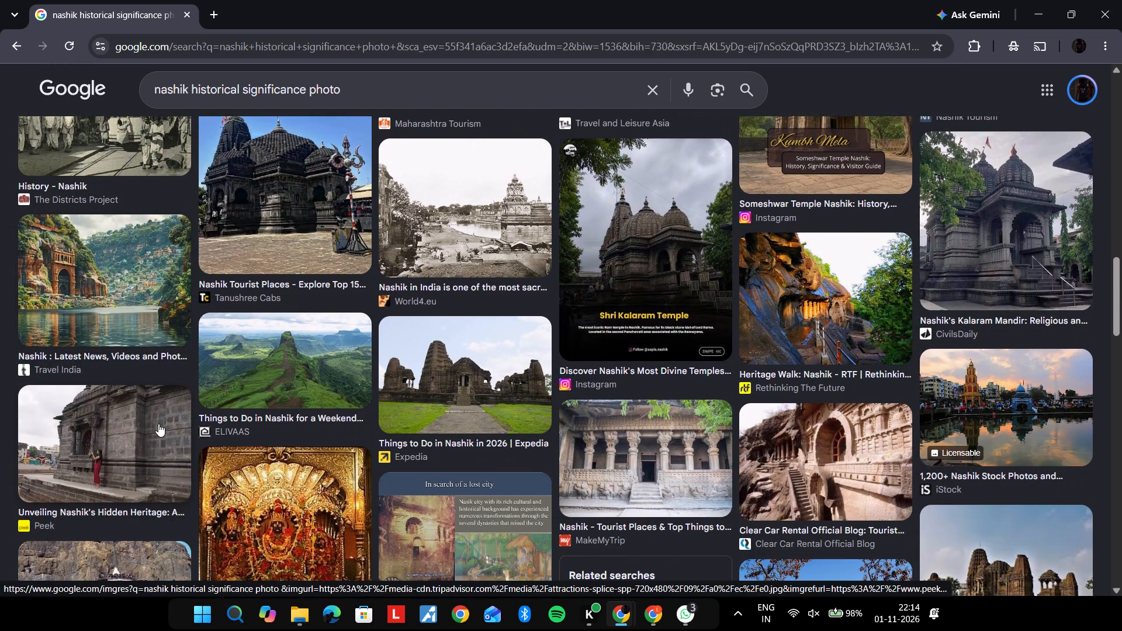
right_click(642, 446)
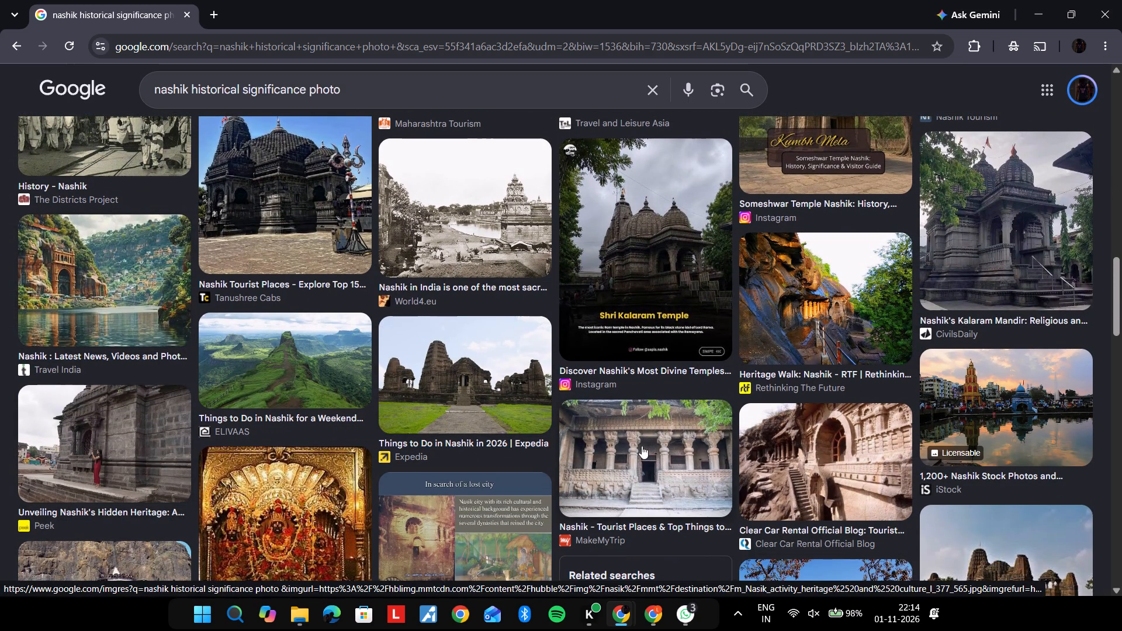
right_click(871, 487)
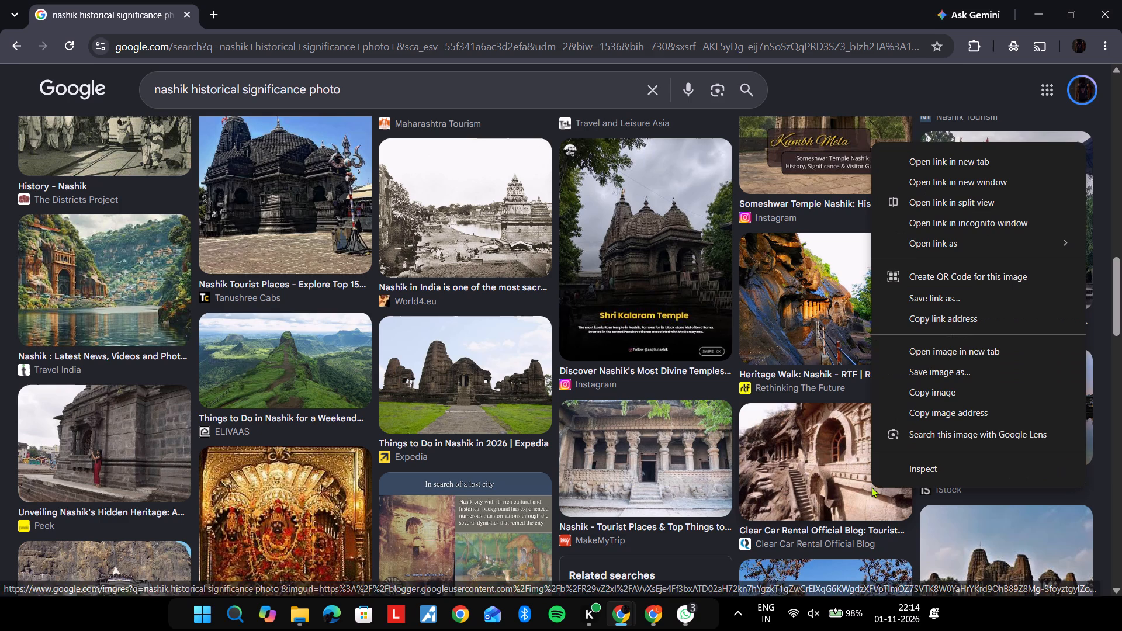
click(916, 395)
key(alt+Tab)
key(ctrl+v)
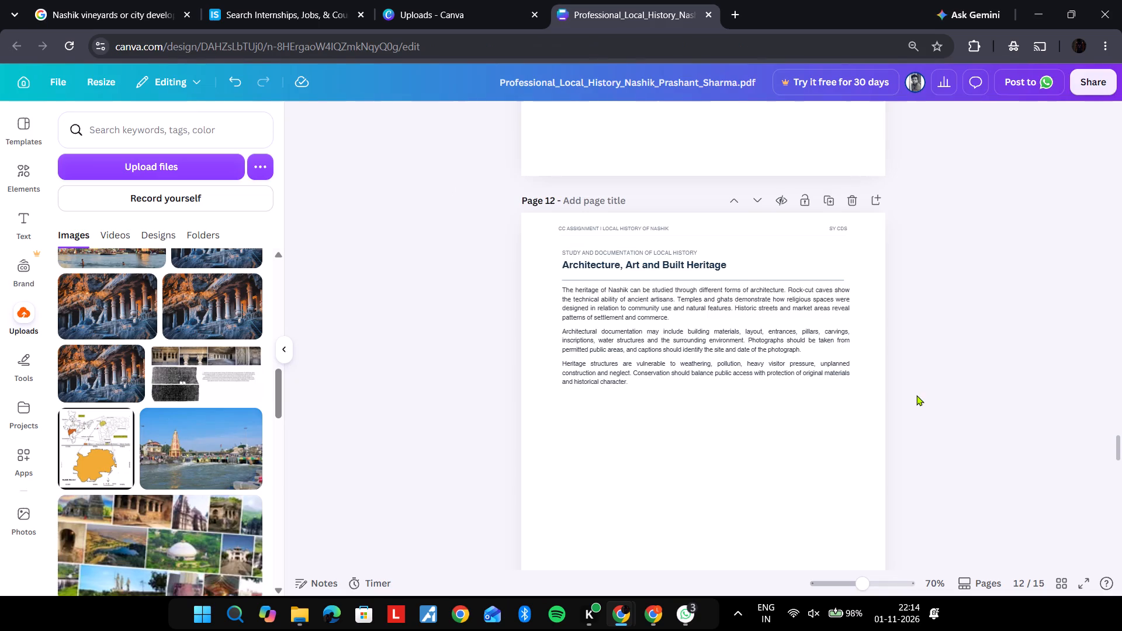
Place the cave photo below page 12's text and enlarge it to the text width, about 16.8 by 11.3.
scroll(699, 376, down, 1)
drag(712, 235, 659, 294)
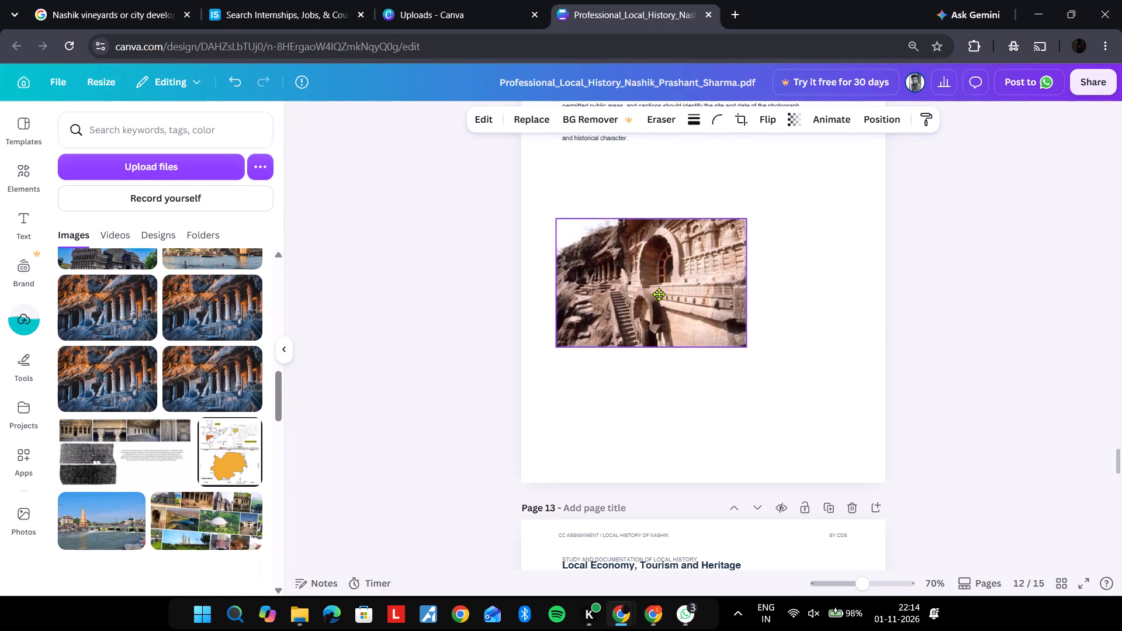
drag(659, 294, 661, 297)
drag(748, 352, 845, 434)
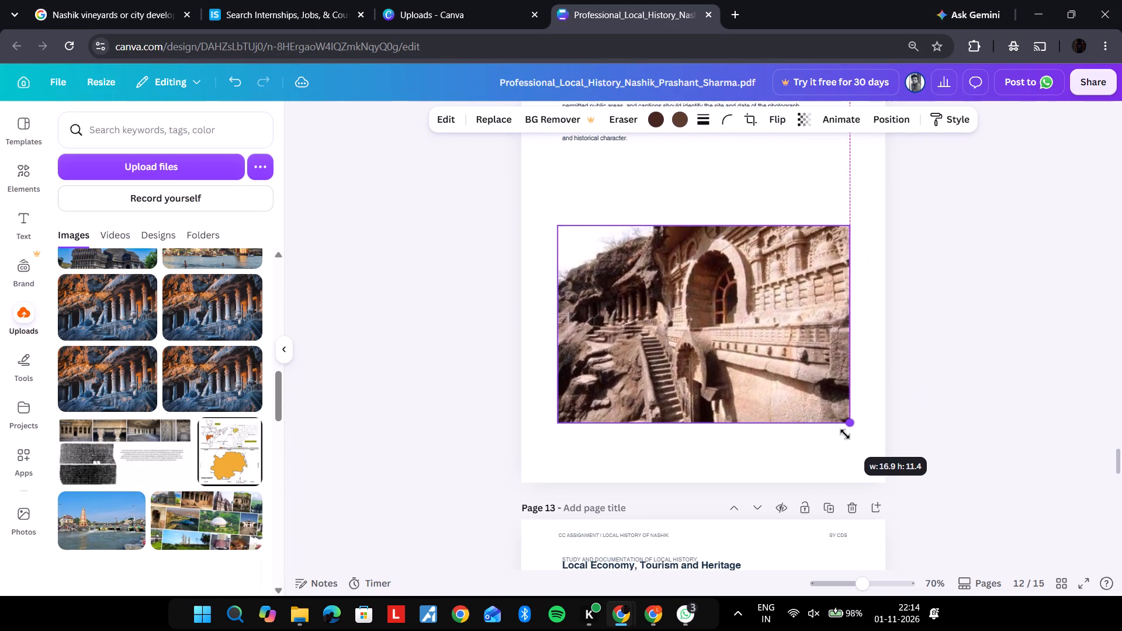
drag(845, 434, 839, 431)
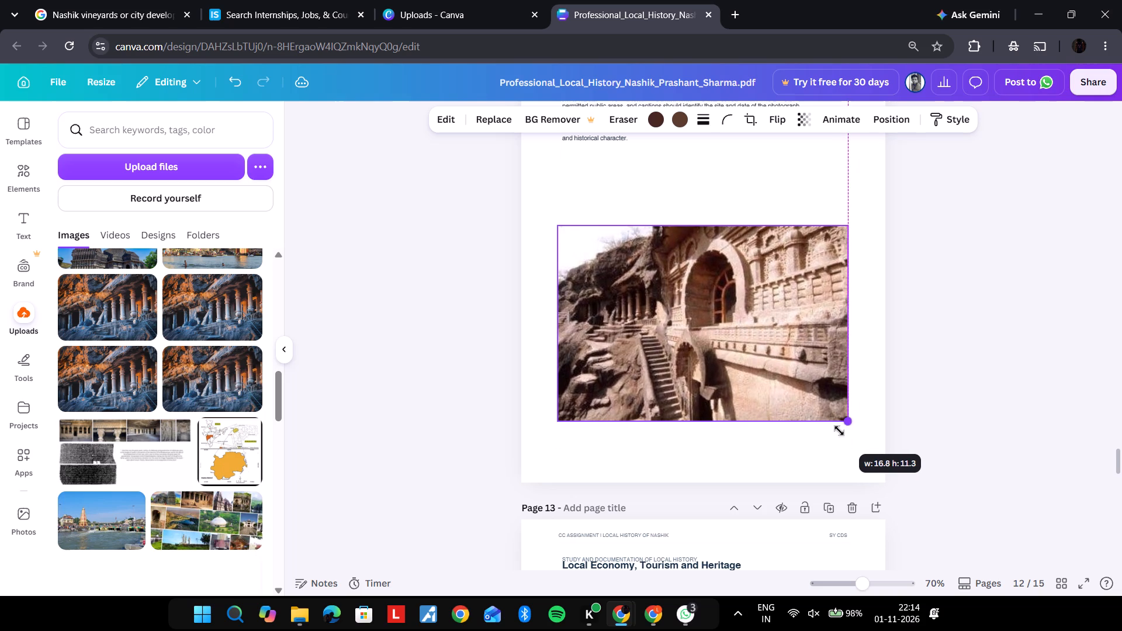
drag(839, 431, 840, 431)
drag(734, 363, 736, 347)
click(939, 348)
Insert a line break before page 13's "Local Economy, Tourism and Heritage" heading to separate it from the small line above.
scroll(939, 348, down, 3)
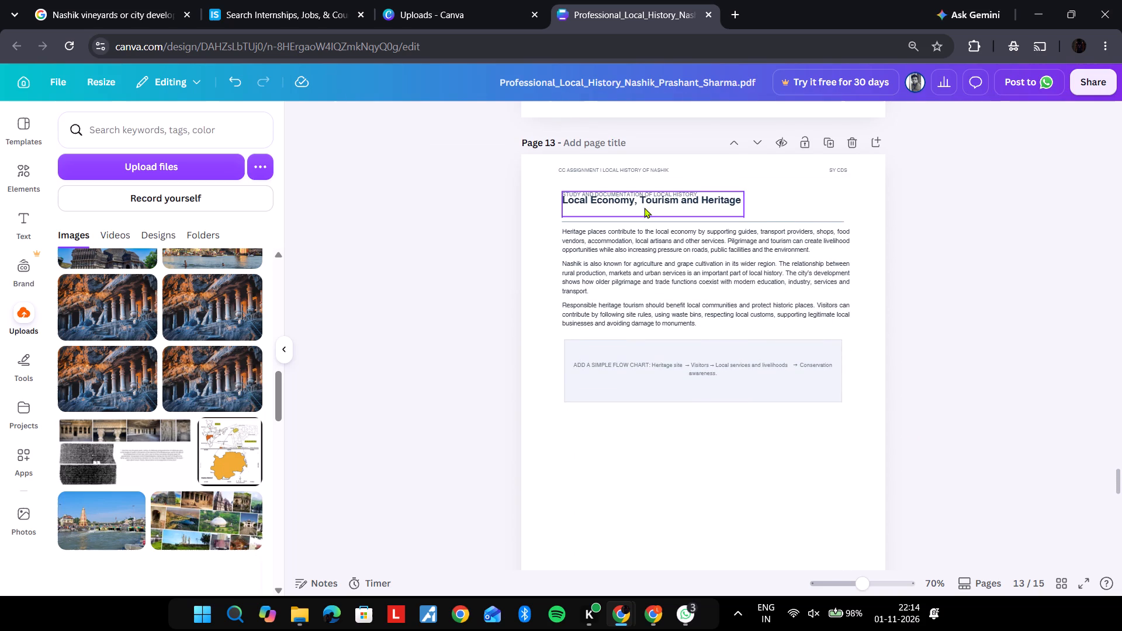
click(571, 199)
click(571, 199)
click(570, 199)
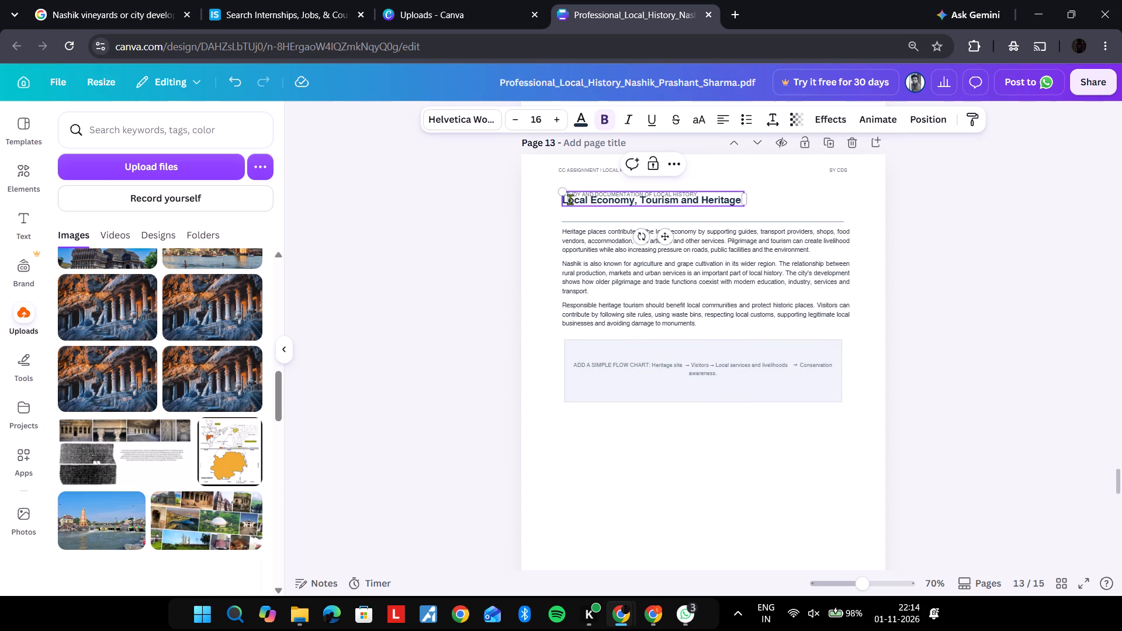
key(Left)
key(Return)
Delete page 13's "Add a simple flow chart" placeholder, including its shaded box, all text fragments and the leftover arrow.
click(662, 354)
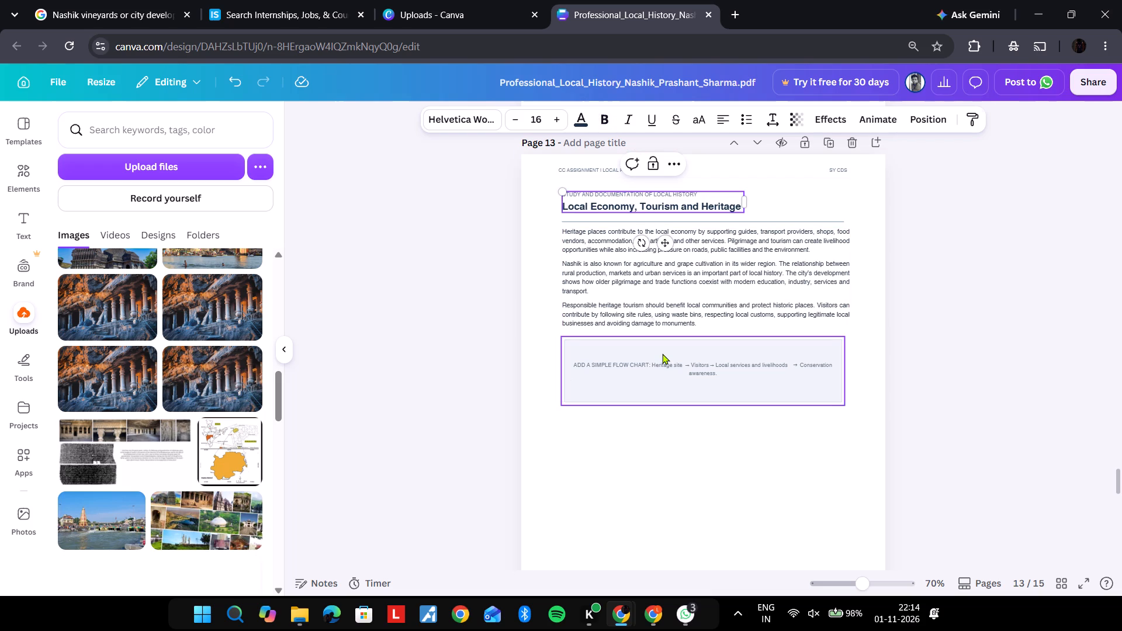
key(BackSpace)
click(669, 374)
key(BackSpace)
click(681, 365)
key(BackSpace)
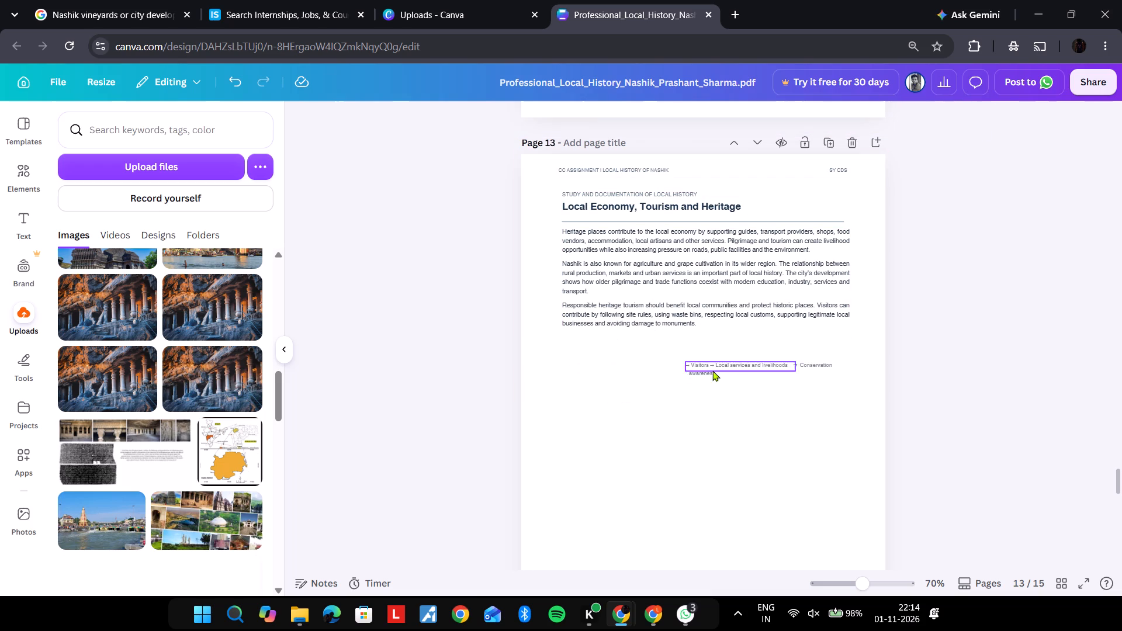
click(712, 370)
key(BackSpace)
click(712, 370)
key(BackSpace)
click(815, 363)
key(BackSpace)
click(806, 364)
click(791, 366)
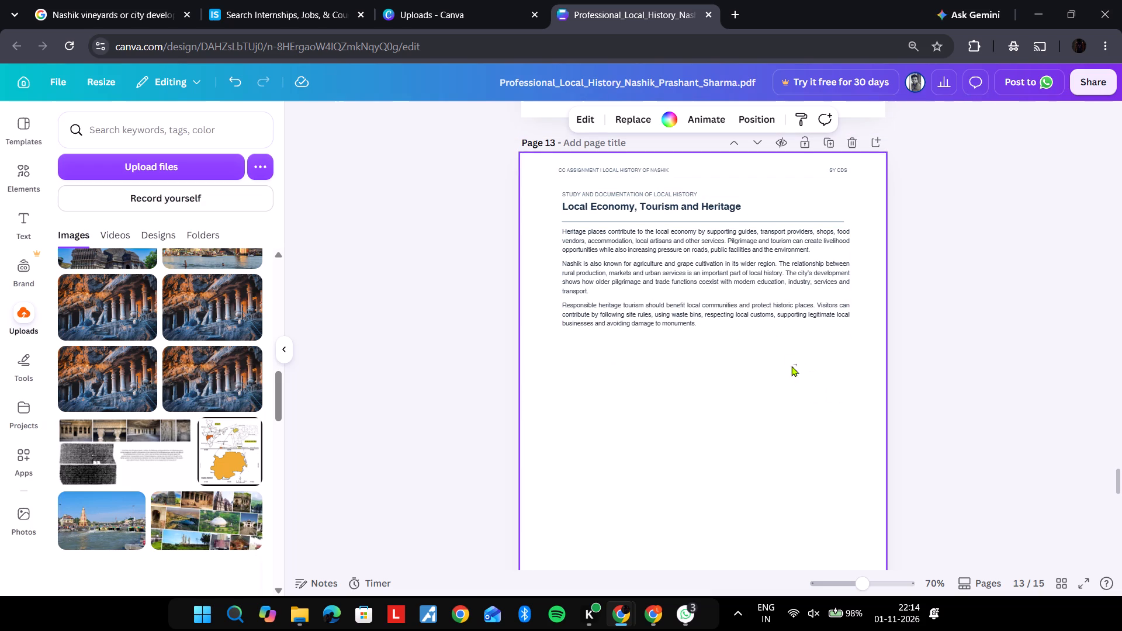
click(794, 363)
key(BackSpace)
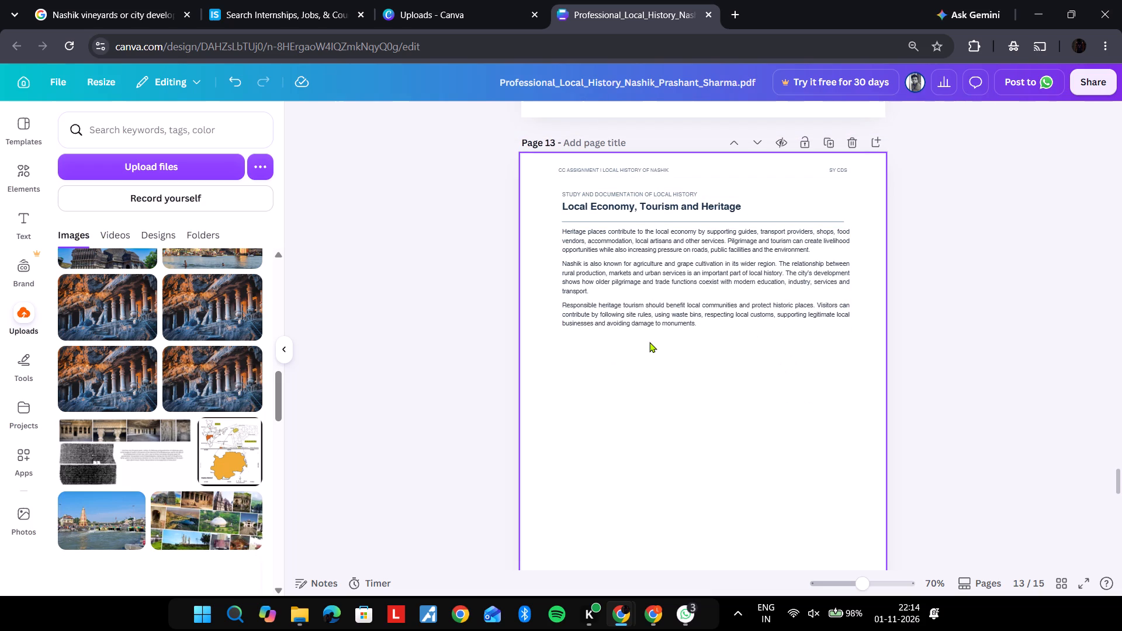
Find Maharashtra Tourism's photo of the temple tank with red railings in Google Images, copy it and paste it onto page 13.
key(alt+Tab)
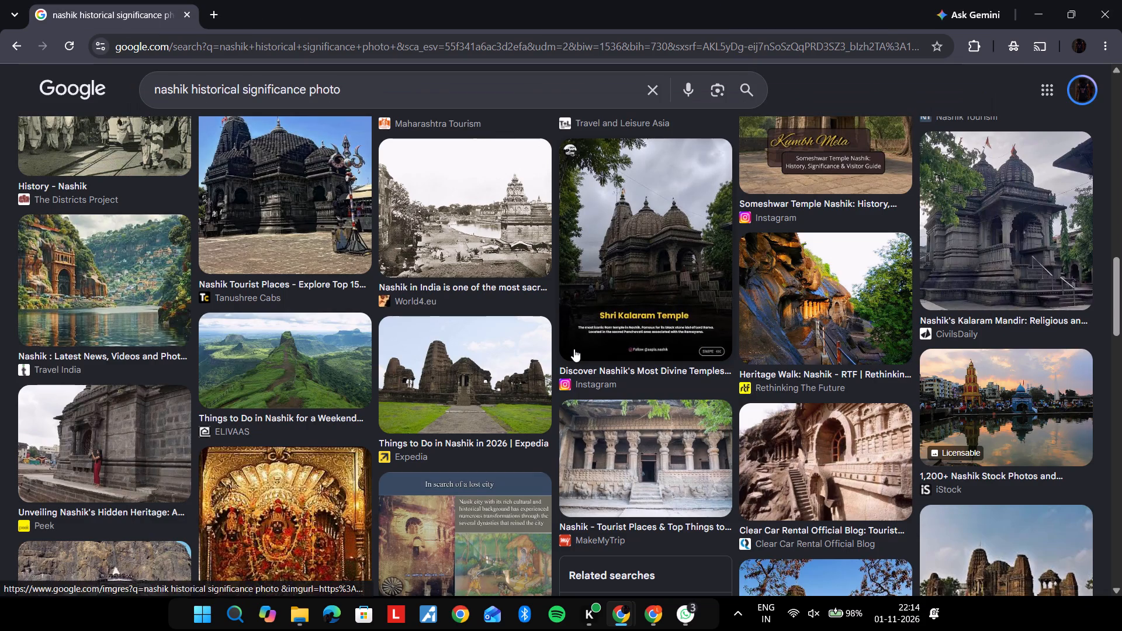
scroll(574, 349, down, 3)
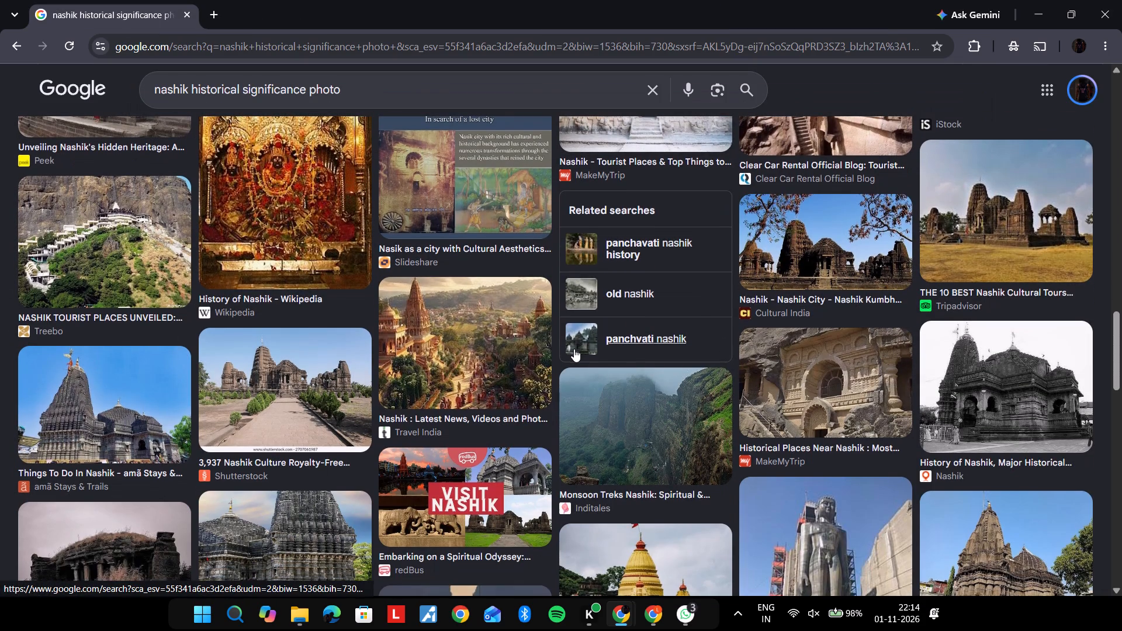
scroll(574, 349, down, 2)
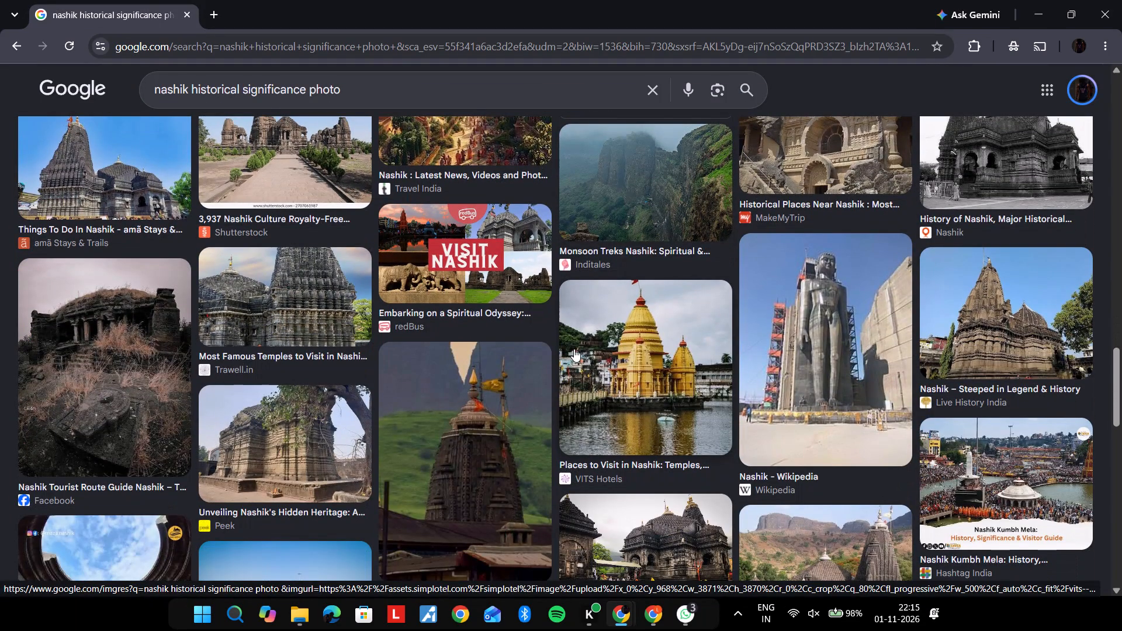
scroll(574, 349, down, 2)
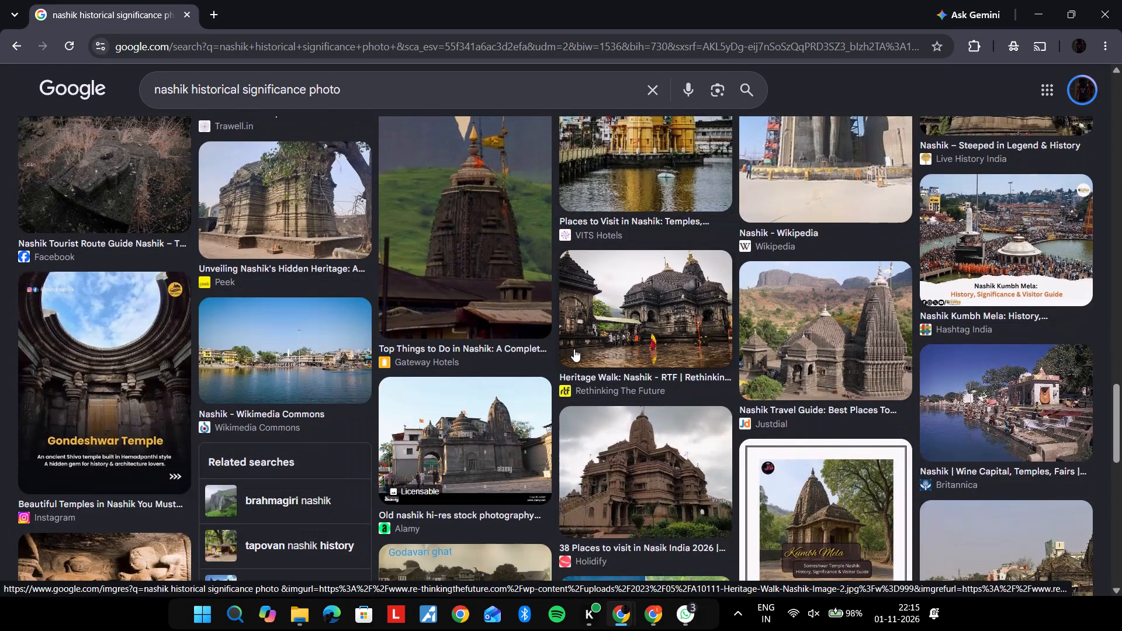
scroll(574, 349, down, 3)
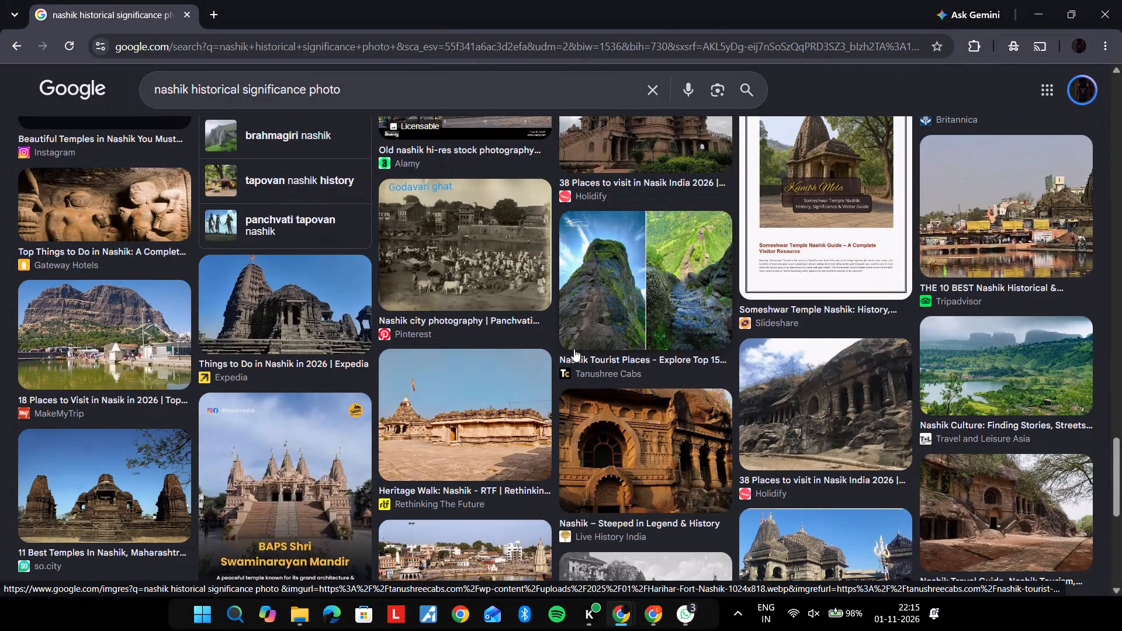
scroll(574, 349, down, 2)
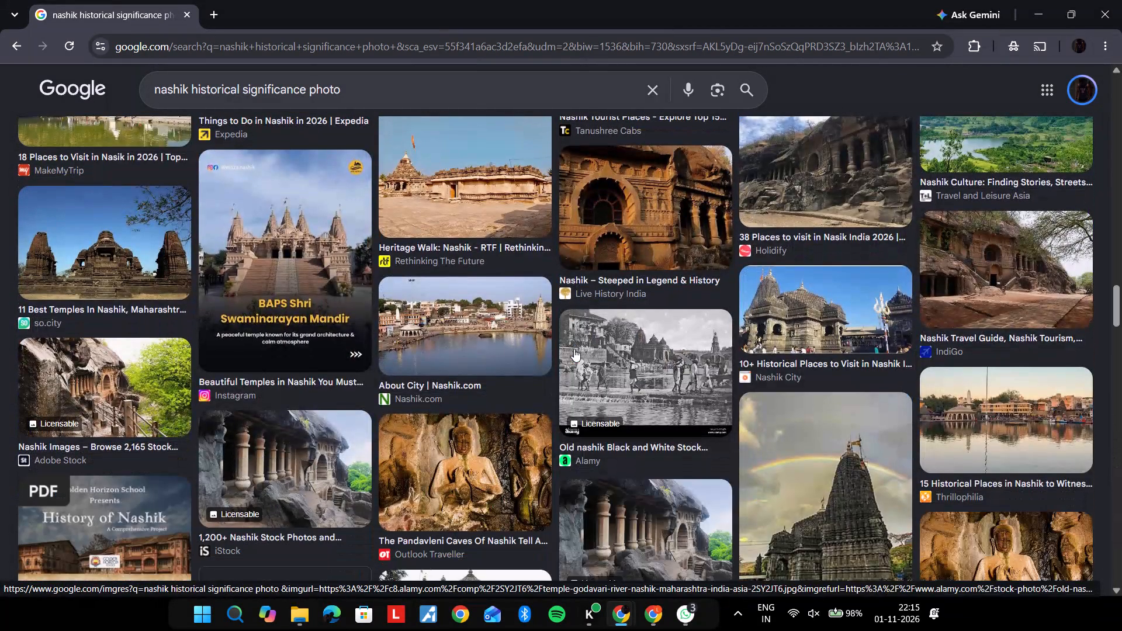
scroll(574, 349, down, 2)
scroll(574, 349, up, 2)
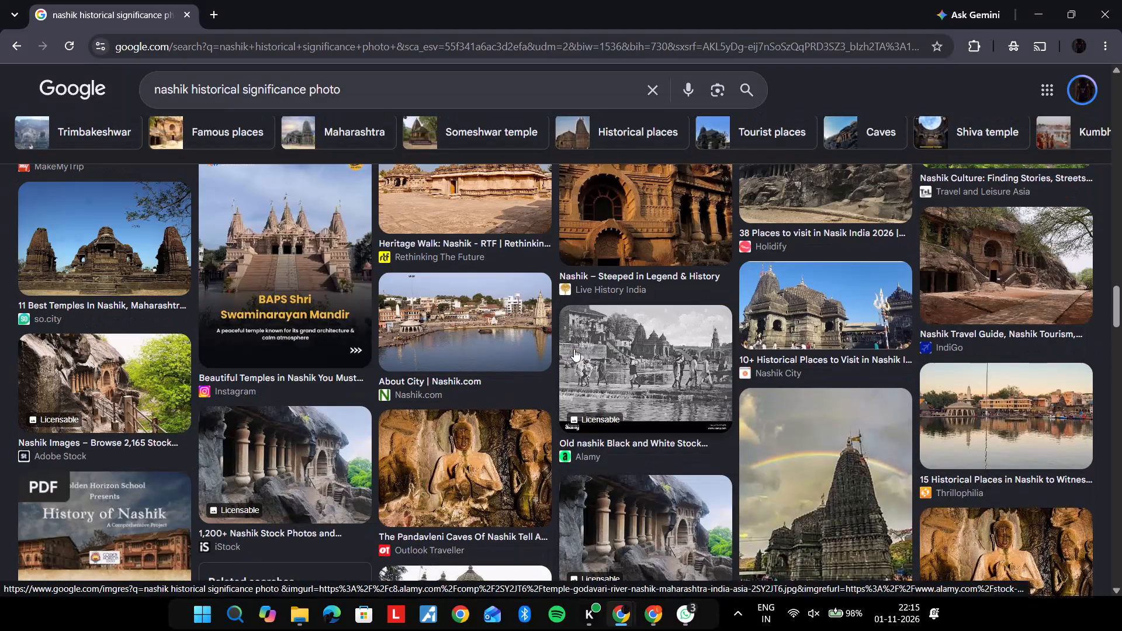
scroll(415, 367, down, 1)
scroll(666, 376, down, 1)
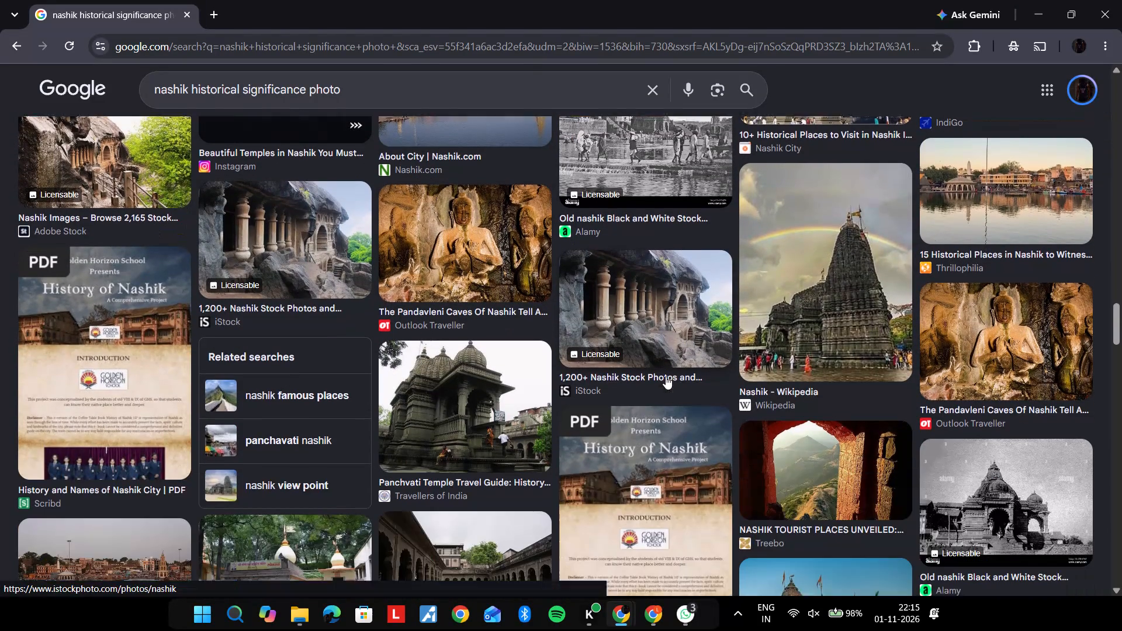
scroll(666, 376, down, 1)
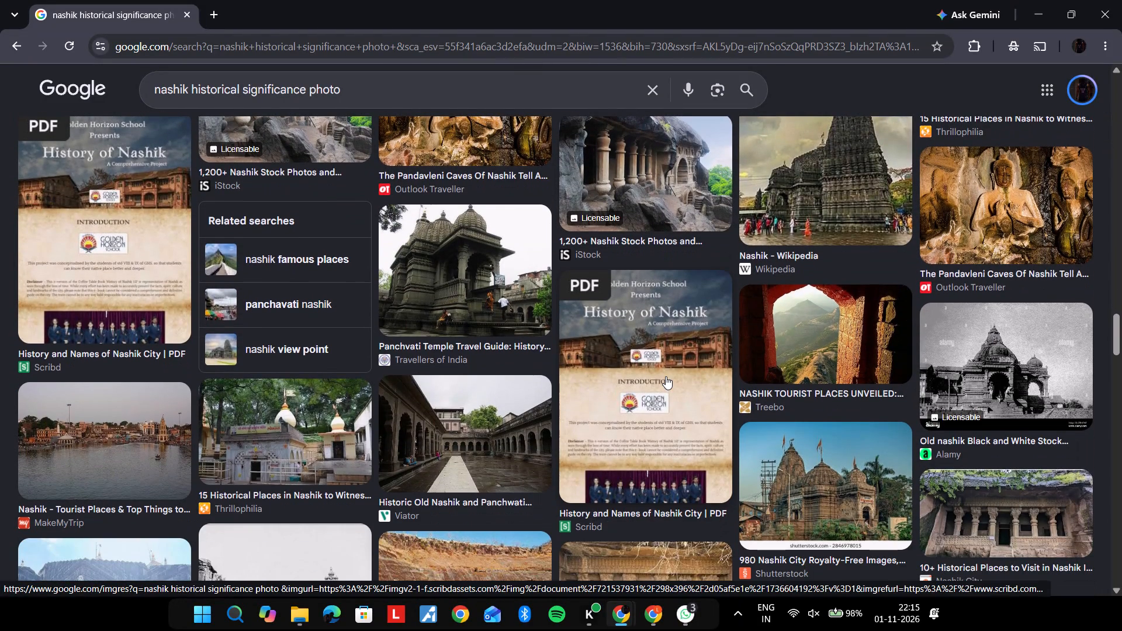
scroll(666, 376, down, 3)
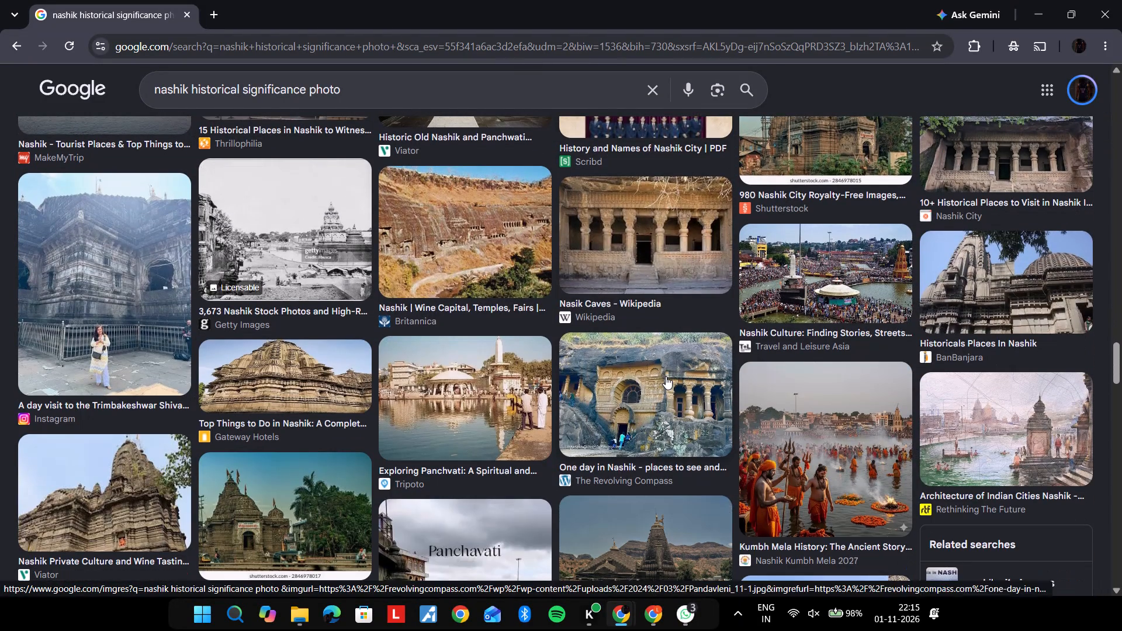
scroll(666, 376, down, 1)
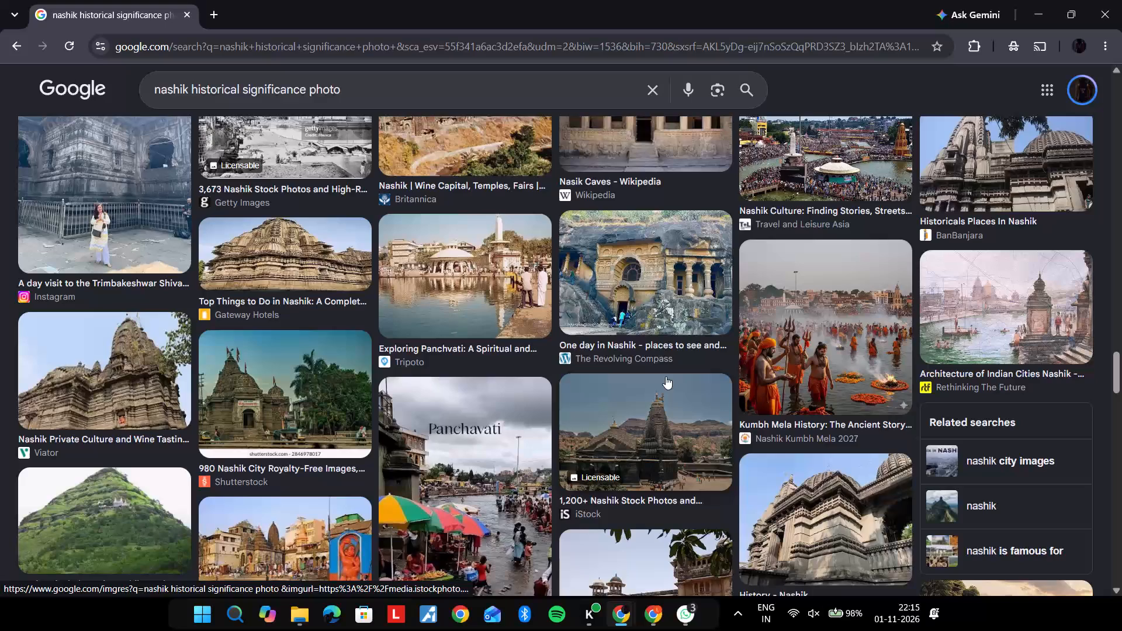
scroll(666, 376, down, 2)
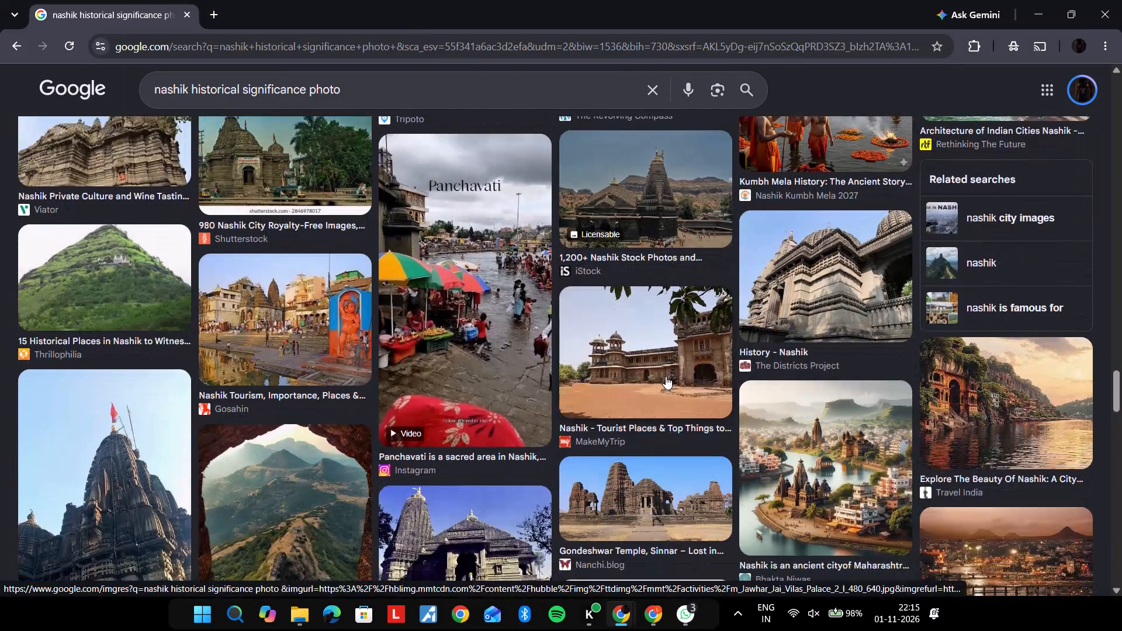
scroll(666, 376, down, 1)
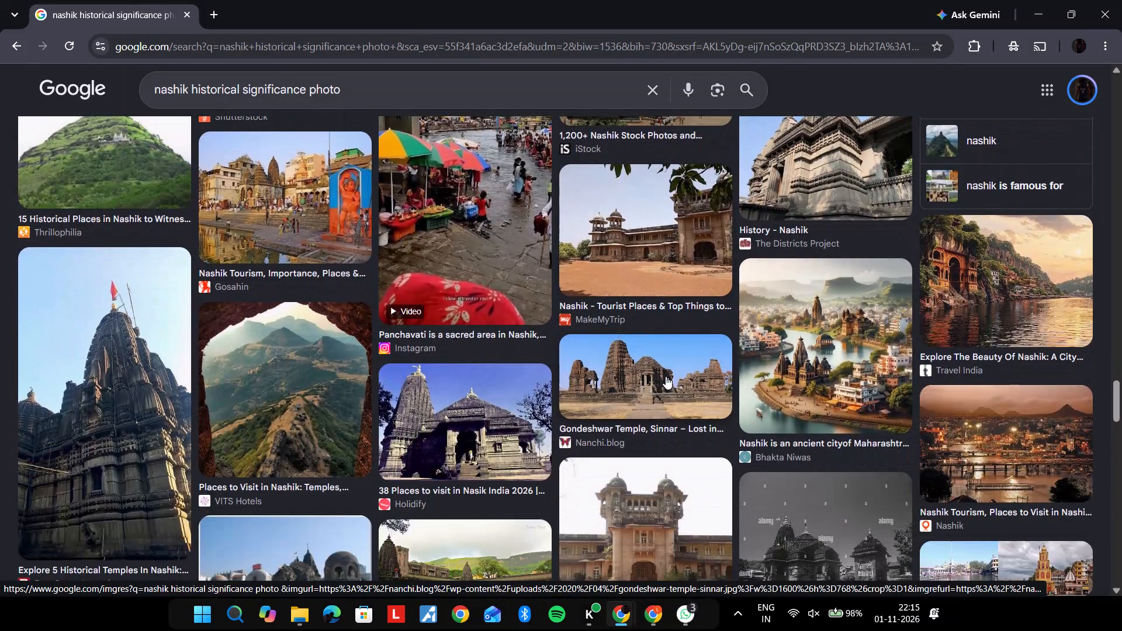
scroll(345, 386, down, 1)
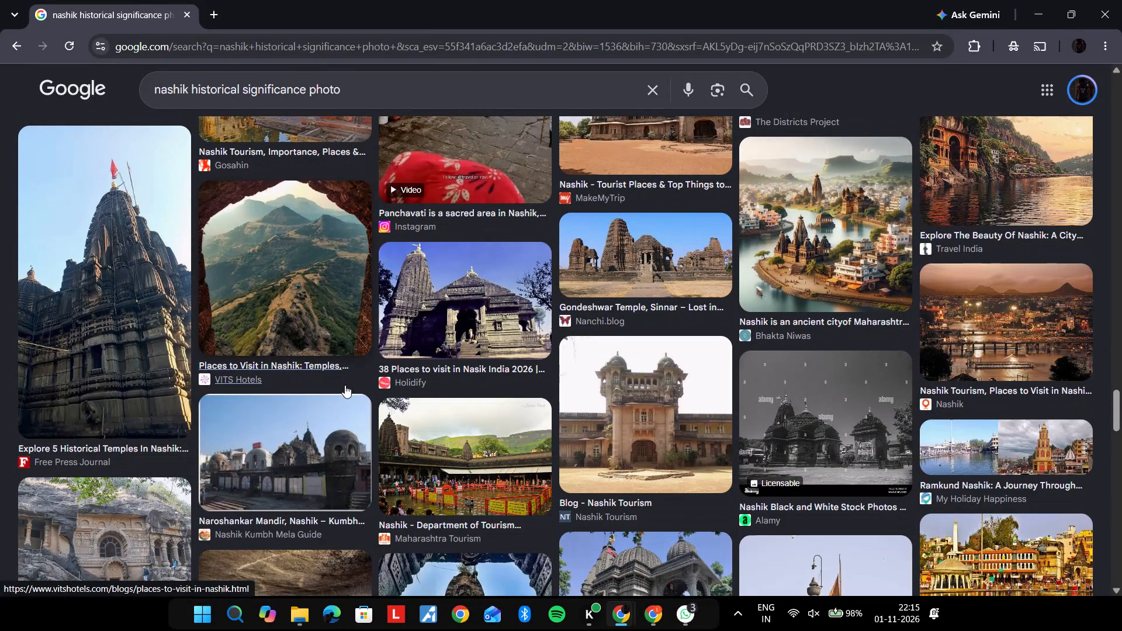
right_click(429, 450)
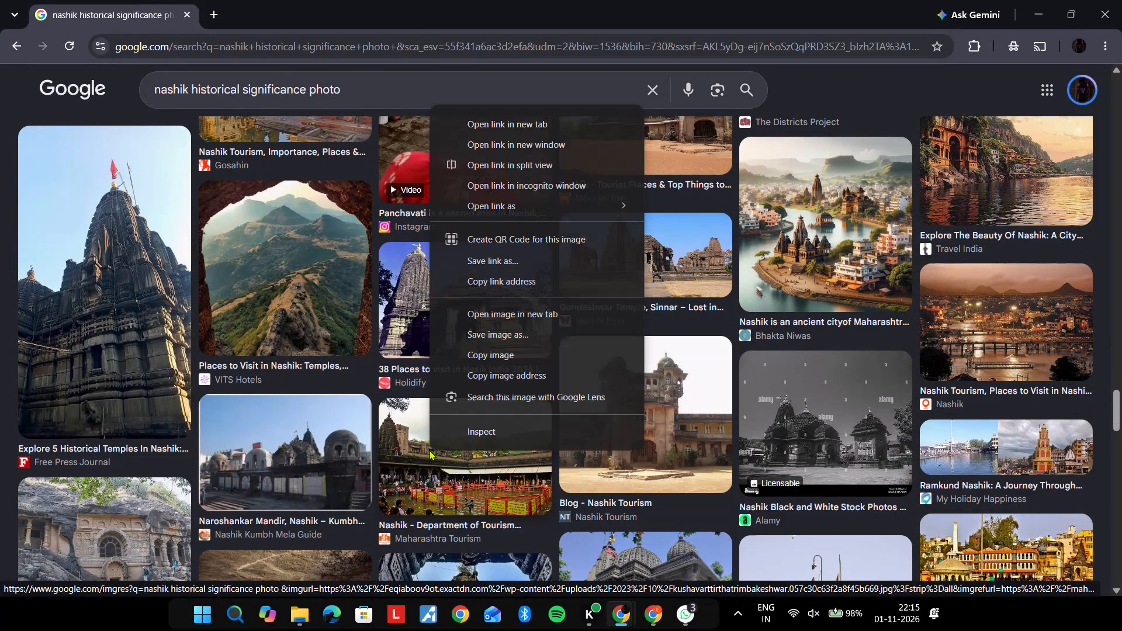
click(490, 356)
key(alt+Tab)
key(ctrl+v)
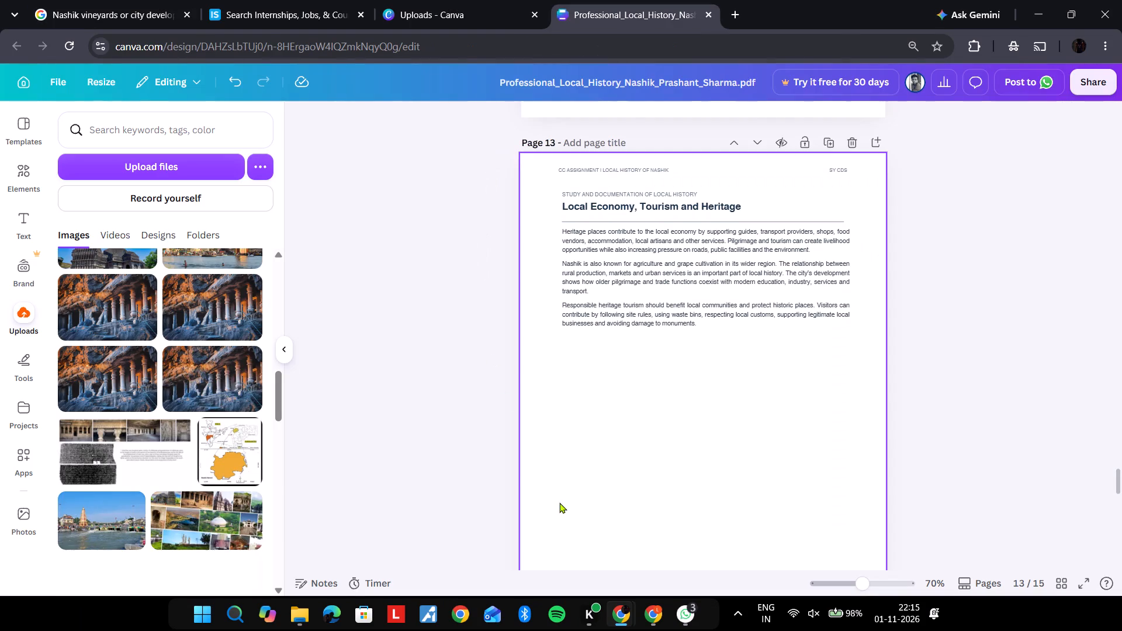
Place the temple tank photo below page 13's text, enlarge it to nearly the text width and centre it under the paragraphs.
scroll(601, 404, down, 1)
drag(659, 321, 624, 412)
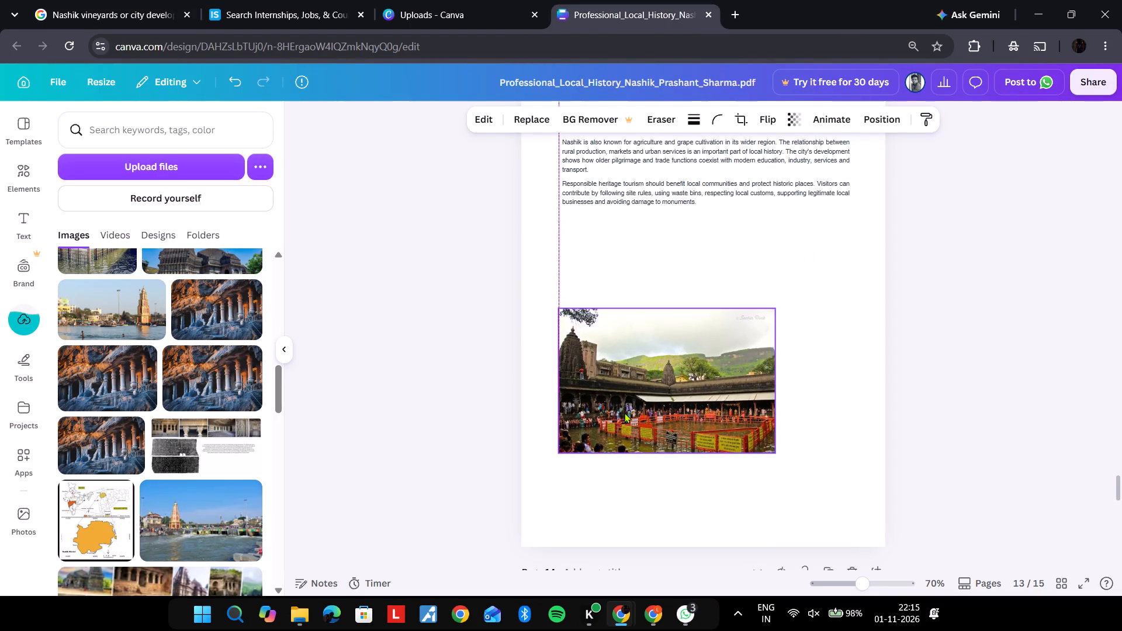
drag(775, 310, 839, 264)
drag(722, 340, 731, 344)
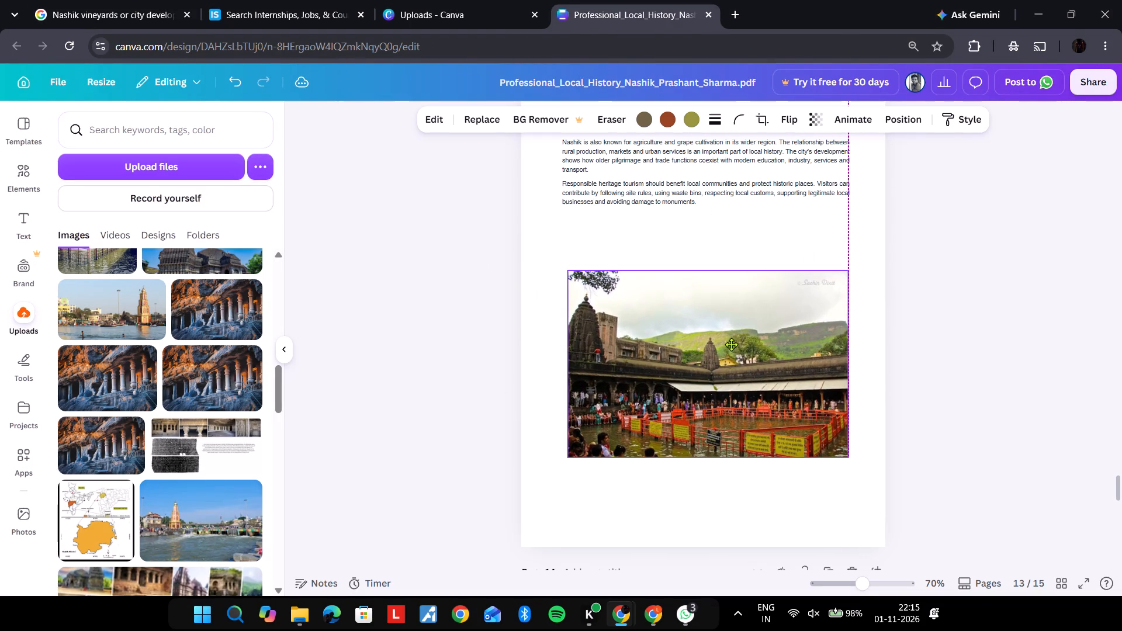
drag(731, 344, 730, 344)
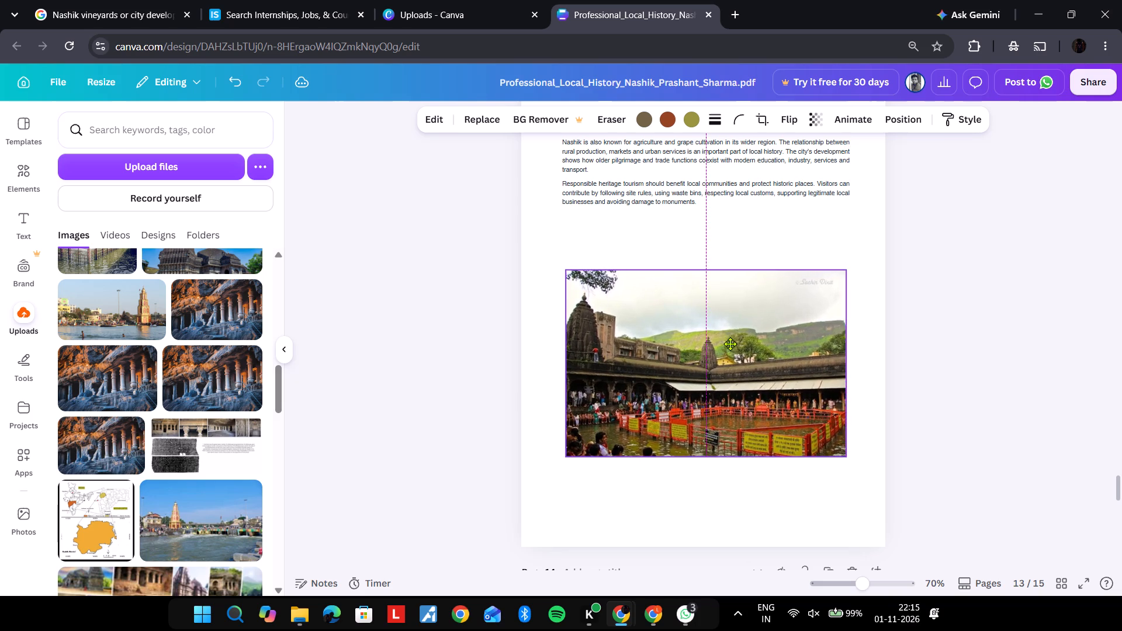
drag(730, 344, 730, 343)
click(909, 367)
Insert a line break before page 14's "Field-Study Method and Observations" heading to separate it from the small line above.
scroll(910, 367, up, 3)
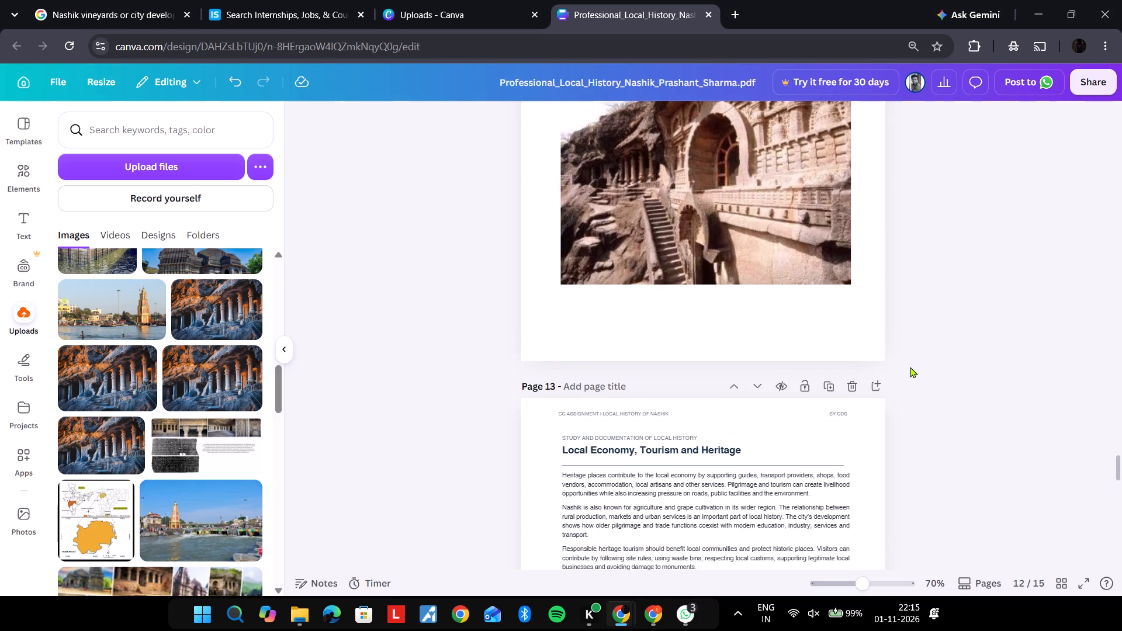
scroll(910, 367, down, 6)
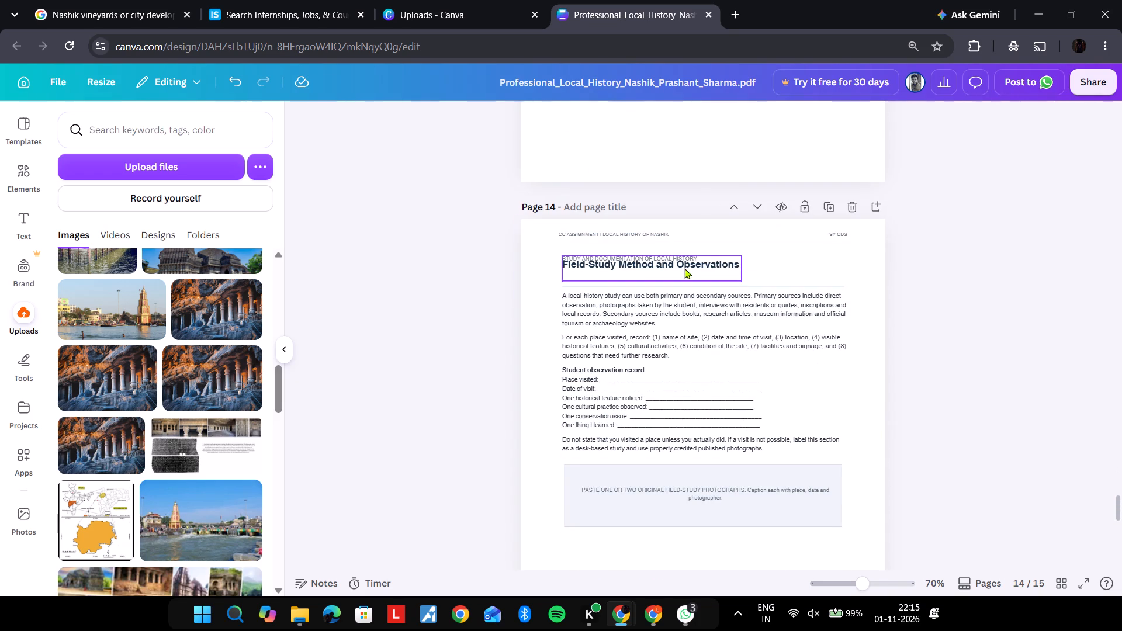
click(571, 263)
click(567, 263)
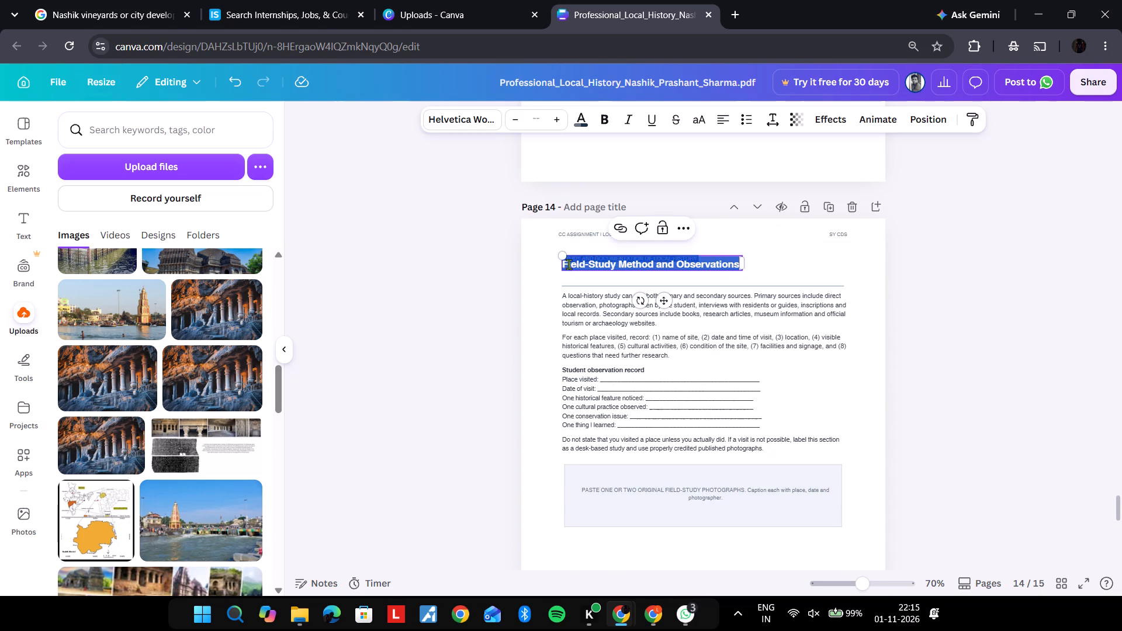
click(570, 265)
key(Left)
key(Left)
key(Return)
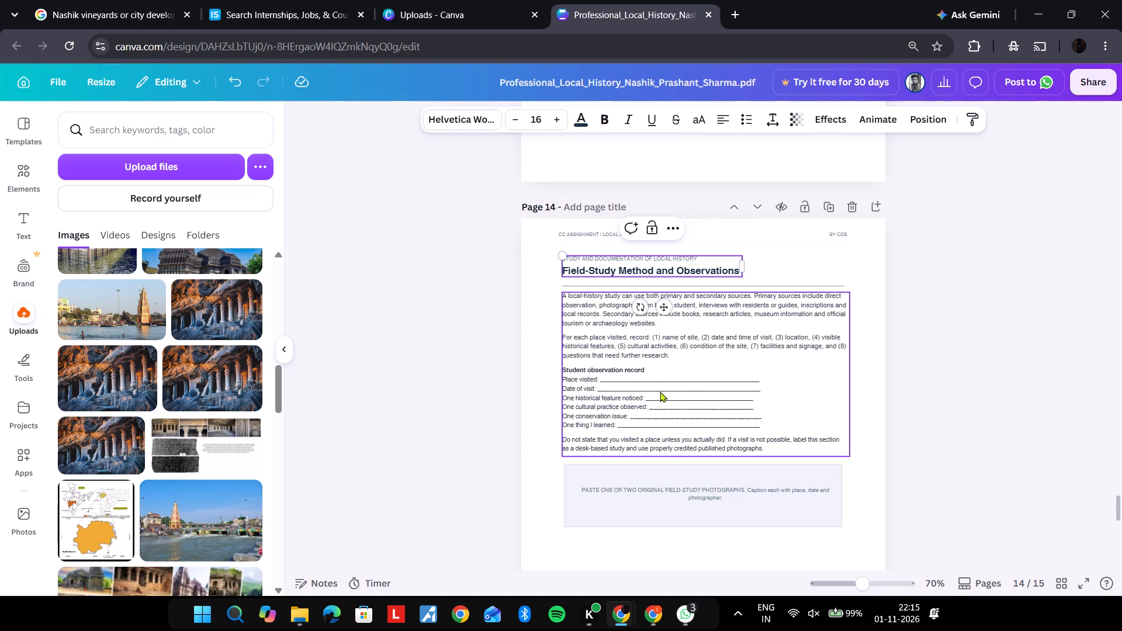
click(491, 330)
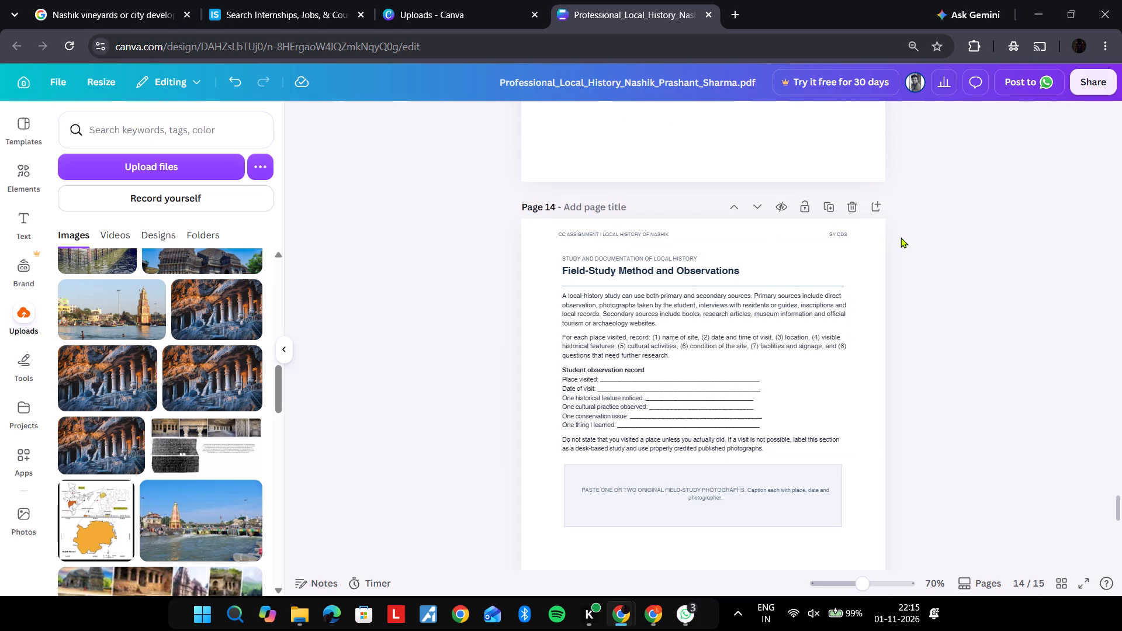
Delete the "Field-Study Method and Observations" page from the document.
click(851, 207)
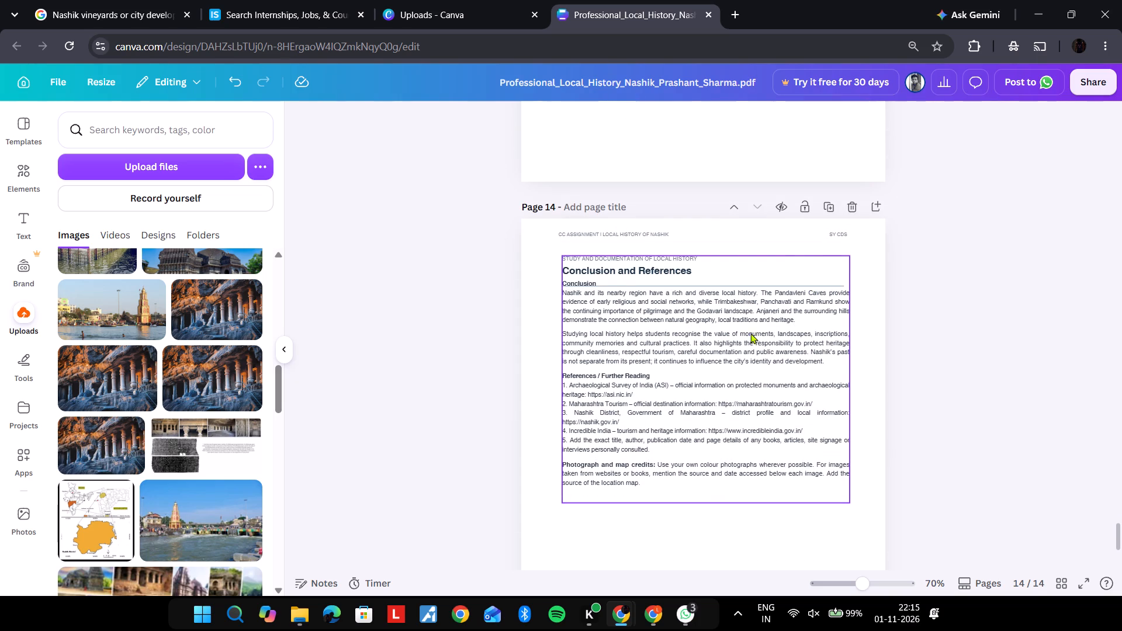
Shorten the last page's "Conclusion and References" heading to "Conclusion".
click(690, 272)
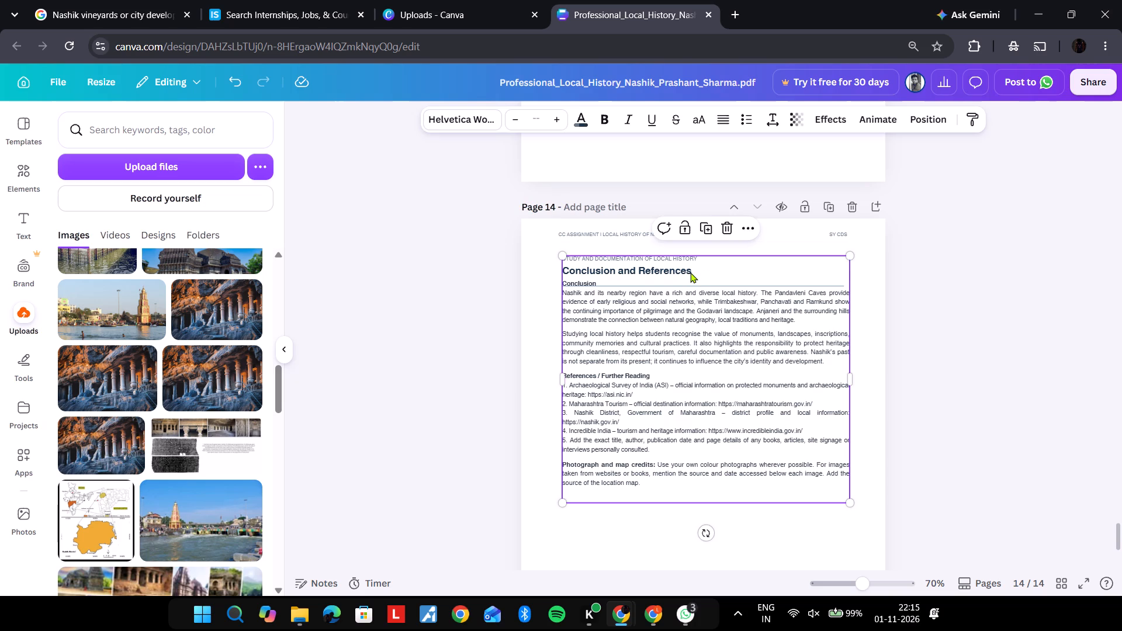
click(691, 273)
click(691, 272)
key(BackSpace)
key(BackSpace)
key(BackSpace)
key(BackSpace)
key(BackSpace)
key(BackSpace)
key(BackSpace)
key(BackSpace)
key(BackSpace)
key(BackSpace)
key(BackSpace)
key(BackSpace)
key(BackSpace)
key(BackSpace)
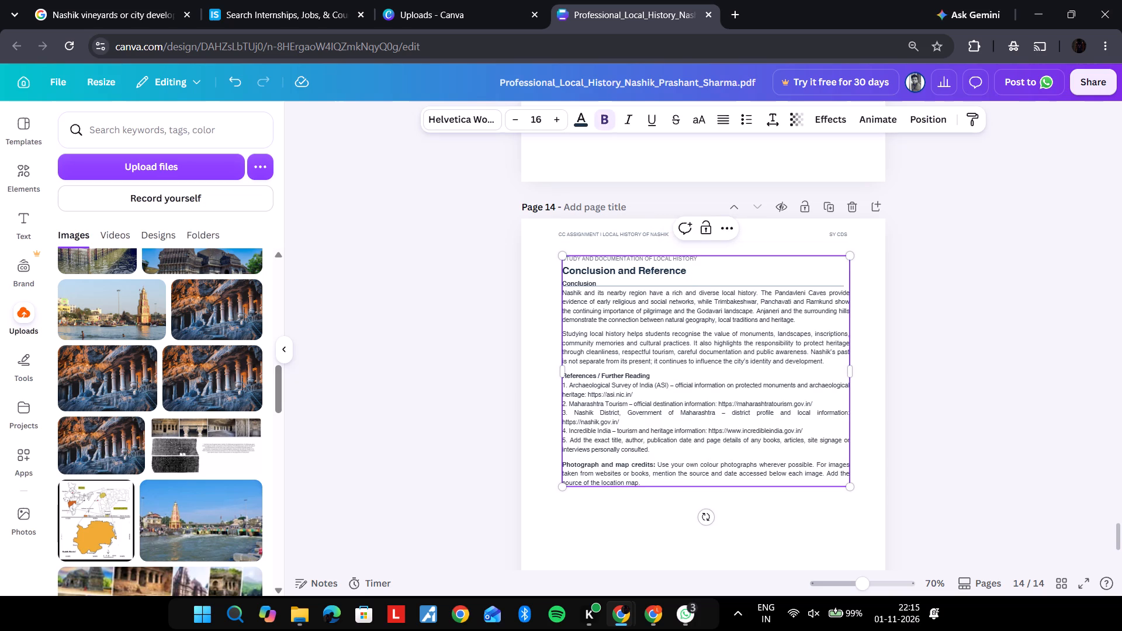
Delete the "References / Further Reading" list and the "Photograph and map credits" paragraph from the conclusion page.
click(687, 470)
click(661, 480)
drag(661, 480, 573, 370)
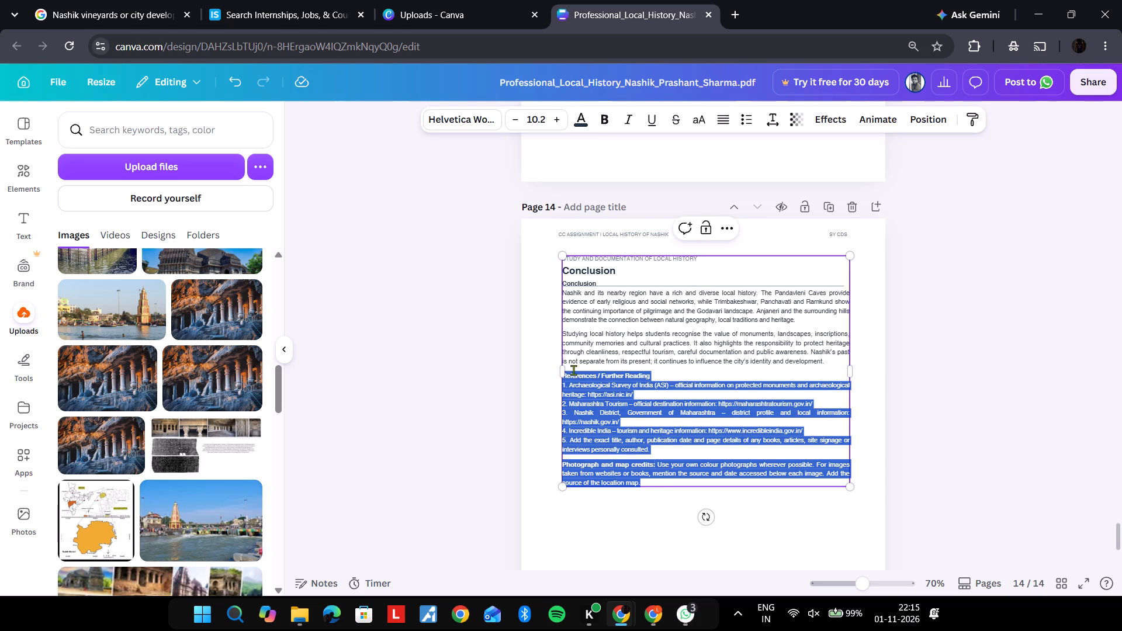
drag(573, 370, 562, 372)
click(654, 481)
drag(654, 481, 635, 451)
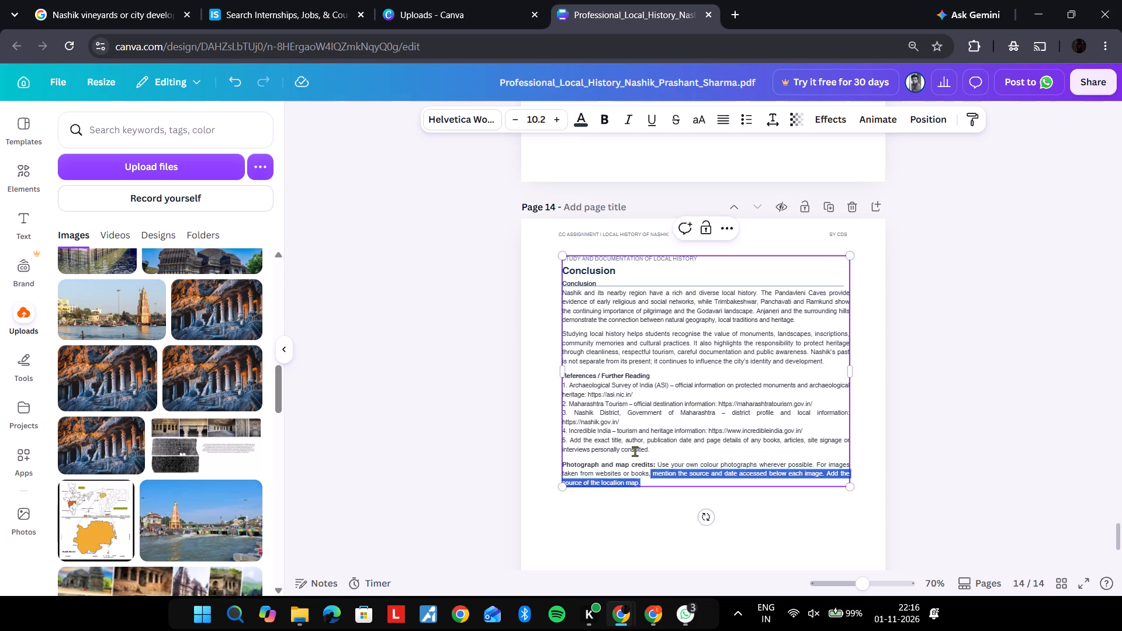
drag(635, 451, 564, 380)
key(BackSpace)
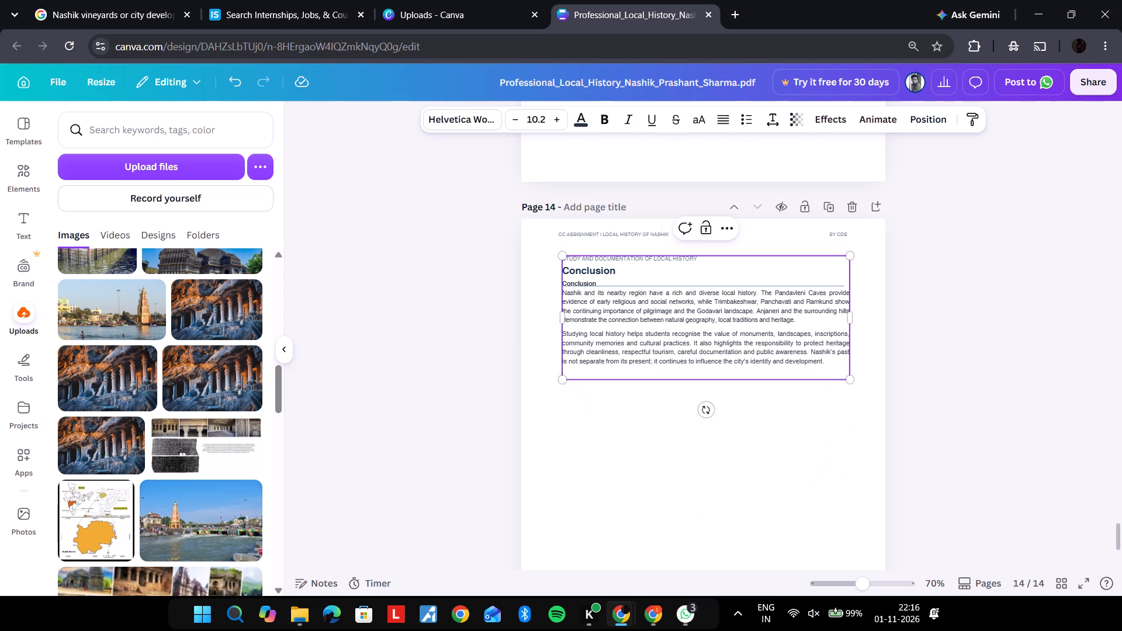
click(555, 468)
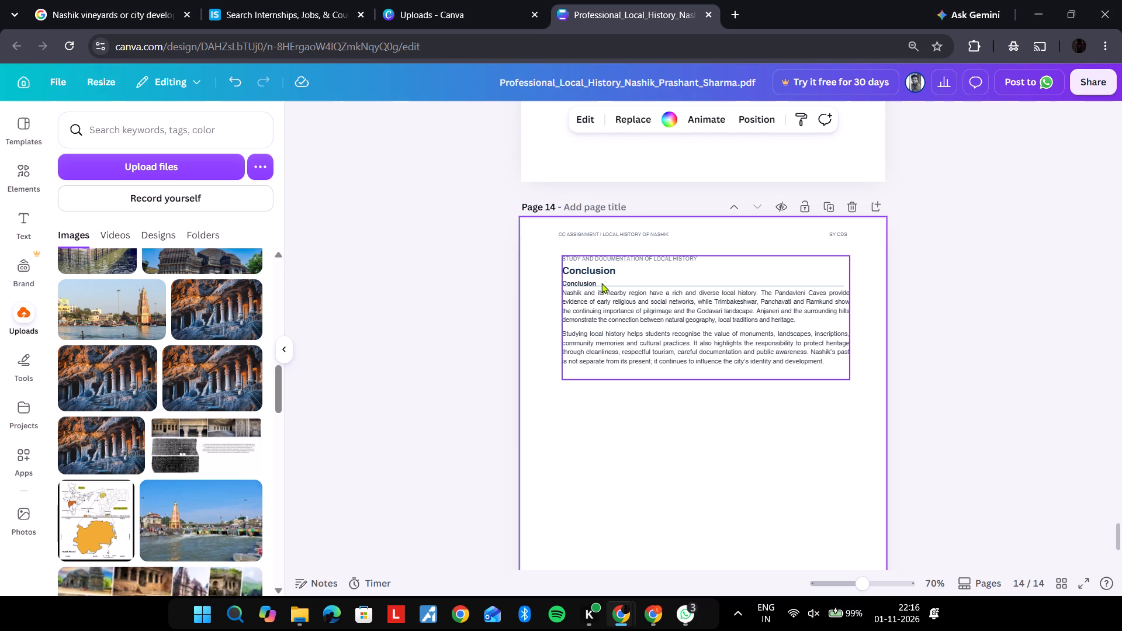
Delete the duplicate small "Conclusion" subheading beneath the main heading on page 14.
click(601, 283)
click(582, 283)
click(597, 283)
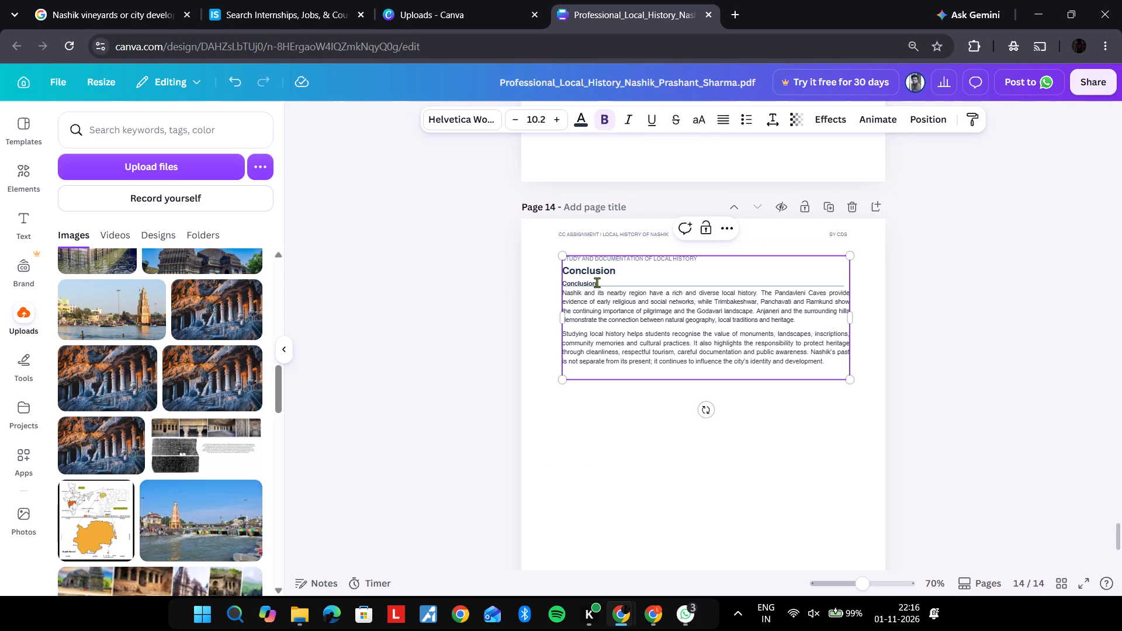
key(BackSpace)
key(BackSpace)
key(BackSpace)
key(BackSpace)
key(BackSpace)
key(BackSpace)
key(BackSpace)
key(BackSpace)
key(BackSpace)
key(BackSpace)
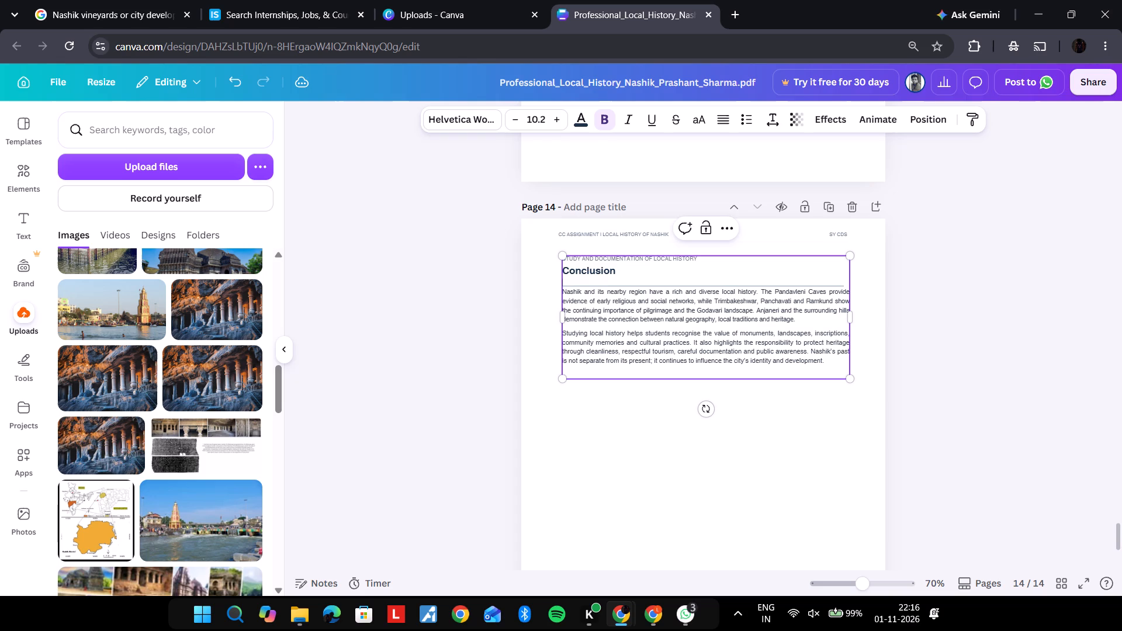
click(578, 440)
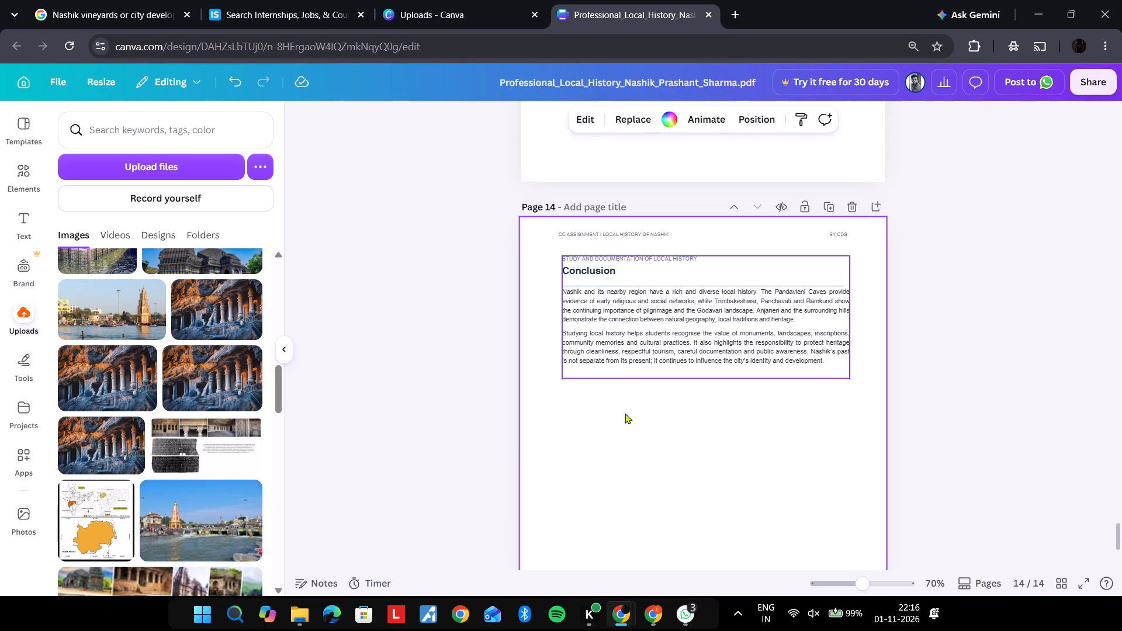
scroll(625, 413, down, 3)
scroll(625, 413, up, 2)
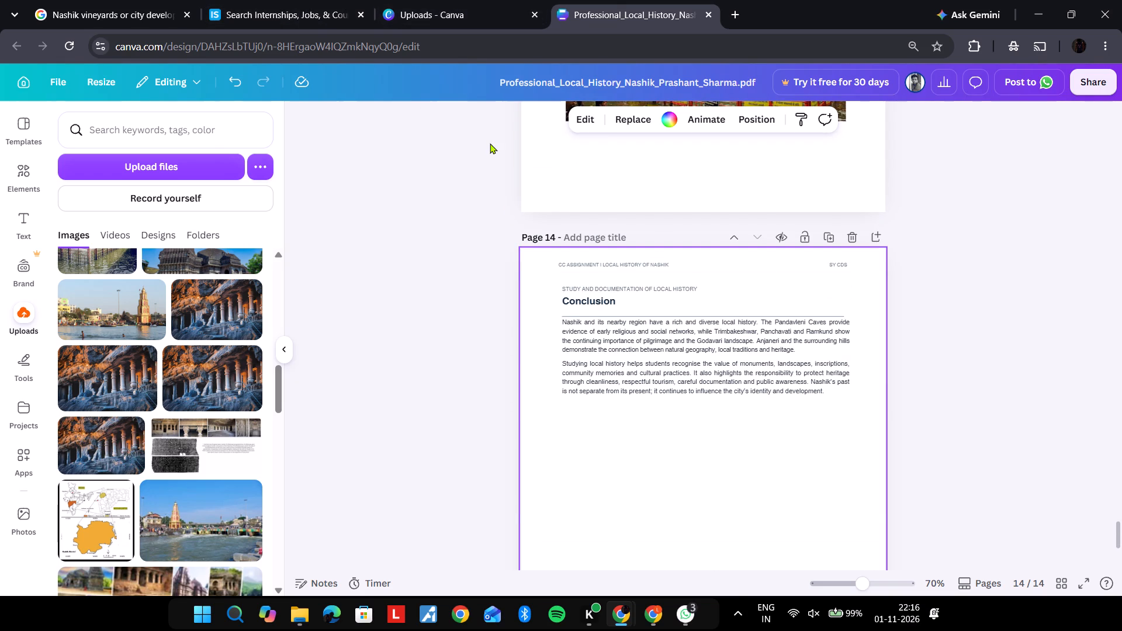
Switch to the Google image results and search for "nashik historical significance photo all collage".
key(alt+Tab)
scroll(541, 350, down, 2)
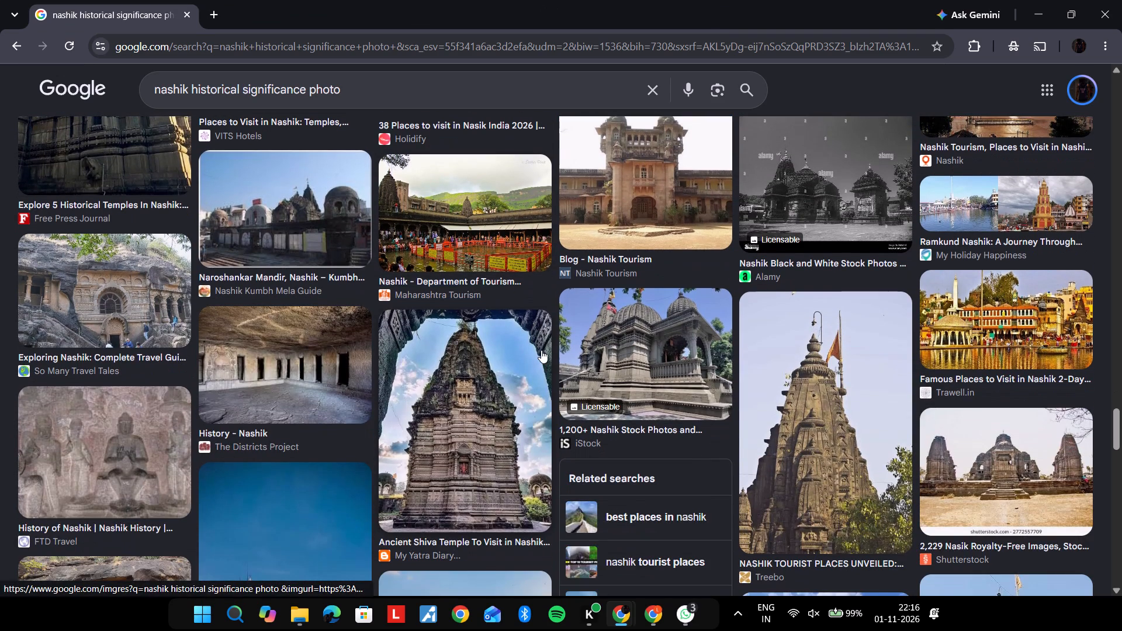
scroll(541, 350, down, 2)
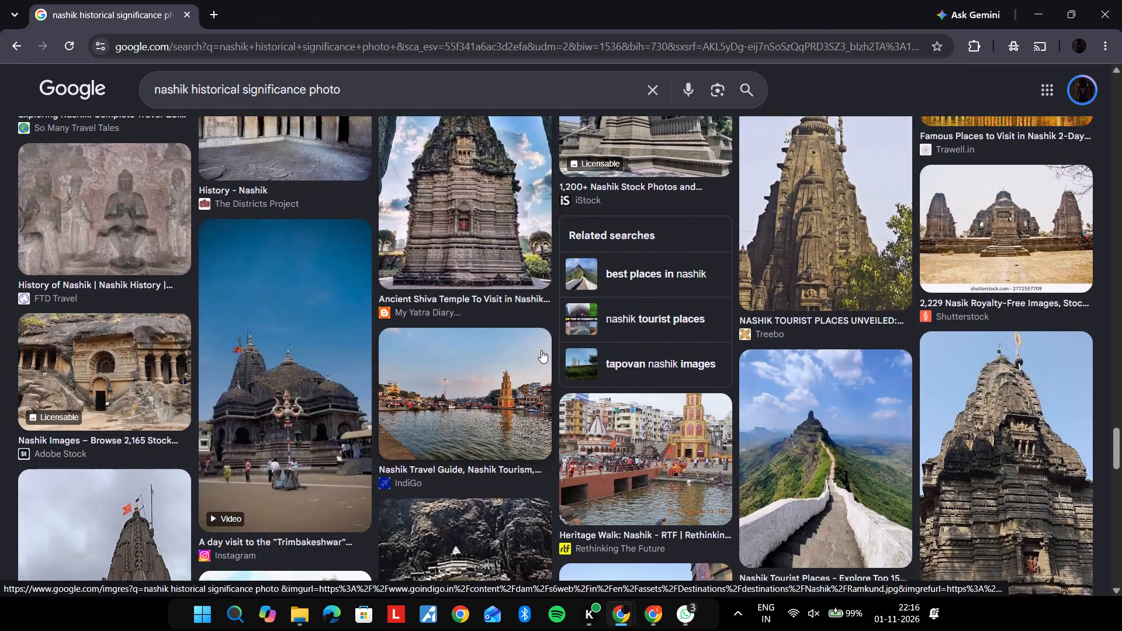
scroll(541, 350, up, 20)
scroll(541, 350, up, 20)
scroll(541, 350, up, 4)
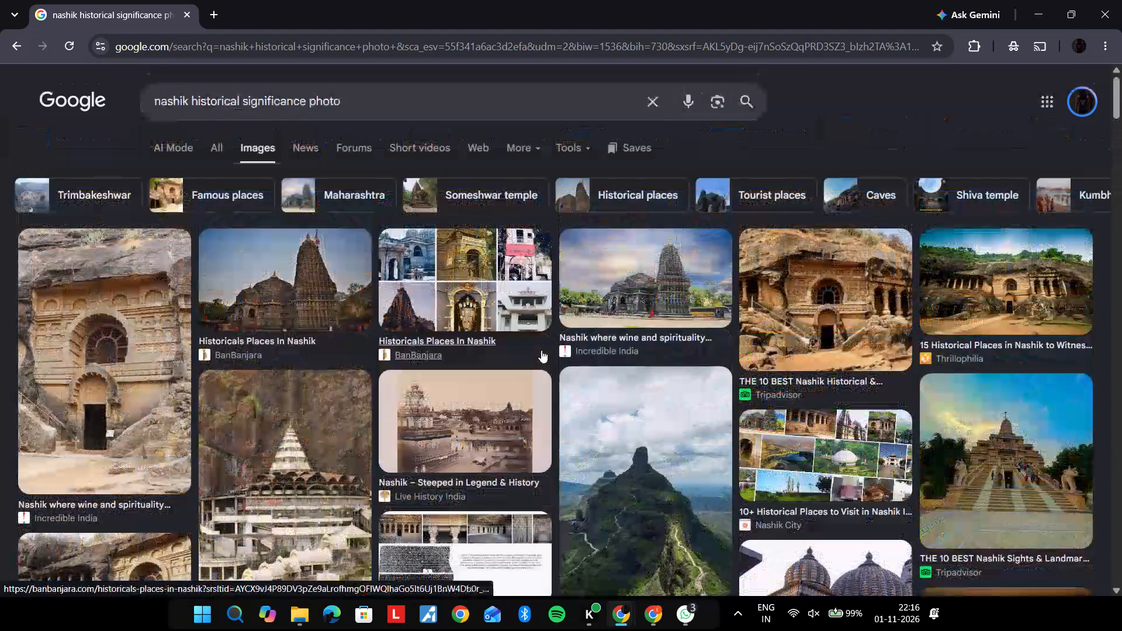
scroll(541, 350, up, 4)
click(437, 96)
key(space)
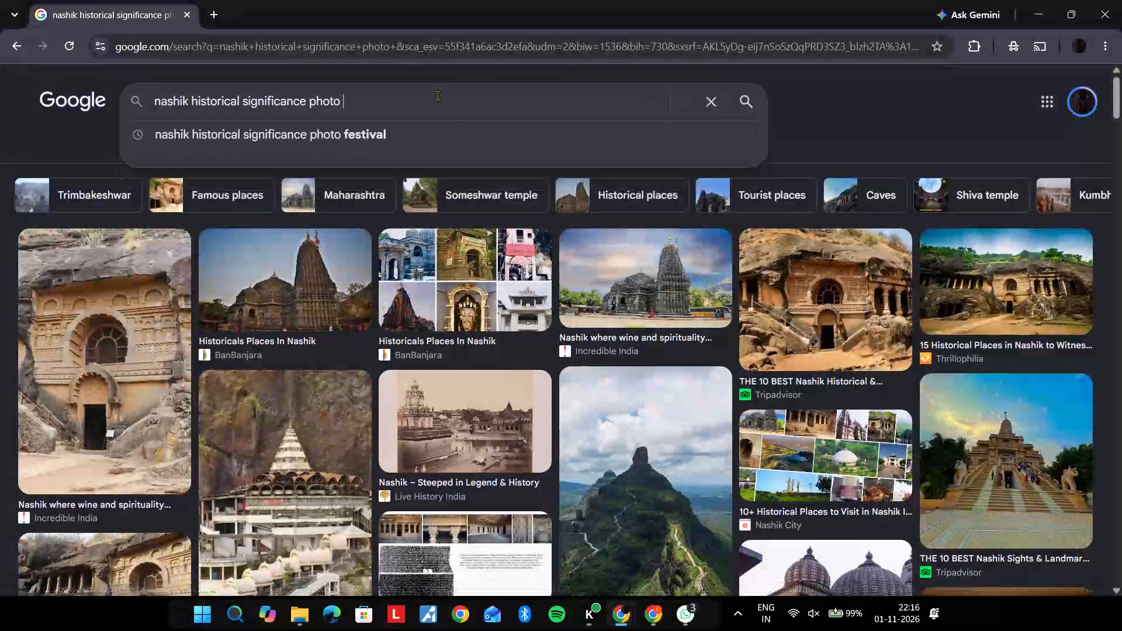
text(all)
key(space)
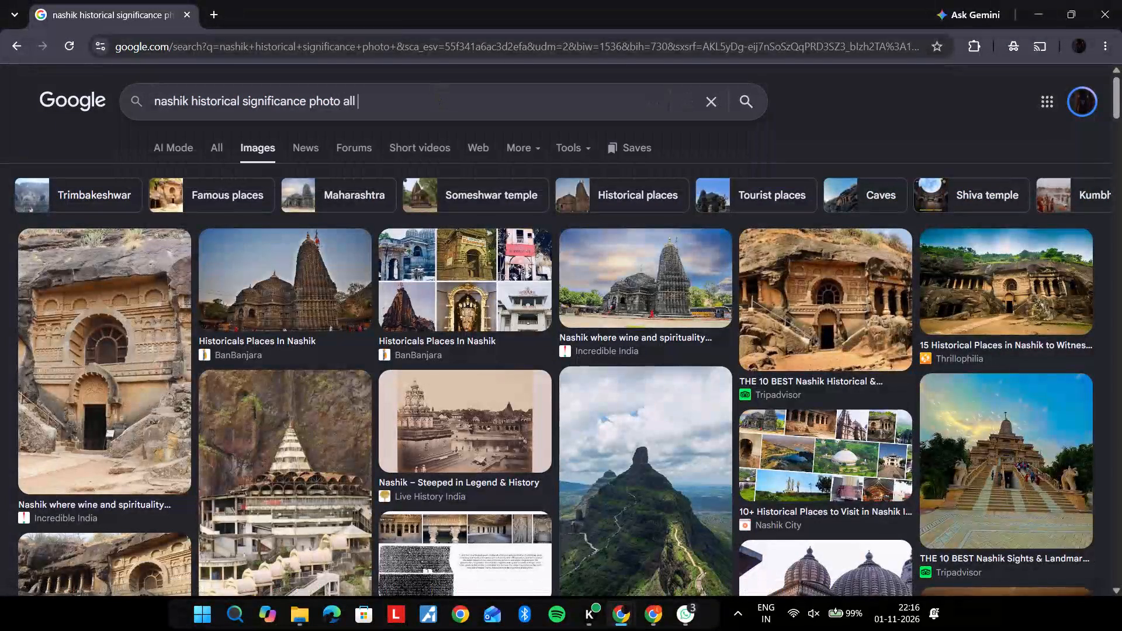
text(collage)
key(Return)
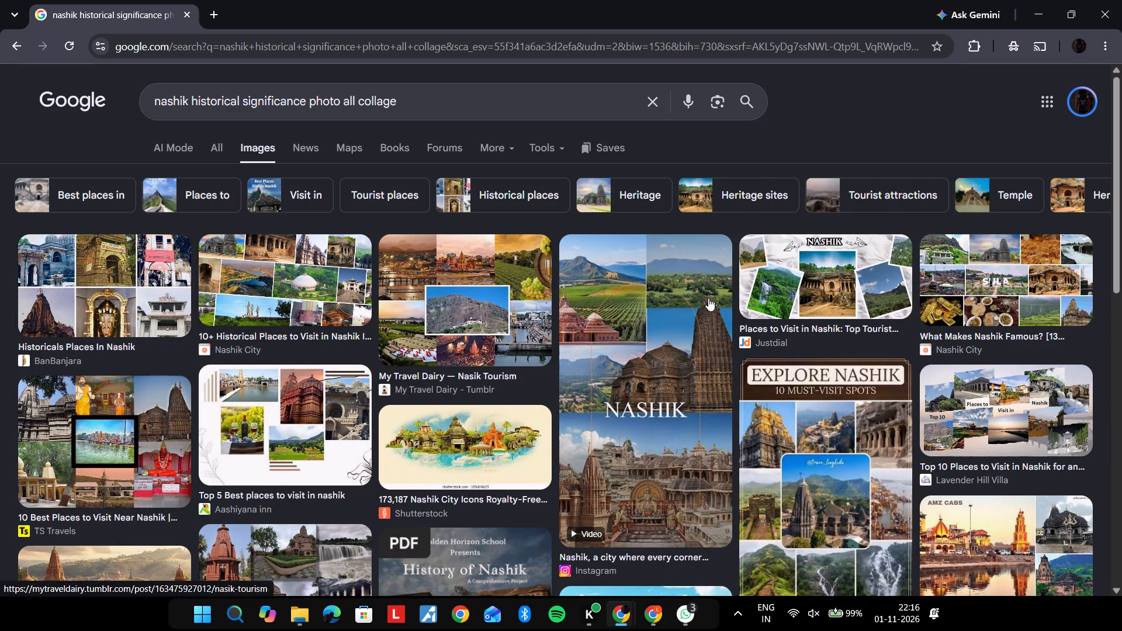
Browse the collage image results, including the additional ones, for a Nashik heritage collage suited to the conclusion page.
scroll(853, 279, down, 1)
scroll(827, 338, down, 1)
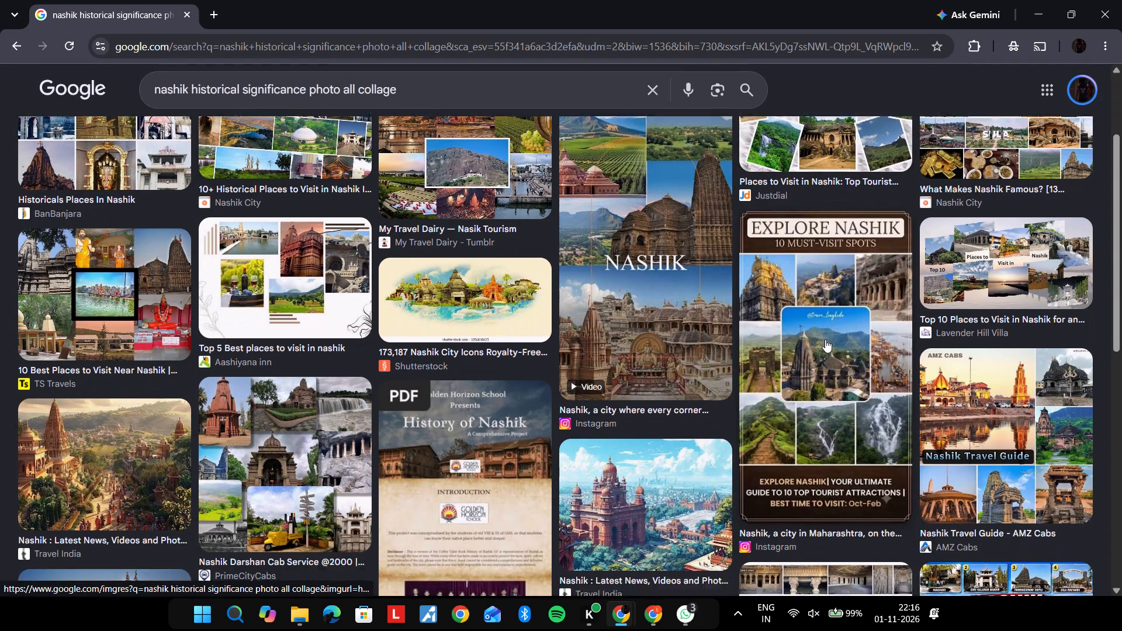
scroll(825, 339, down, 1)
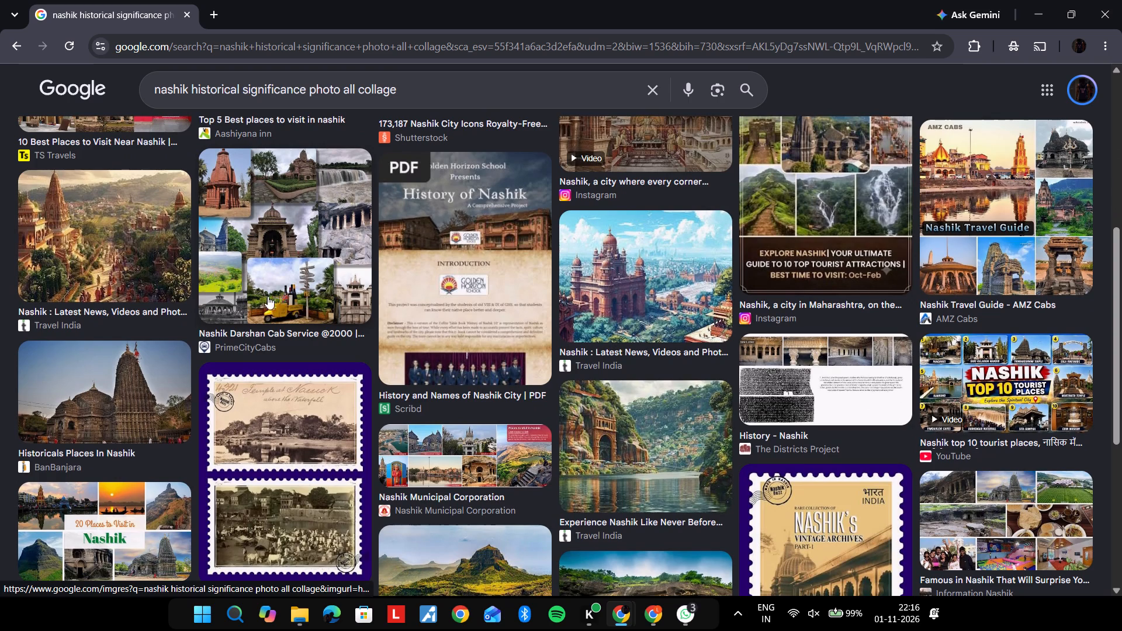
scroll(293, 322, down, 2)
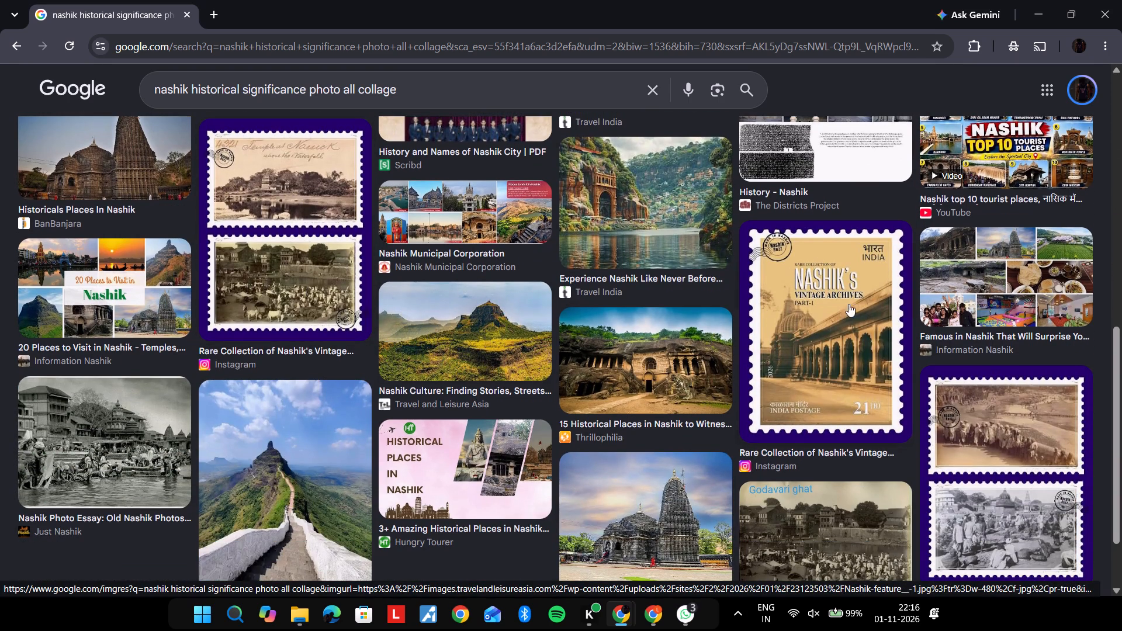
scroll(600, 350, down, 1)
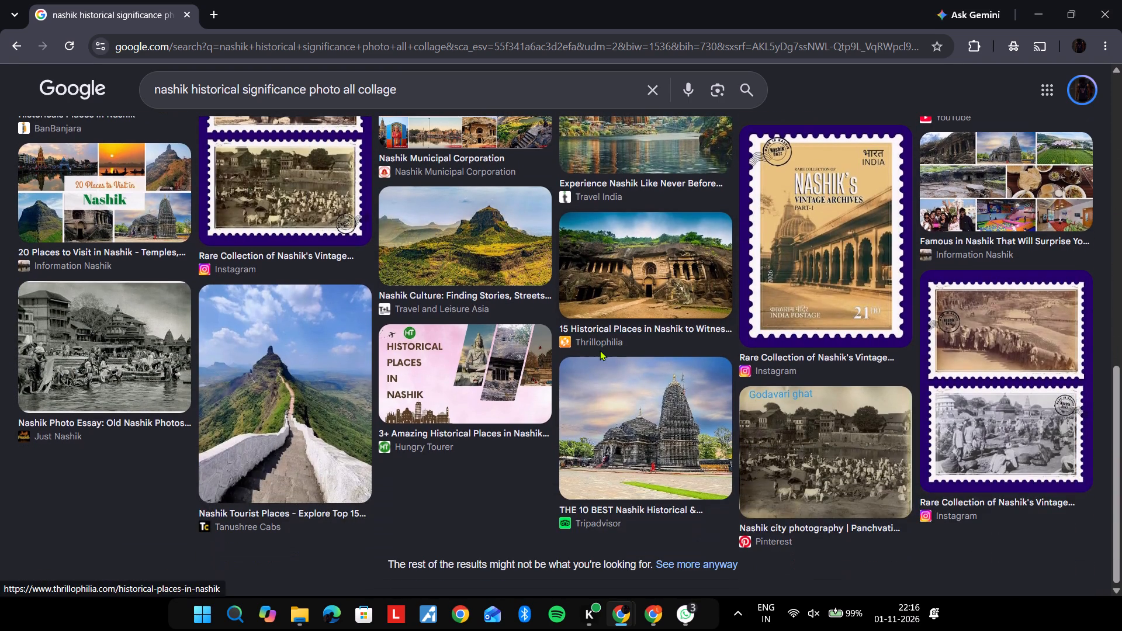
scroll(600, 350, down, 3)
click(717, 558)
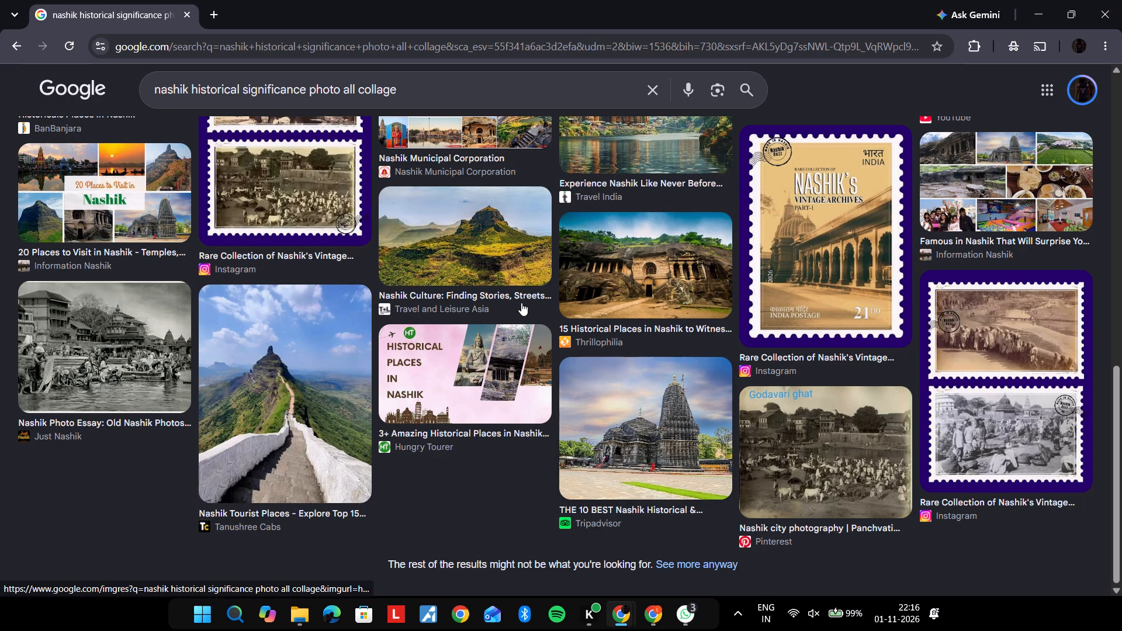
scroll(521, 303, down, 1)
click(692, 563)
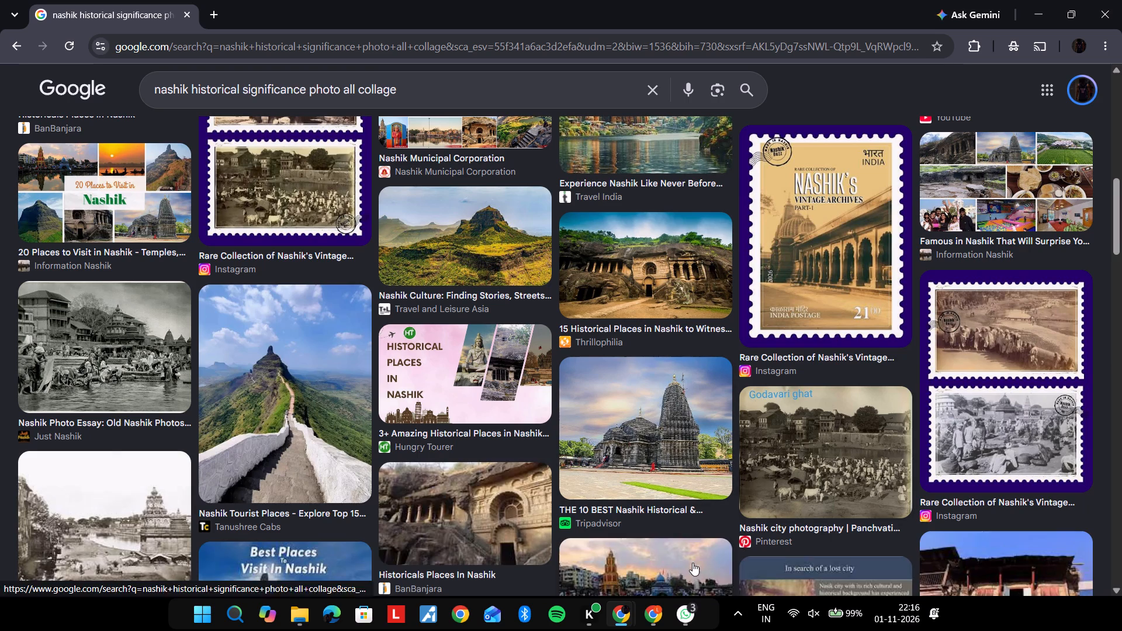
scroll(814, 224, down, 1)
scroll(649, 225, down, 2)
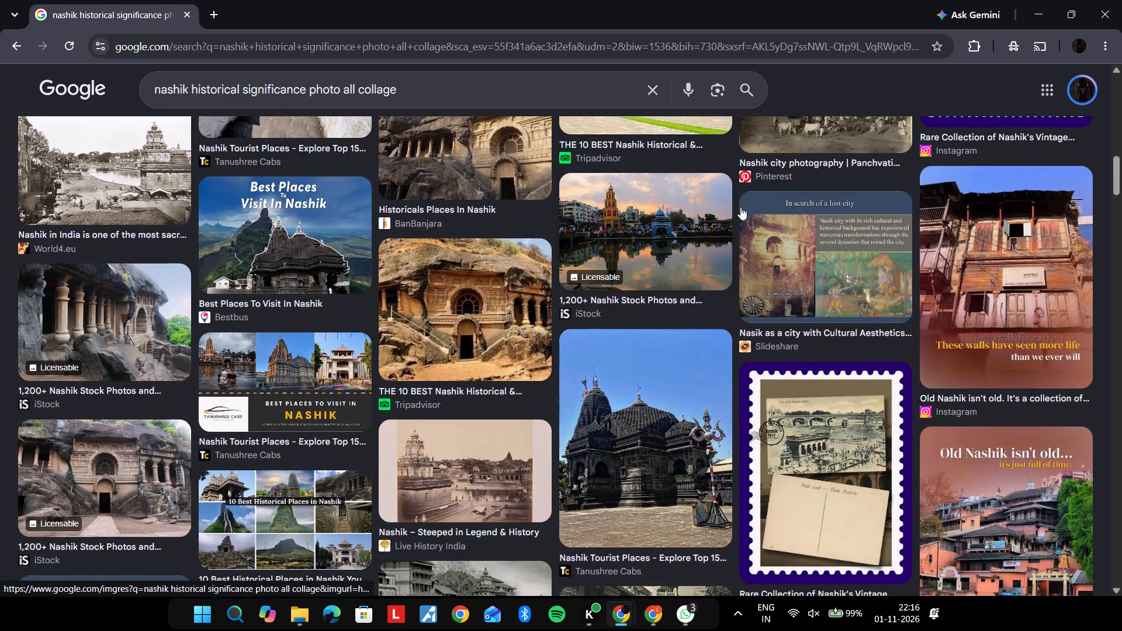
scroll(722, 229, down, 4)
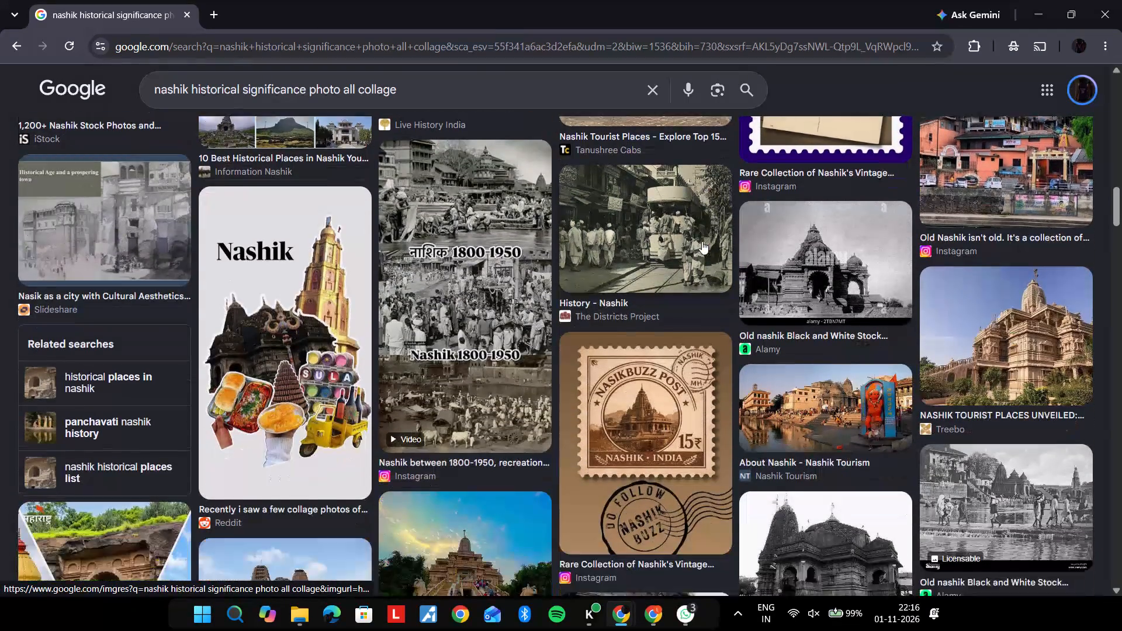
scroll(702, 241, down, 5)
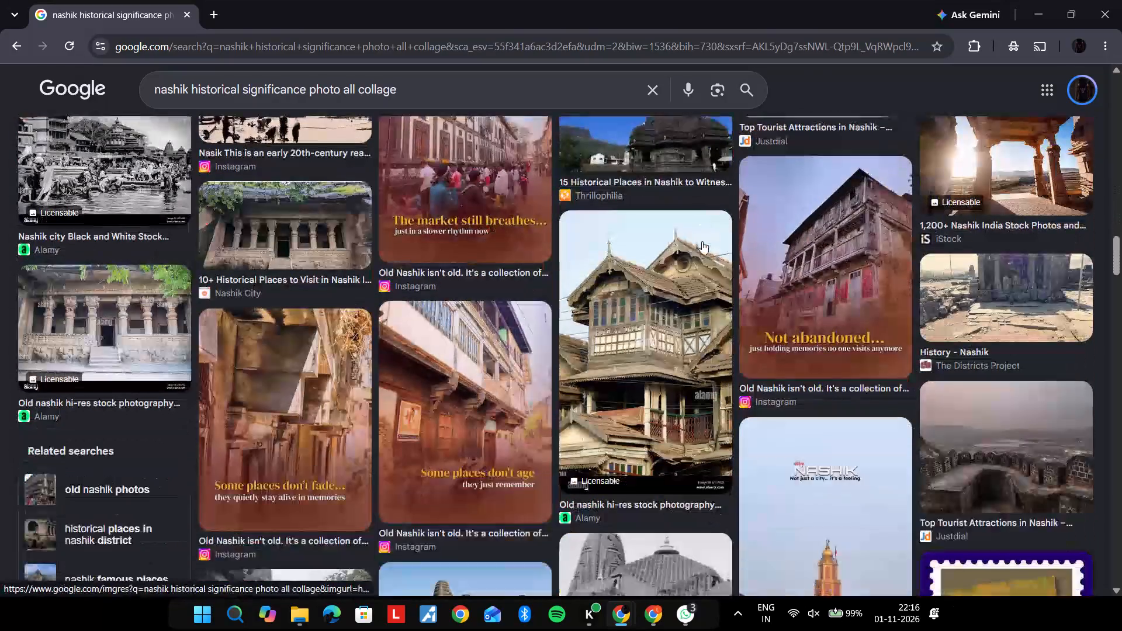
scroll(702, 241, down, 5)
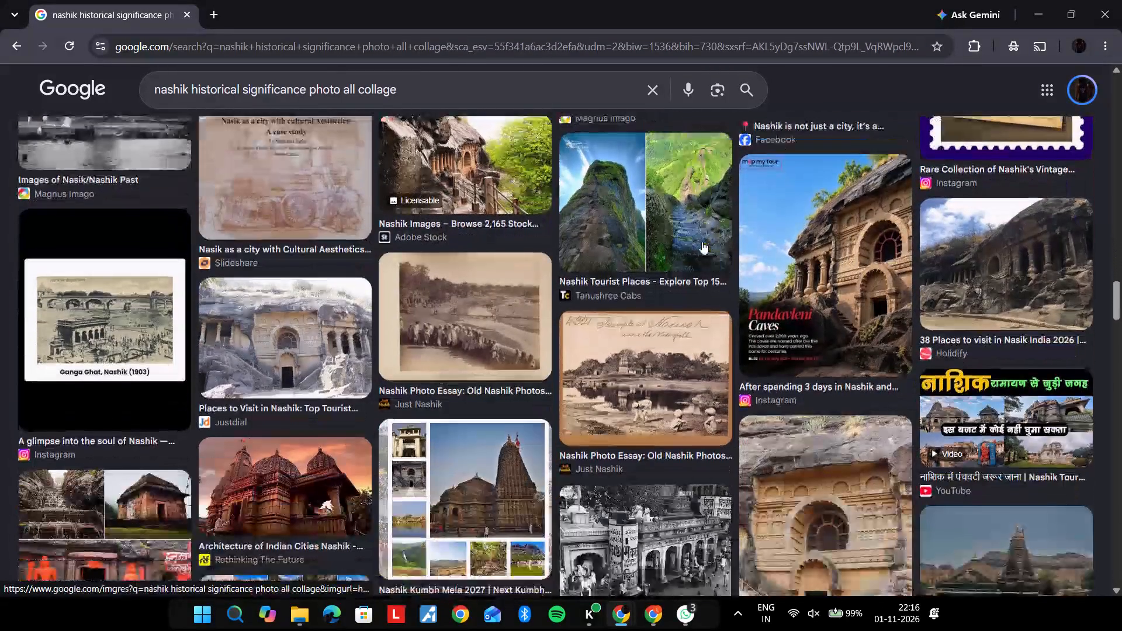
scroll(702, 241, down, 1)
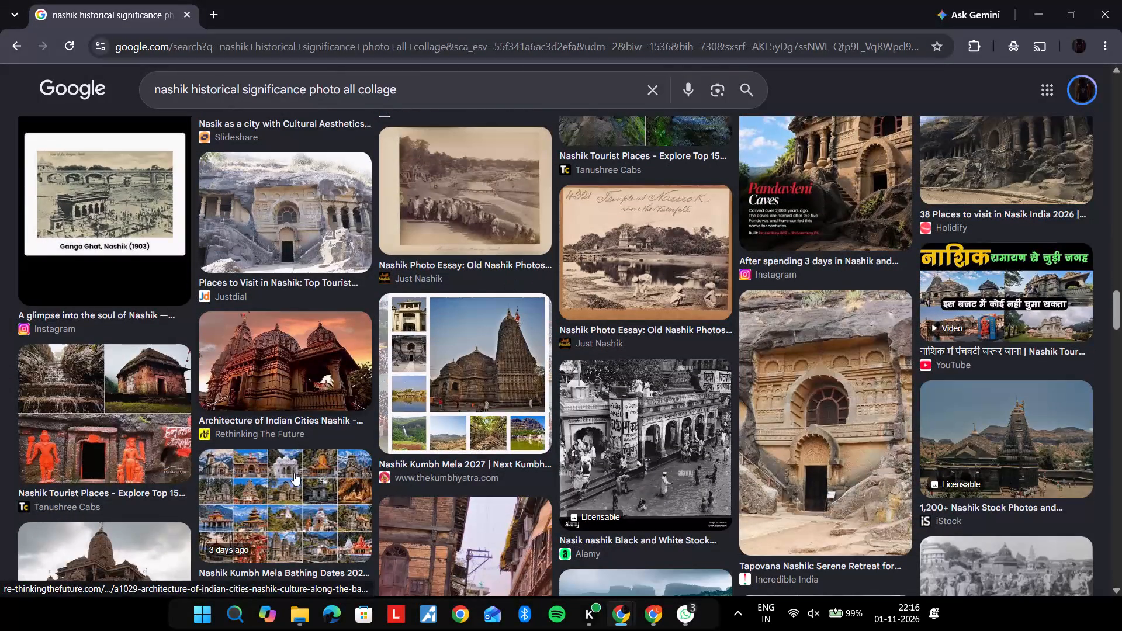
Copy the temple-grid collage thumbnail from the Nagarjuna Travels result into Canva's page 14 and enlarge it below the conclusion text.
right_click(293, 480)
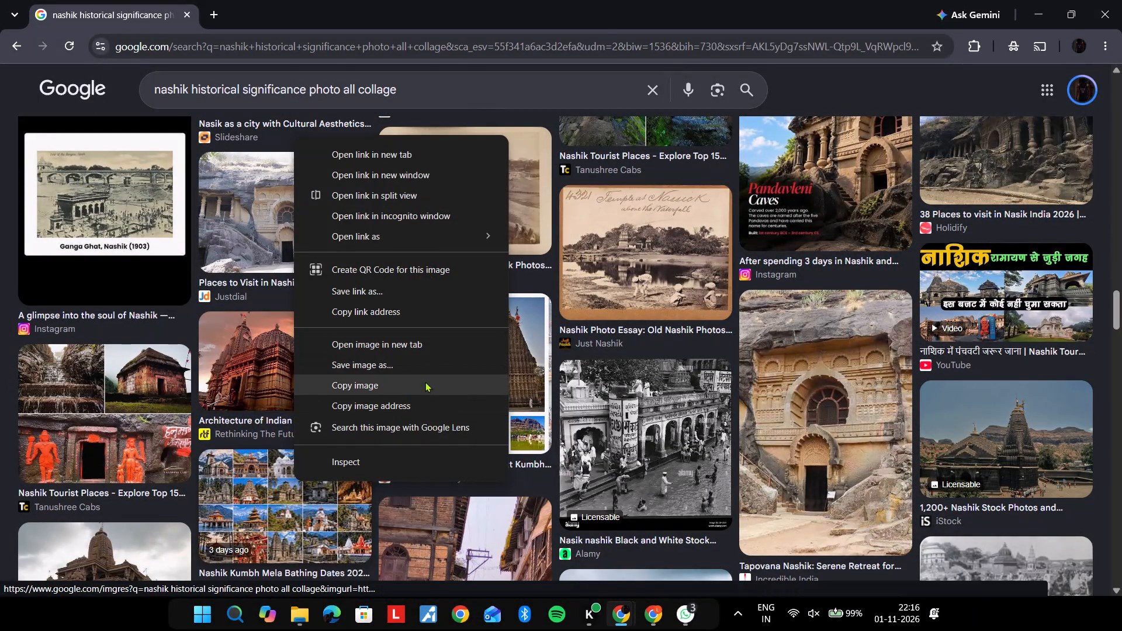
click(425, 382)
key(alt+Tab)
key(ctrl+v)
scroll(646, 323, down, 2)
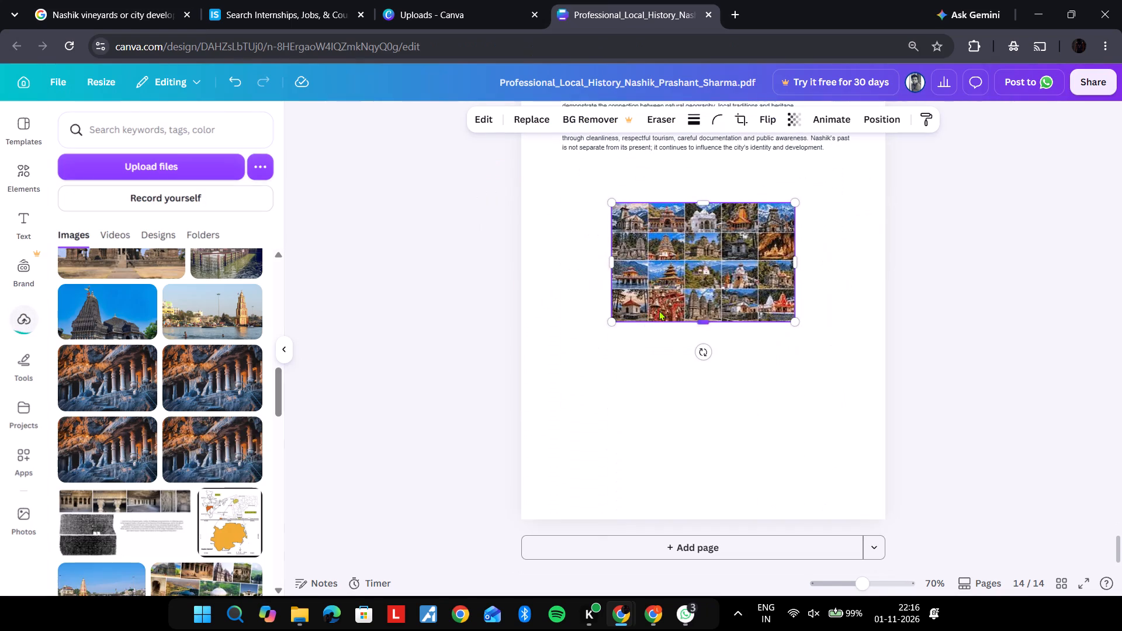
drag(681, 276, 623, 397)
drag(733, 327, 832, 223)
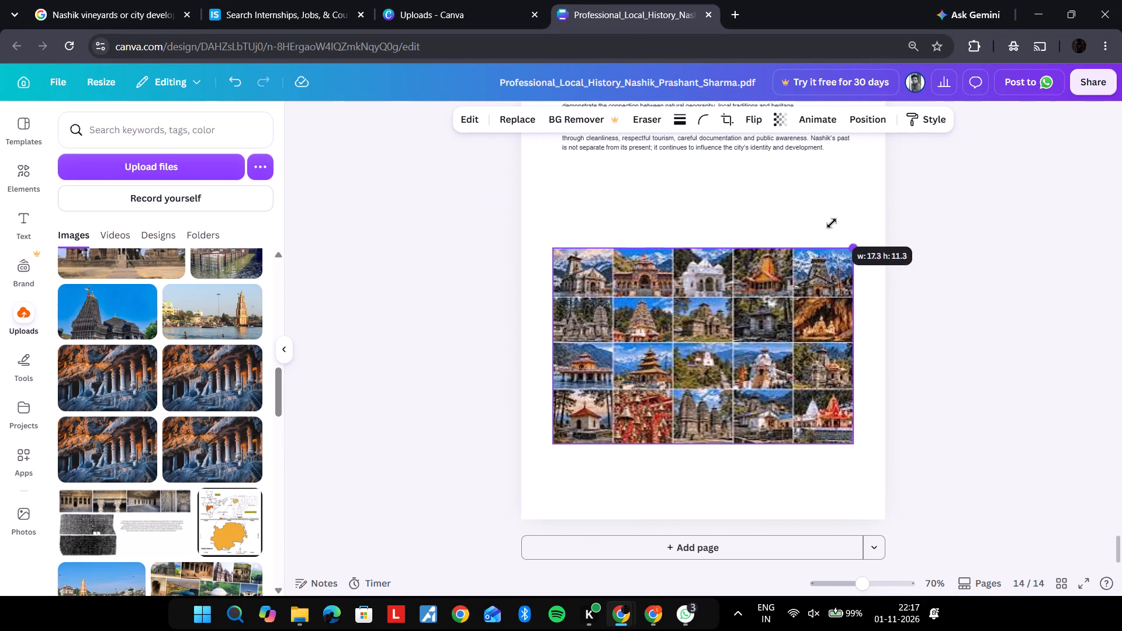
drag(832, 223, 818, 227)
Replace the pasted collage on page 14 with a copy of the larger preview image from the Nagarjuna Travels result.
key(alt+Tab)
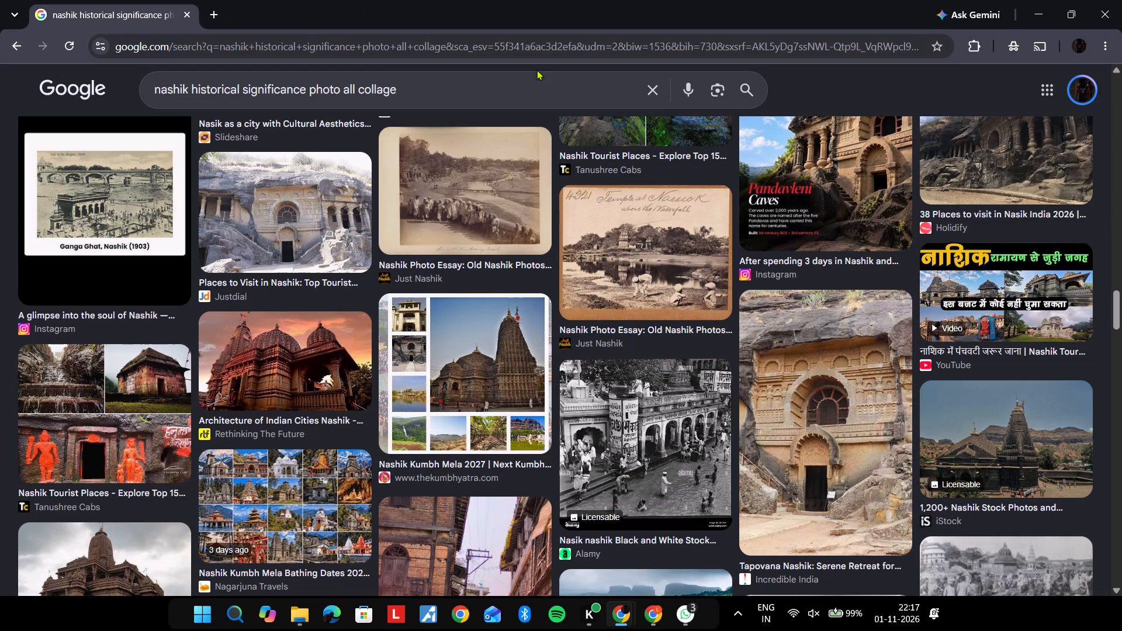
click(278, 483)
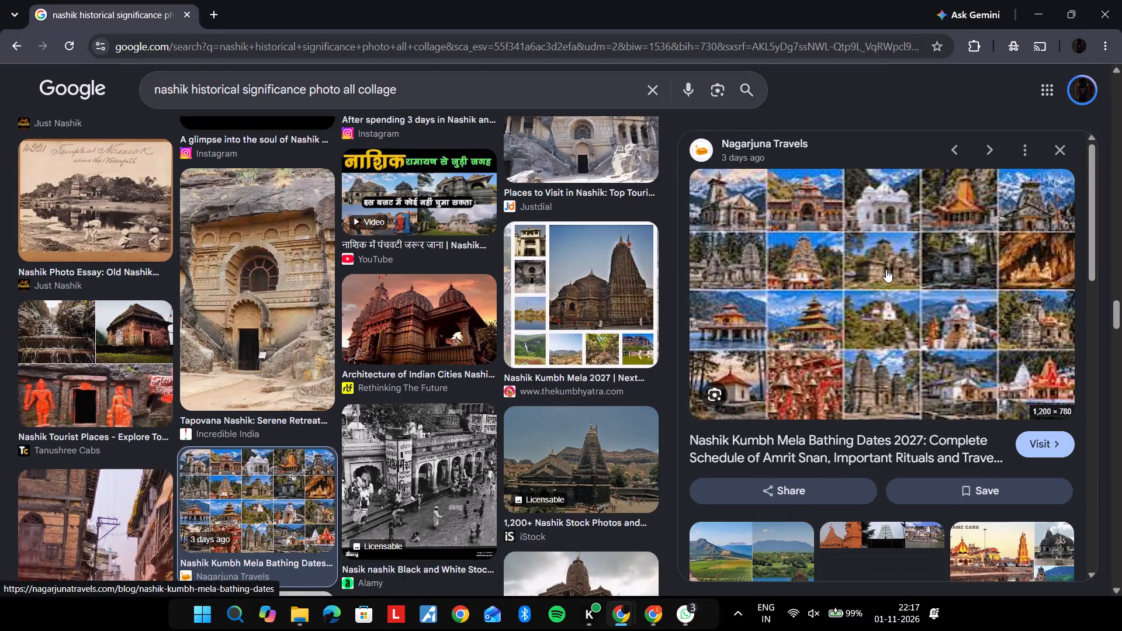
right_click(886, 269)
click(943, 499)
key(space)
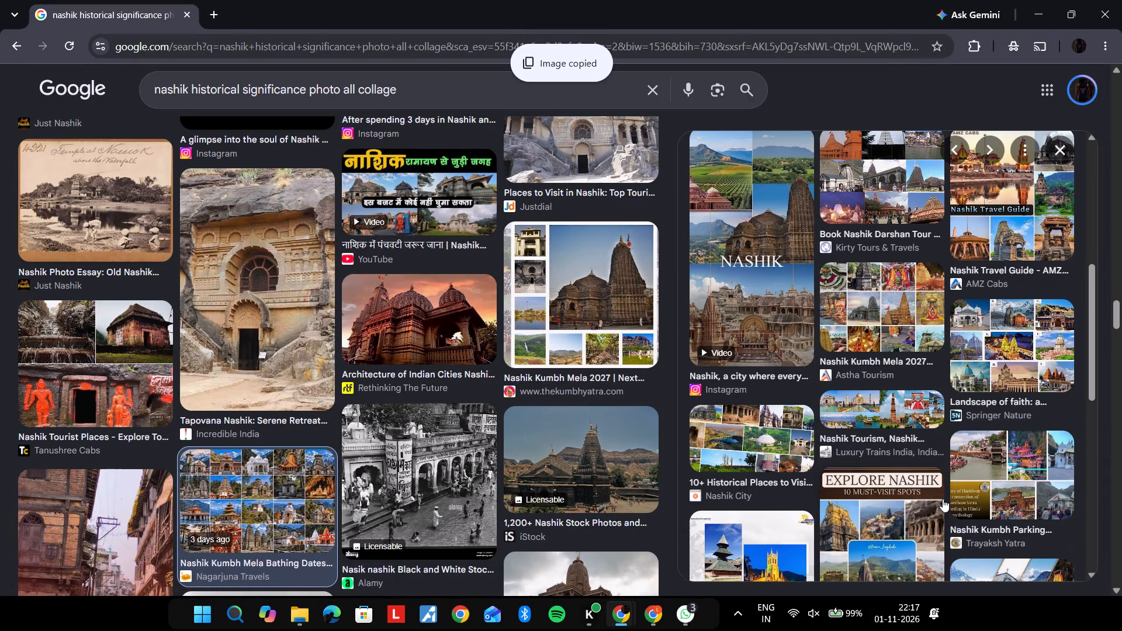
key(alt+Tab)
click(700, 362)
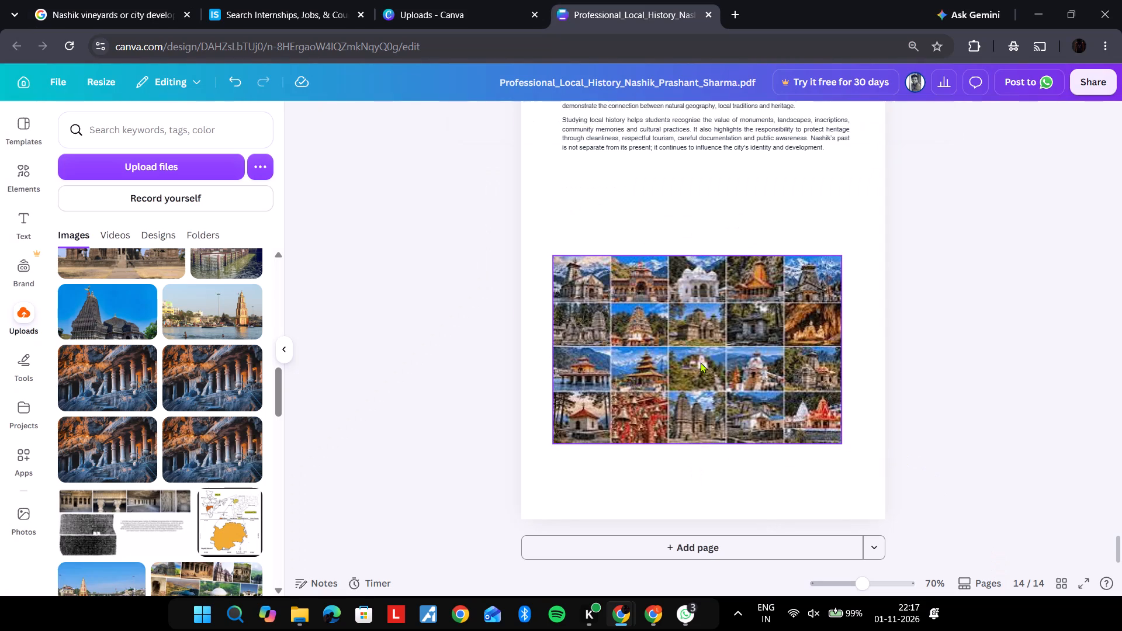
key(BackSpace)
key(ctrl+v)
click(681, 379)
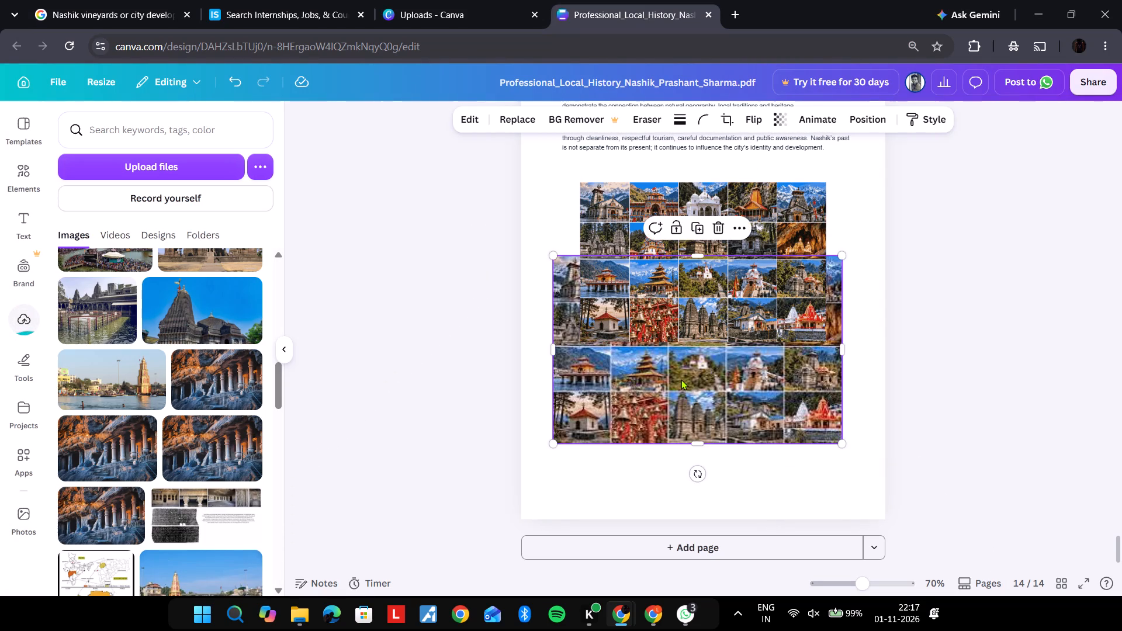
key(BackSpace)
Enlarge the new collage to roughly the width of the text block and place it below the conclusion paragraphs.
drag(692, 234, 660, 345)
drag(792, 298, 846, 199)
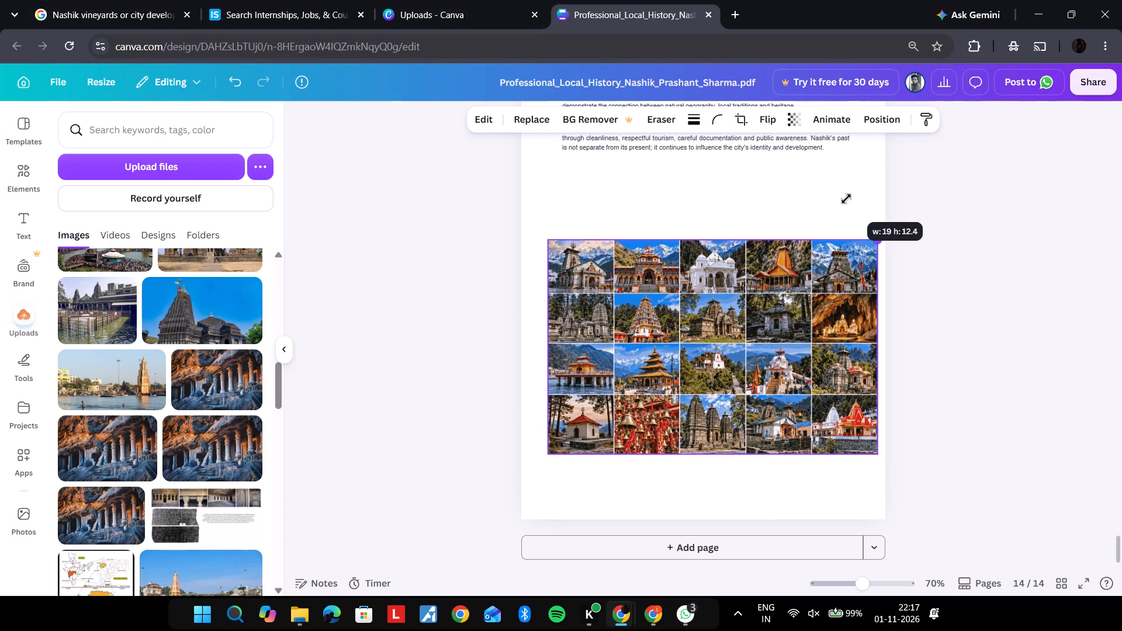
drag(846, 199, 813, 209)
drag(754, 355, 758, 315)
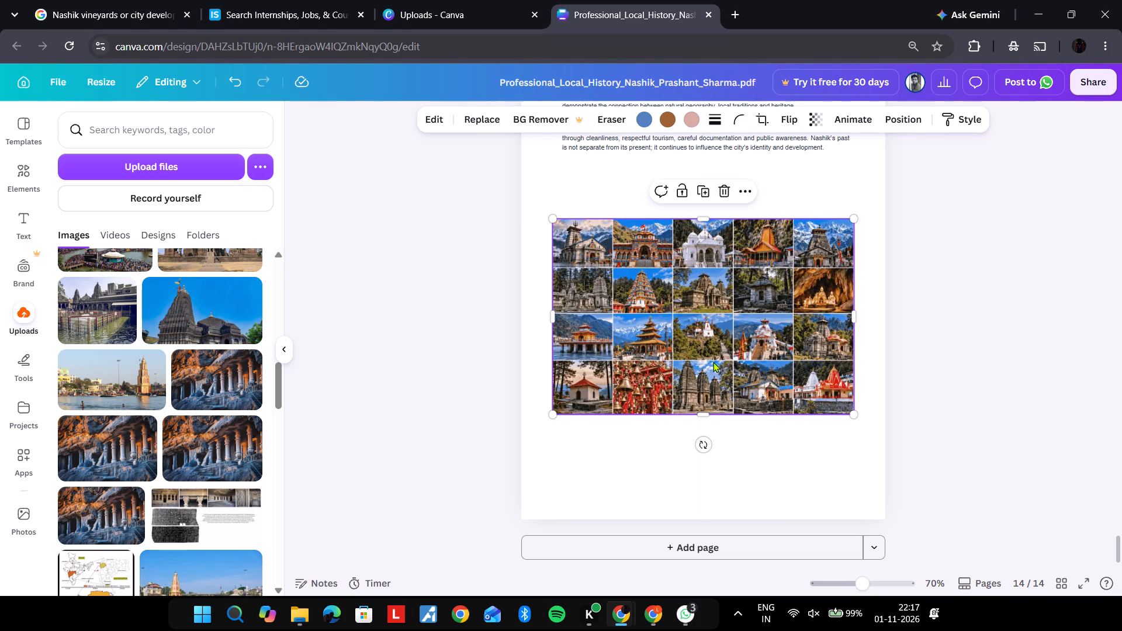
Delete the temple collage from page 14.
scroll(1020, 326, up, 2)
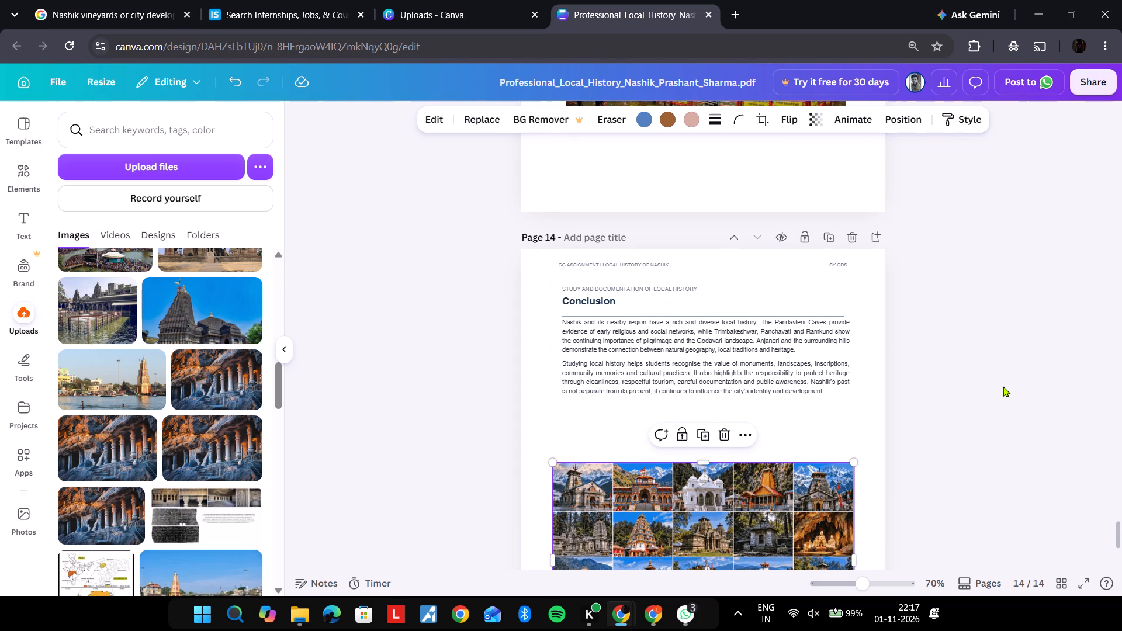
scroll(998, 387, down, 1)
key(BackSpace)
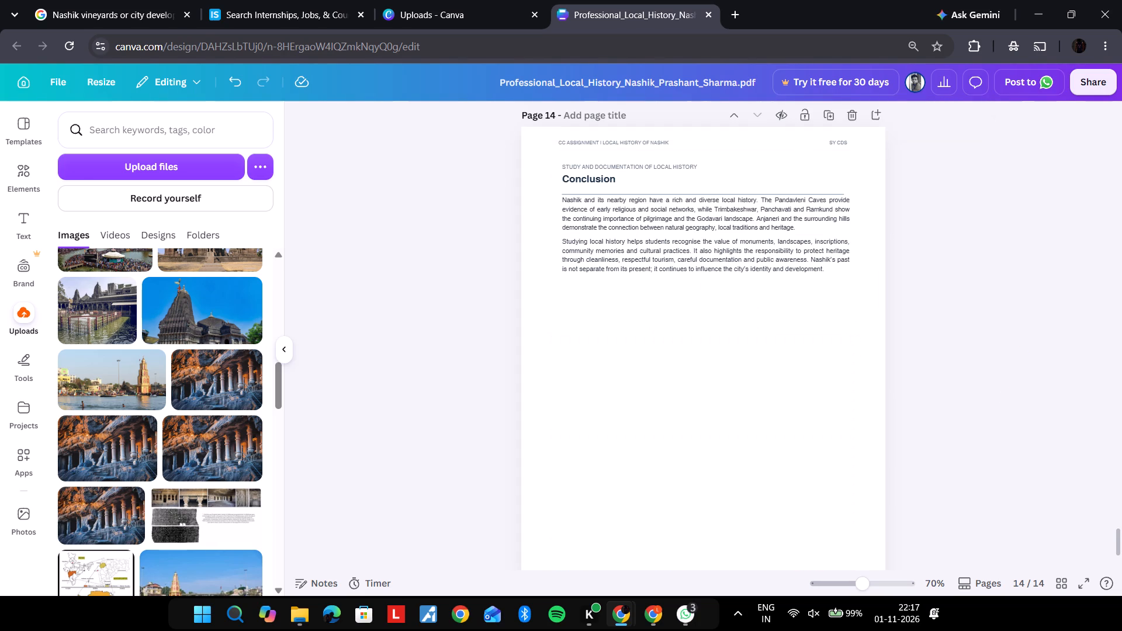
Find the slanted photo collage from the Nashik City result in the Google image search and copy it into Canva's page 14.
key(alt+Tab)
scroll(465, 418, down, 3)
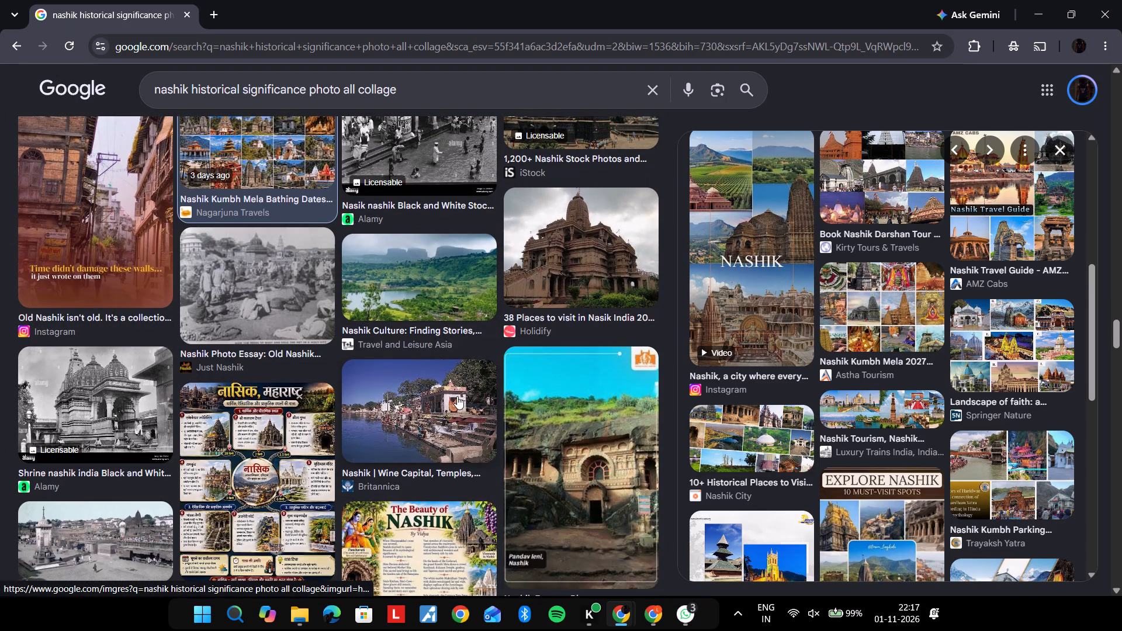
scroll(457, 396, up, 8)
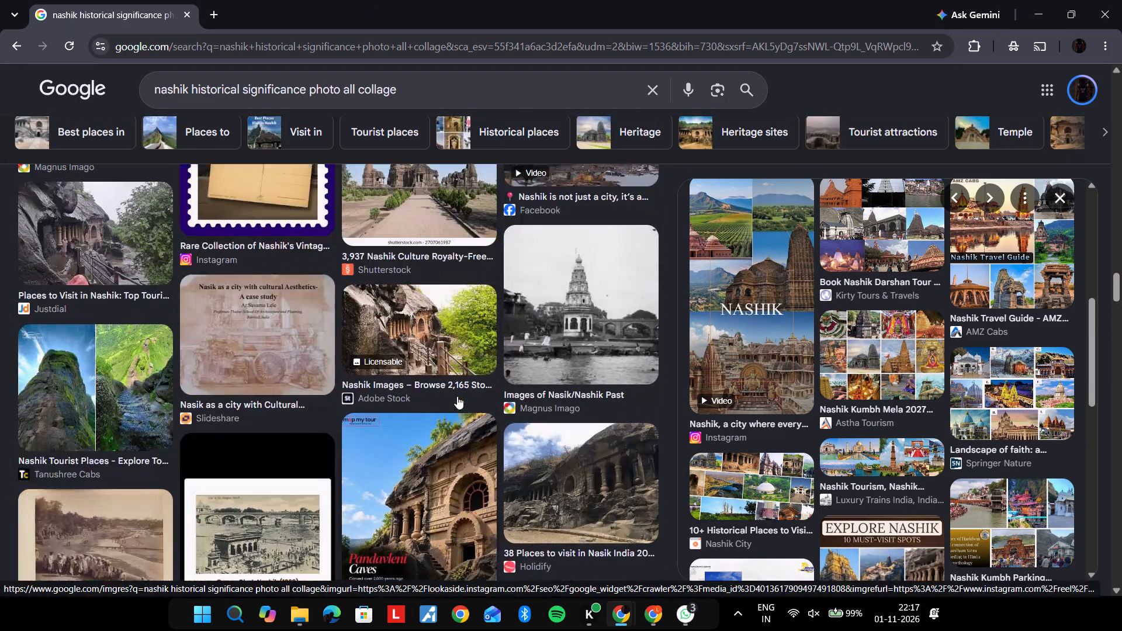
scroll(457, 396, up, 20)
scroll(457, 396, up, 4)
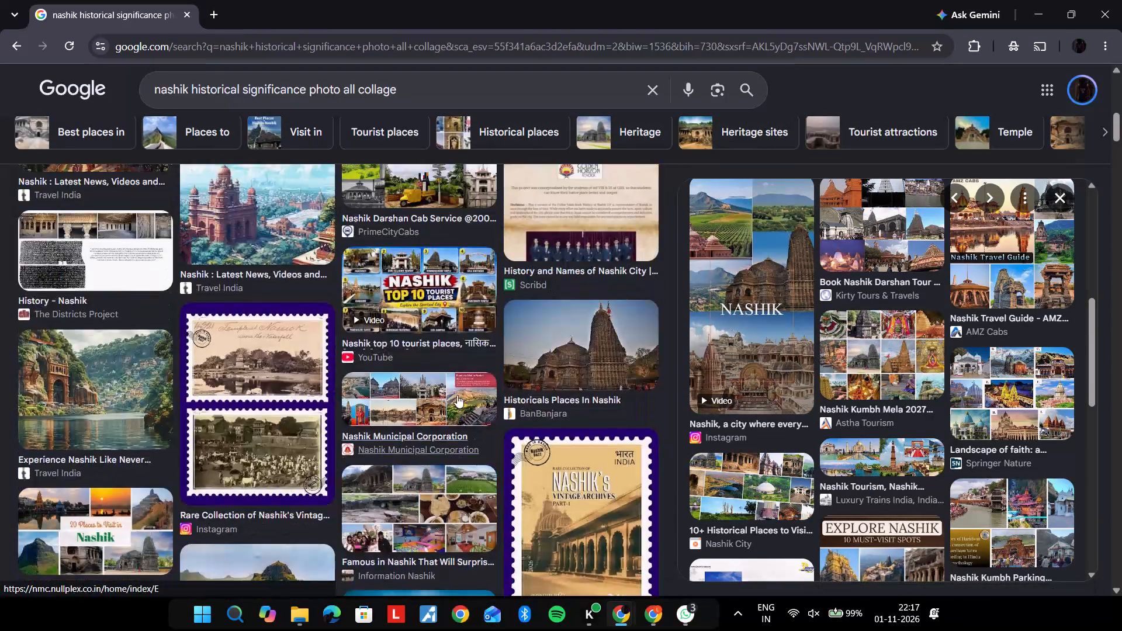
scroll(457, 395, up, 3)
scroll(234, 338, up, 1)
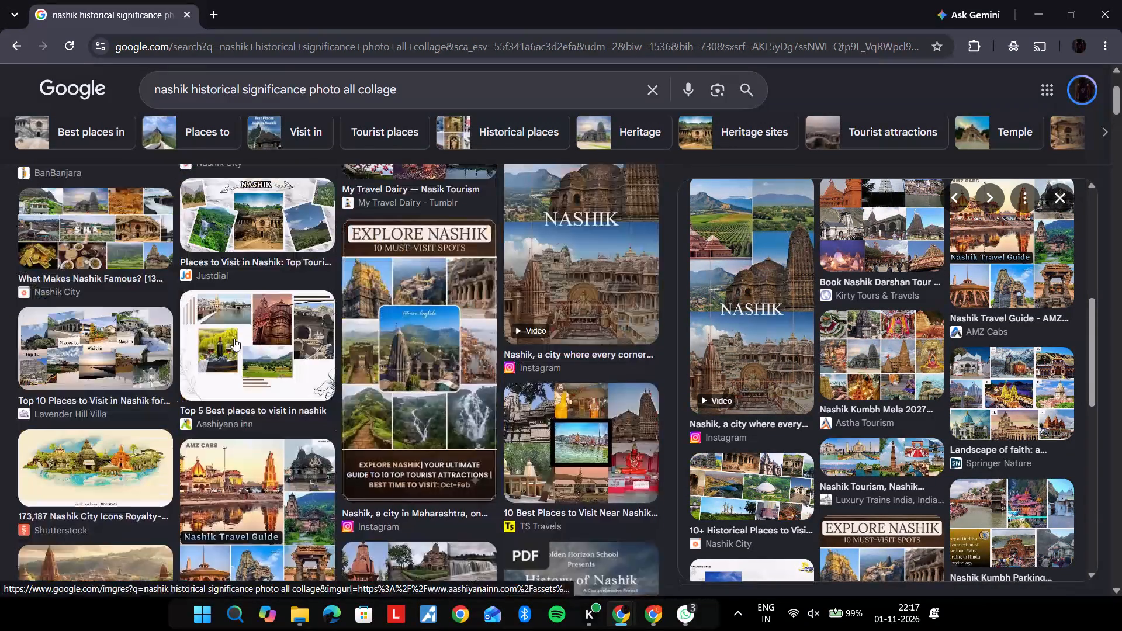
scroll(358, 387, up, 2)
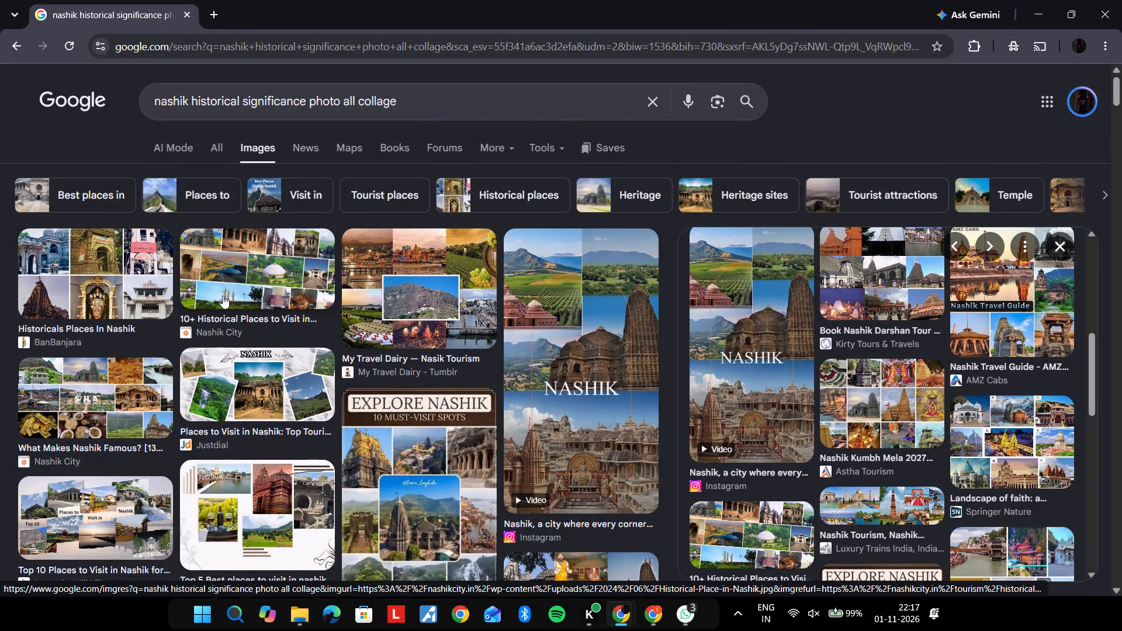
right_click(288, 264)
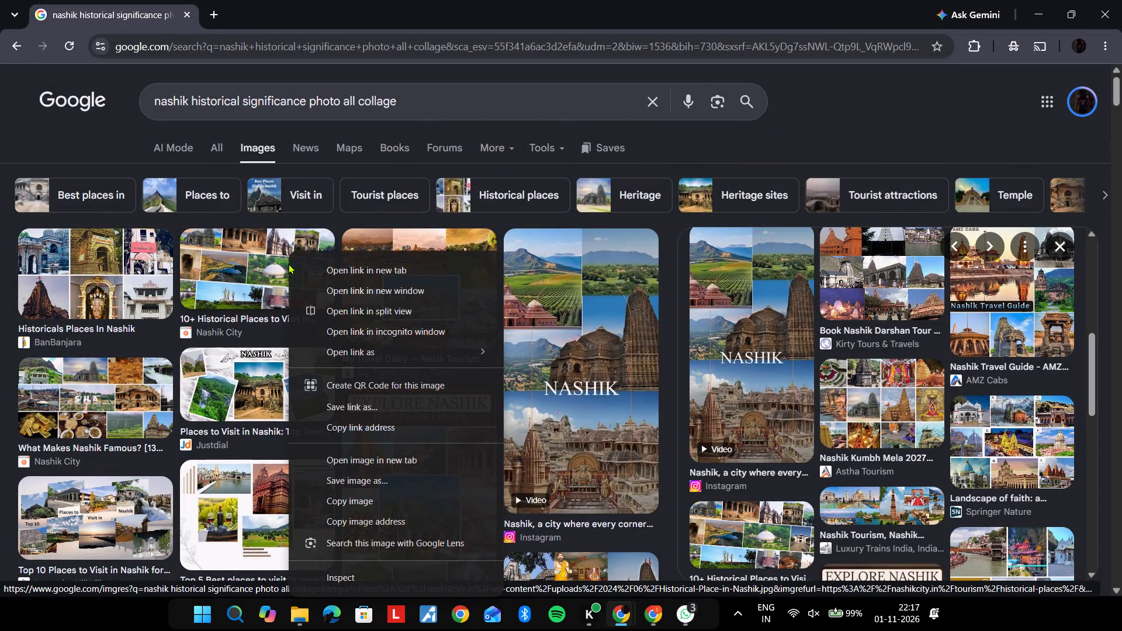
right_click(121, 389)
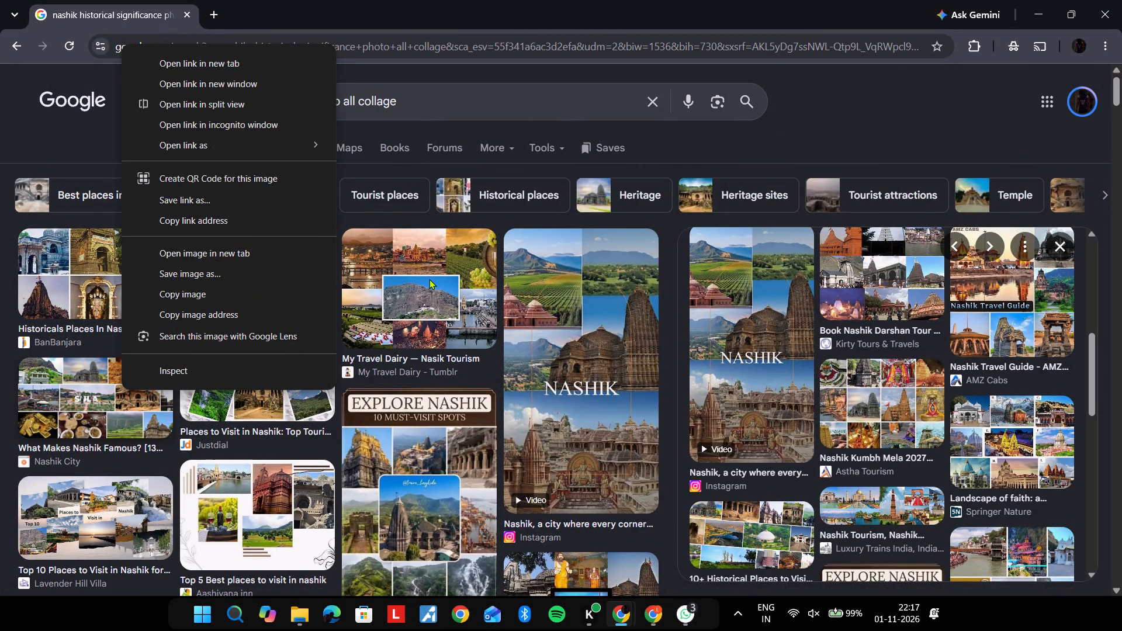
right_click(81, 266)
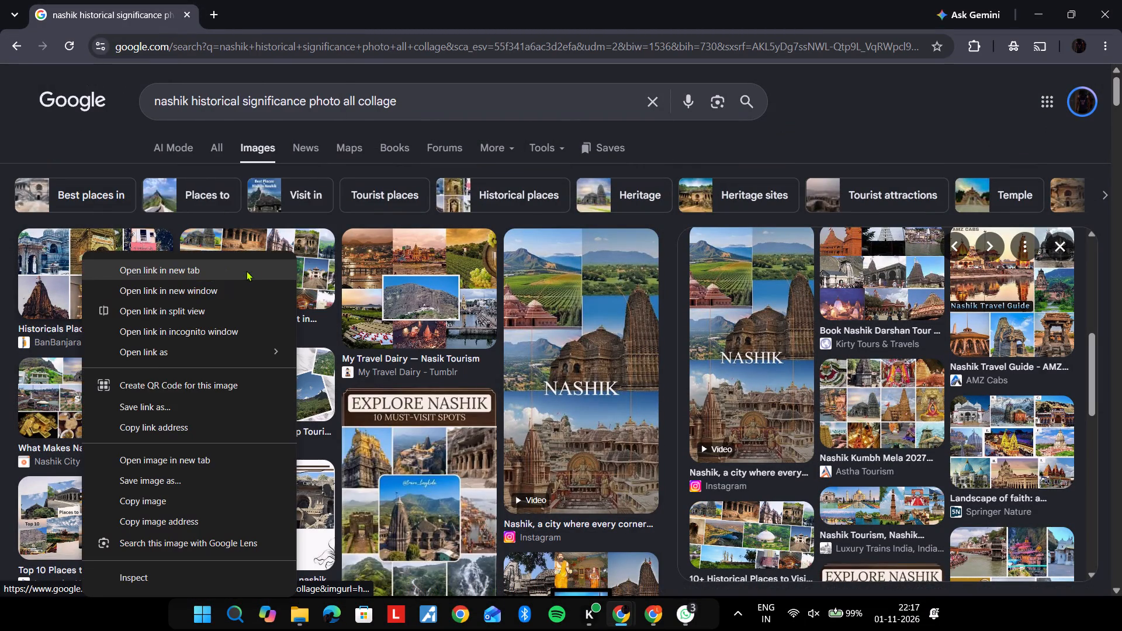
right_click(324, 249)
click(366, 502)
key(alt+Tab)
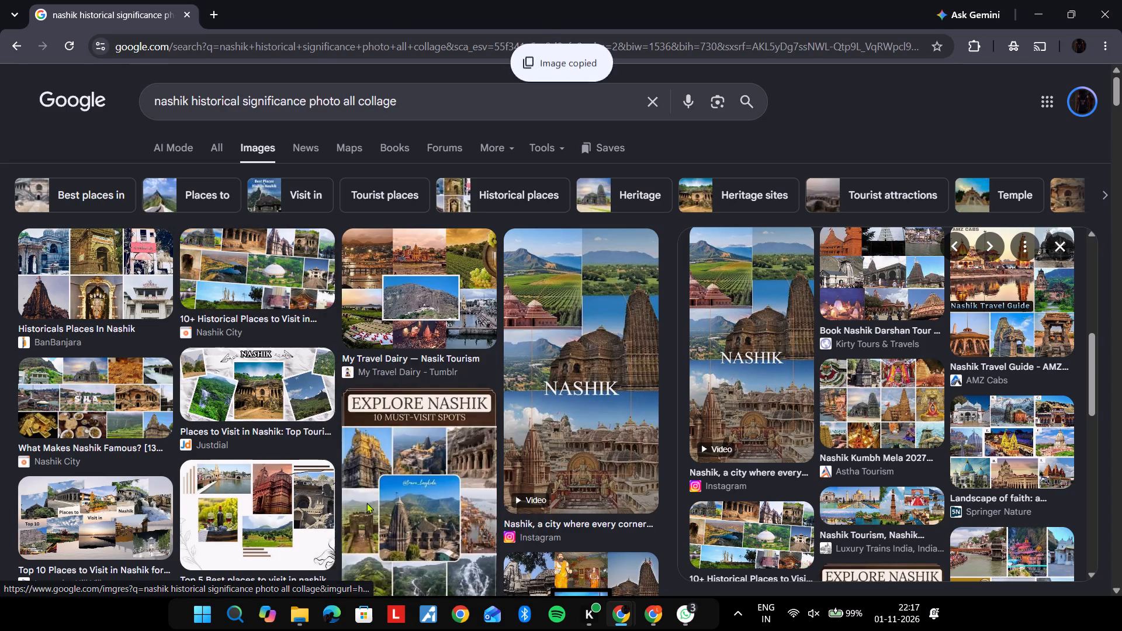
key(ctrl+v)
click(678, 356)
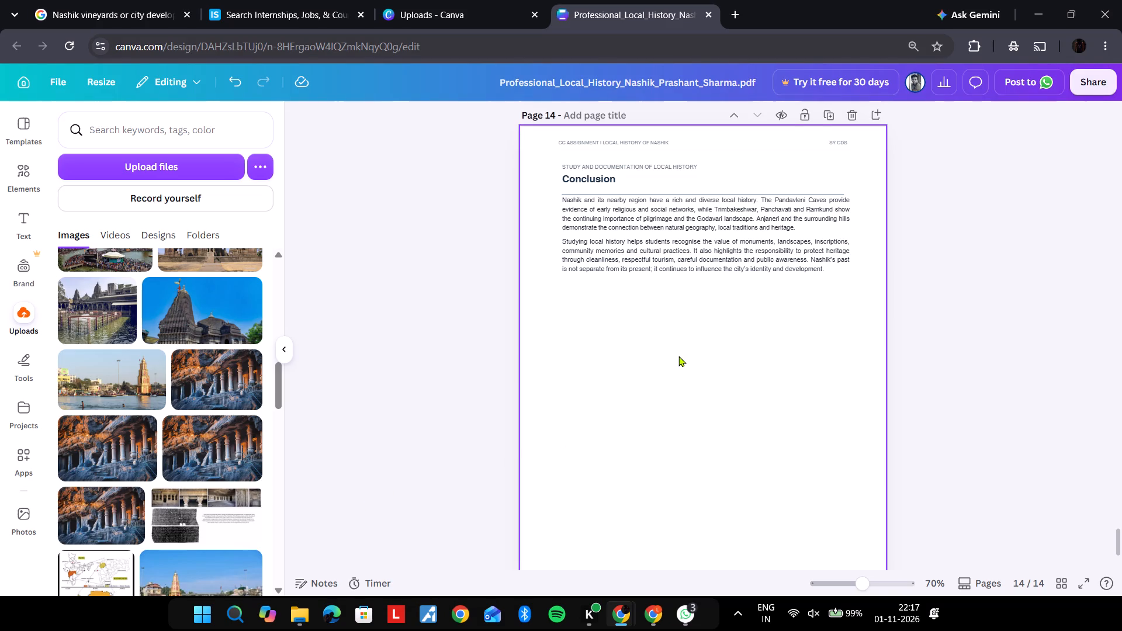
Place the pasted collage directly below the conclusion paragraphs and enlarge it to nearly the width of the text block.
click(598, 326)
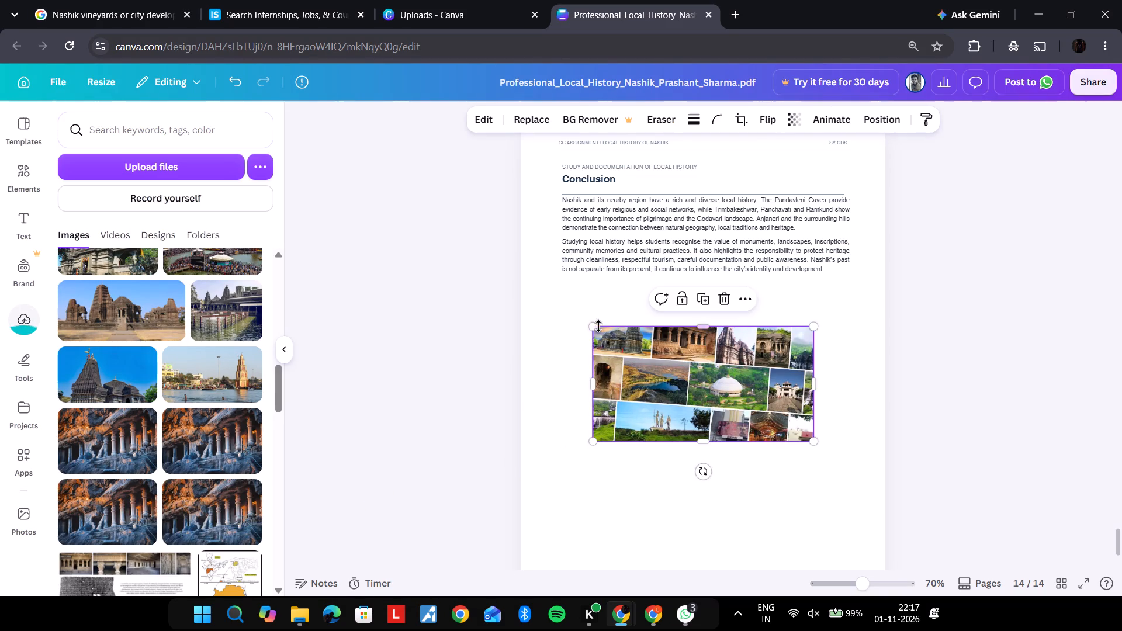
drag(596, 328, 573, 308)
drag(650, 360, 657, 432)
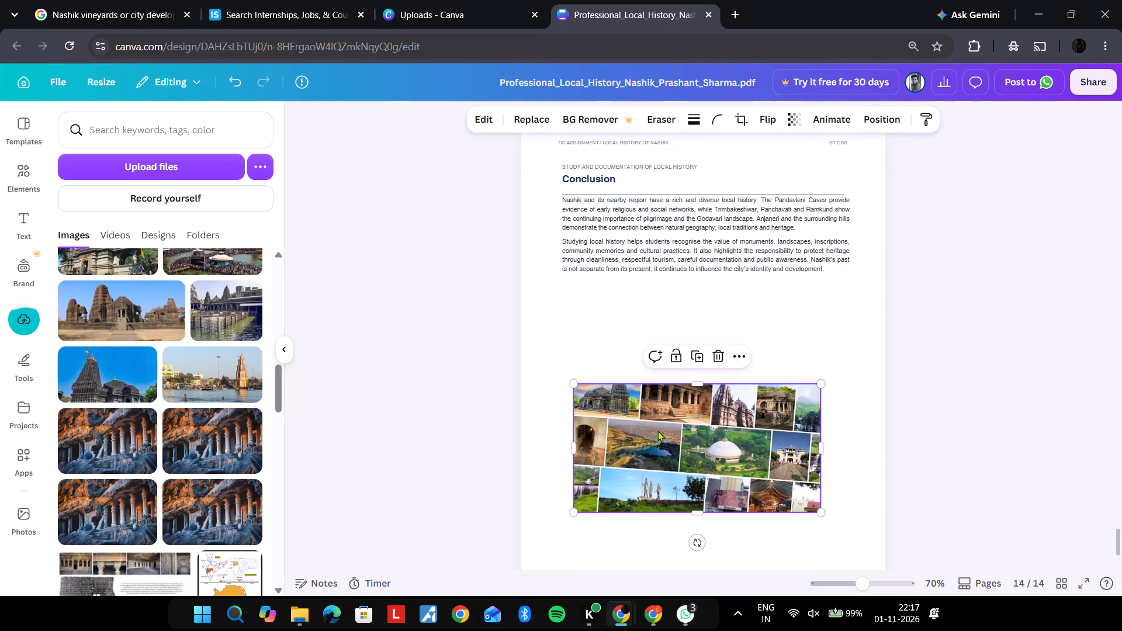
scroll(660, 428, down, 1)
drag(702, 349, 688, 258)
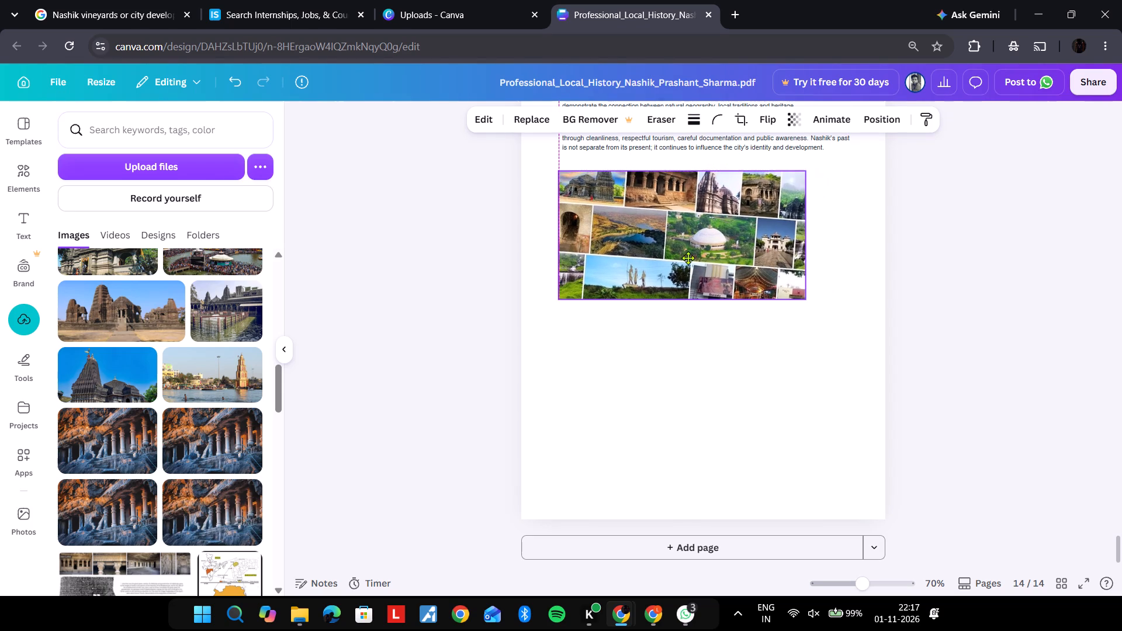
drag(688, 258, 687, 257)
drag(805, 296, 830, 310)
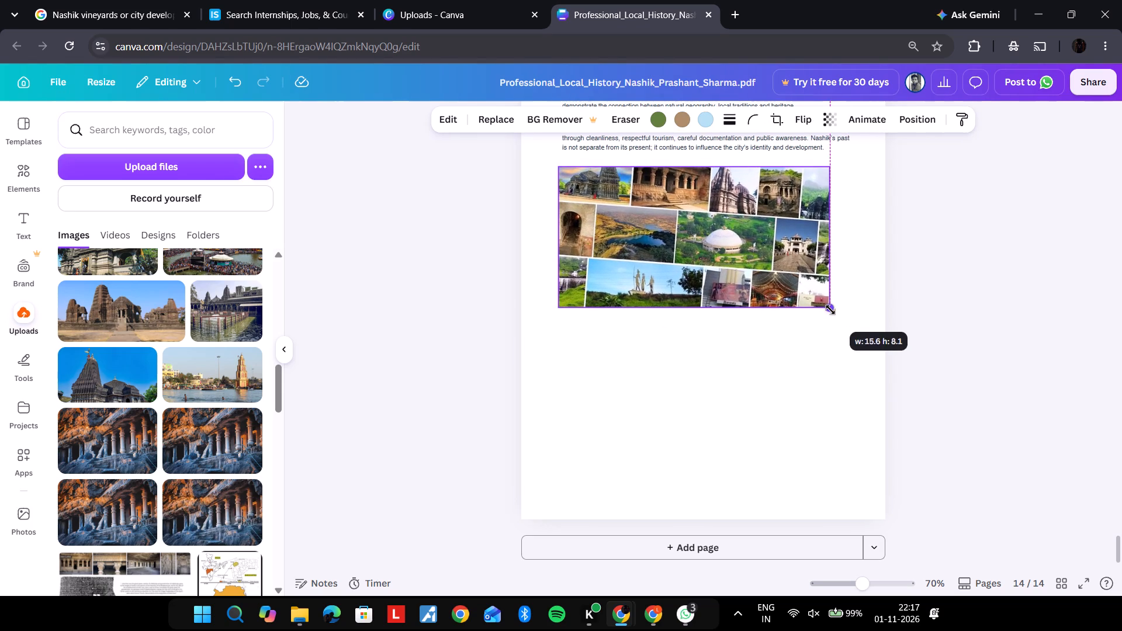
drag(830, 310, 834, 314)
Copy the six-photo temple collage from the BanBanjara "Historicals Places In Nashik" result into Canva's page 14.
key(alt+Tab)
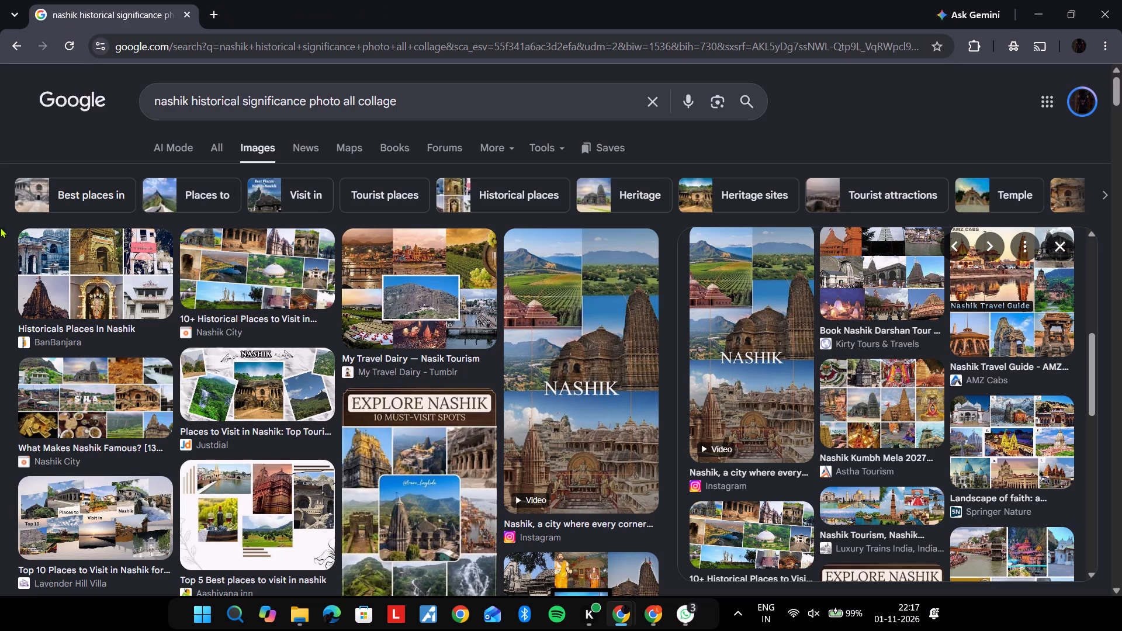
right_click(122, 276)
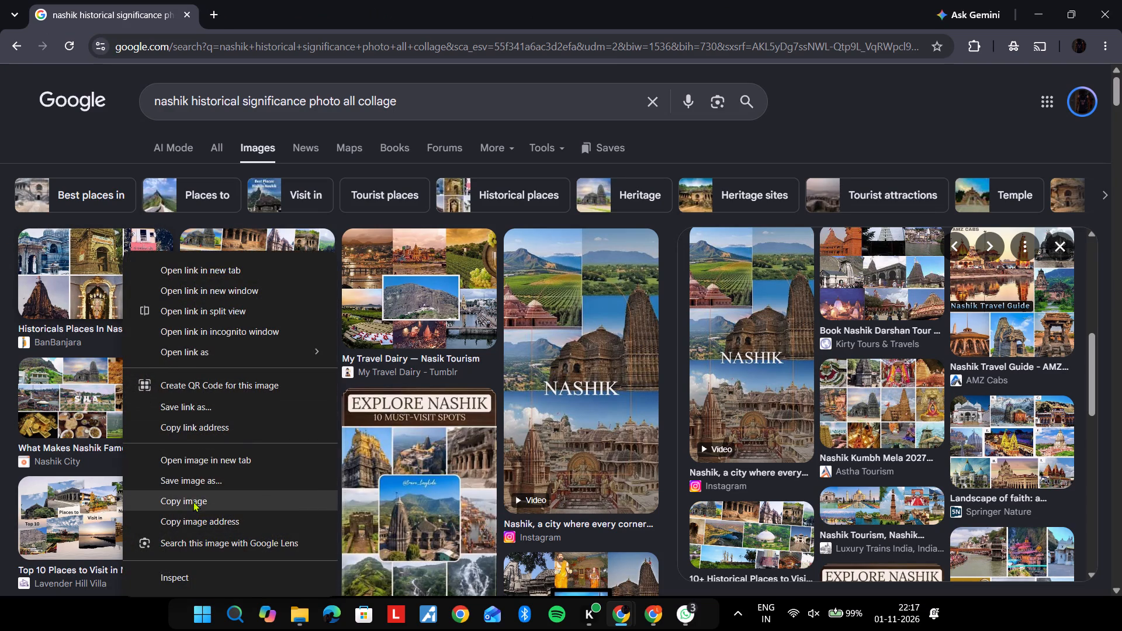
click(193, 501)
key(alt+Tab)
key(ctrl+v)
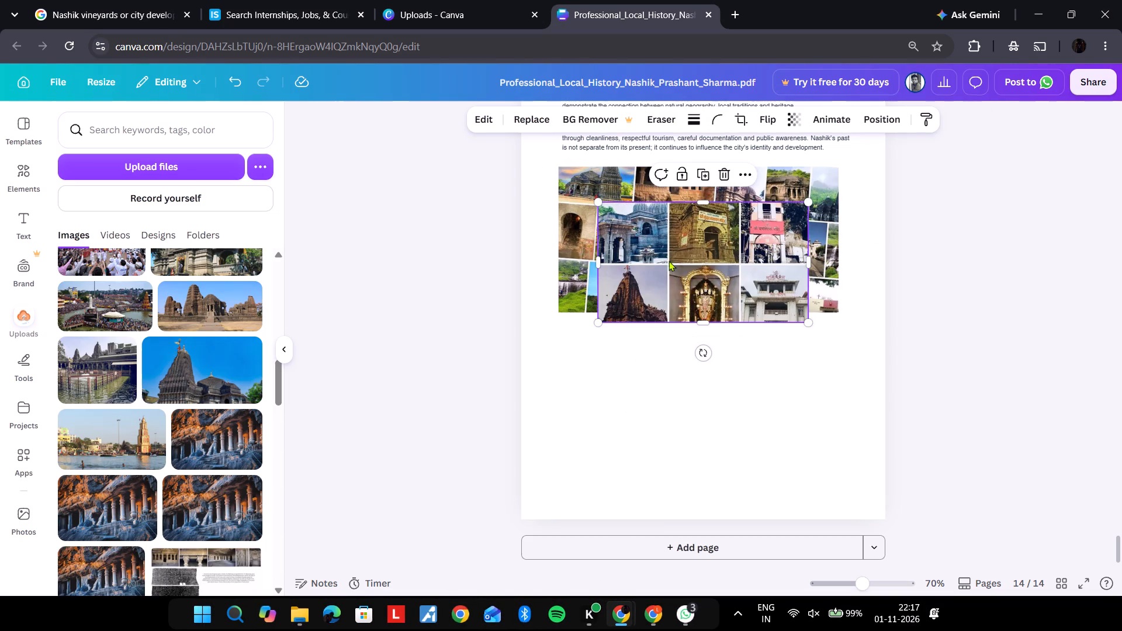
Place the six-photo collage directly beneath the first collage, left-aligned, and enlarge it to the same width.
drag(671, 253, 633, 363)
drag(772, 436, 795, 456)
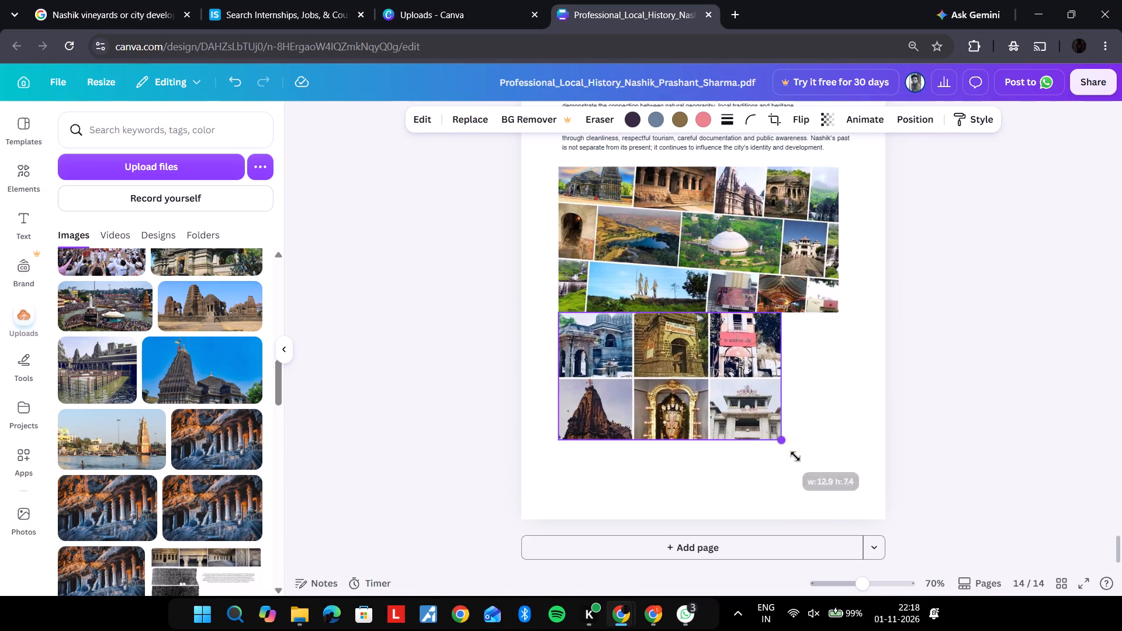
drag(795, 456, 833, 496)
click(1037, 346)
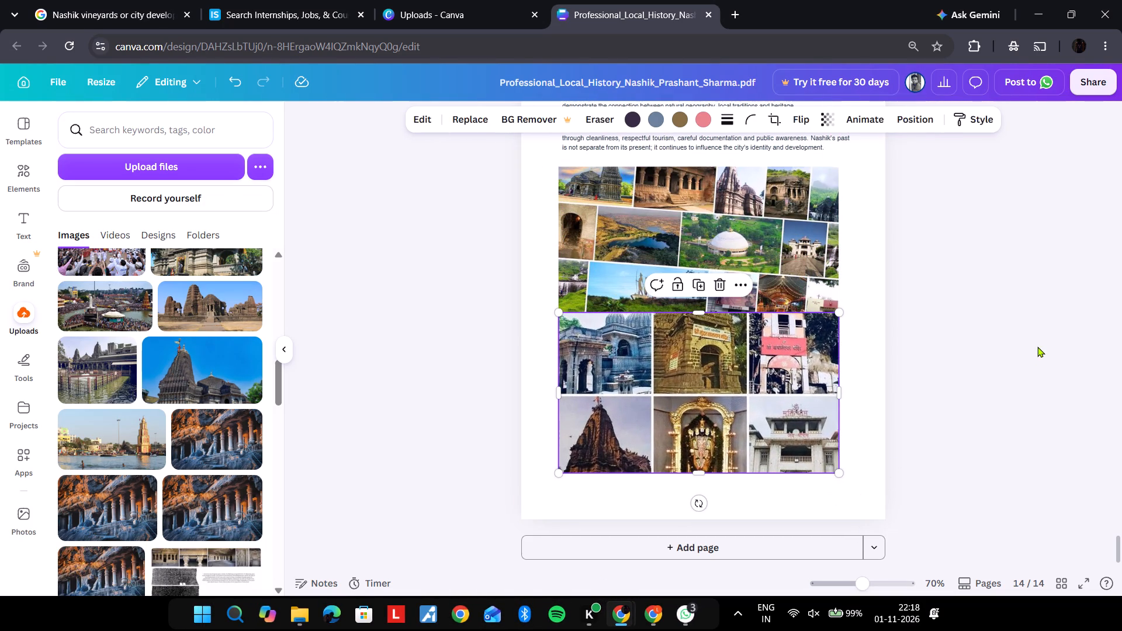
Review the finished conclusion page and the preceding pages back to the table of contents on page 3.
scroll(1037, 346, up, 1)
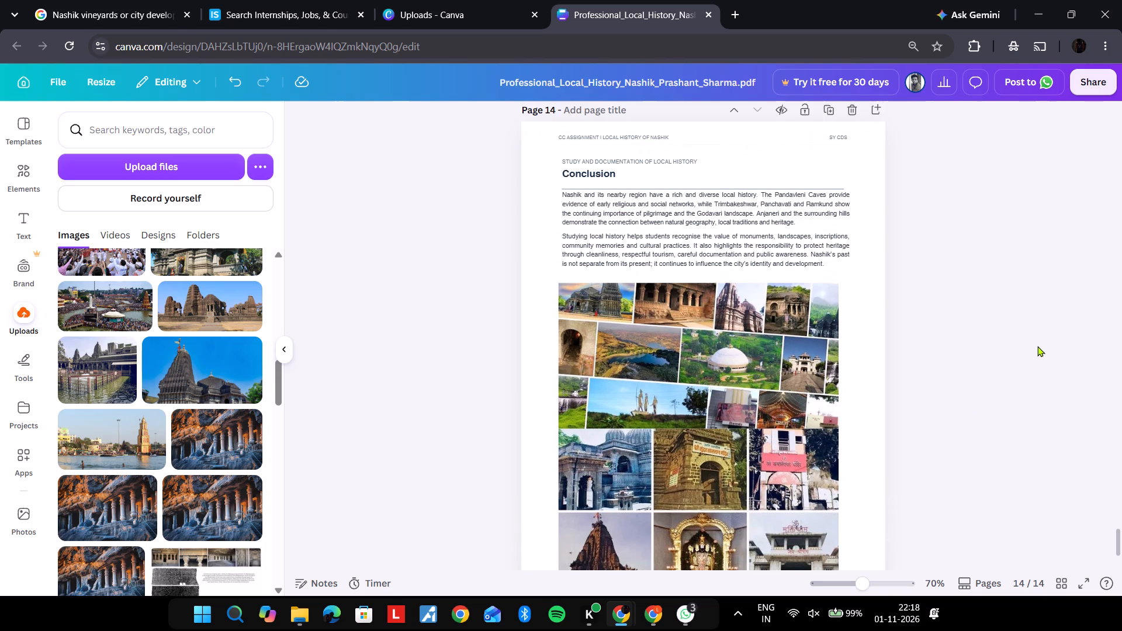
scroll(1037, 345, up, 1)
scroll(1037, 345, down, 2)
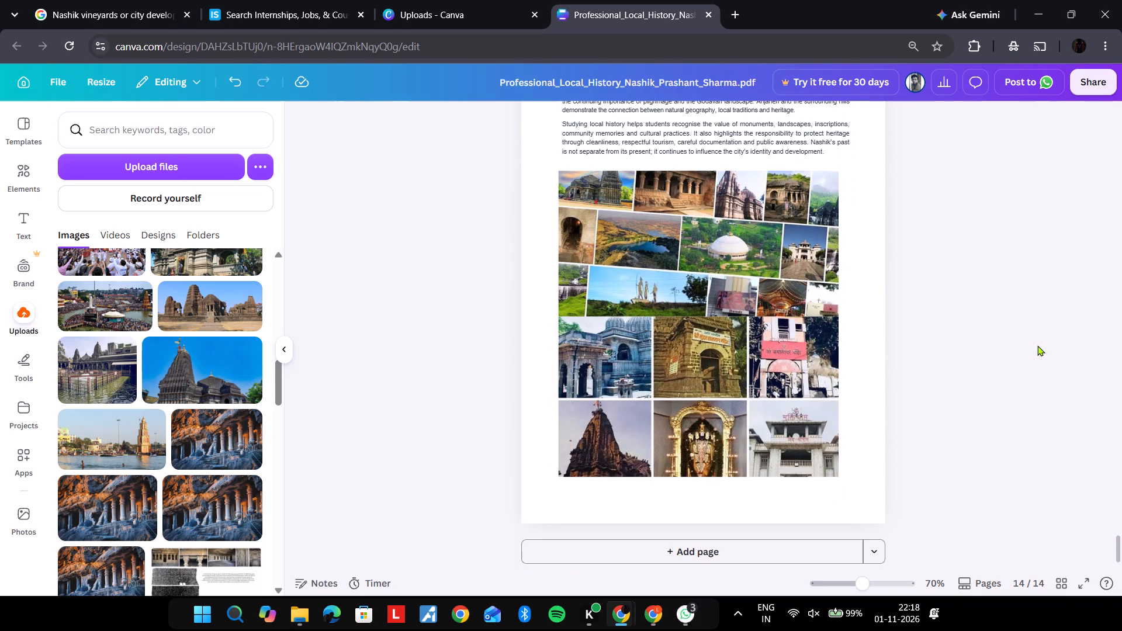
scroll(1037, 345, down, 3)
scroll(1037, 345, up, 20)
scroll(1037, 345, up, 2)
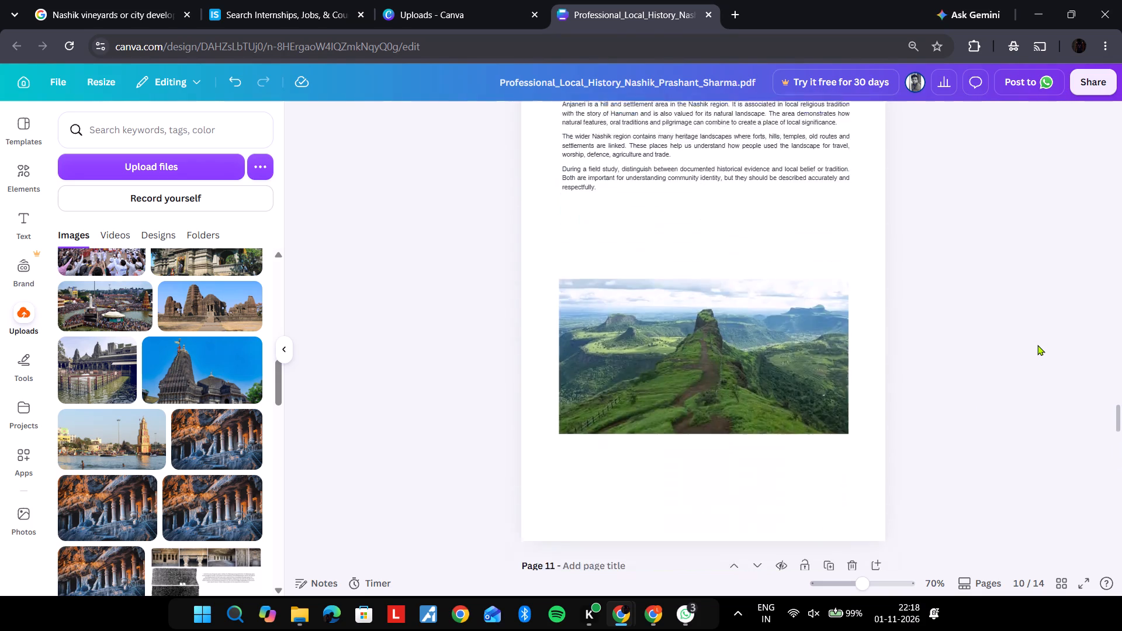
scroll(1037, 345, up, 20)
scroll(1037, 345, up, 10)
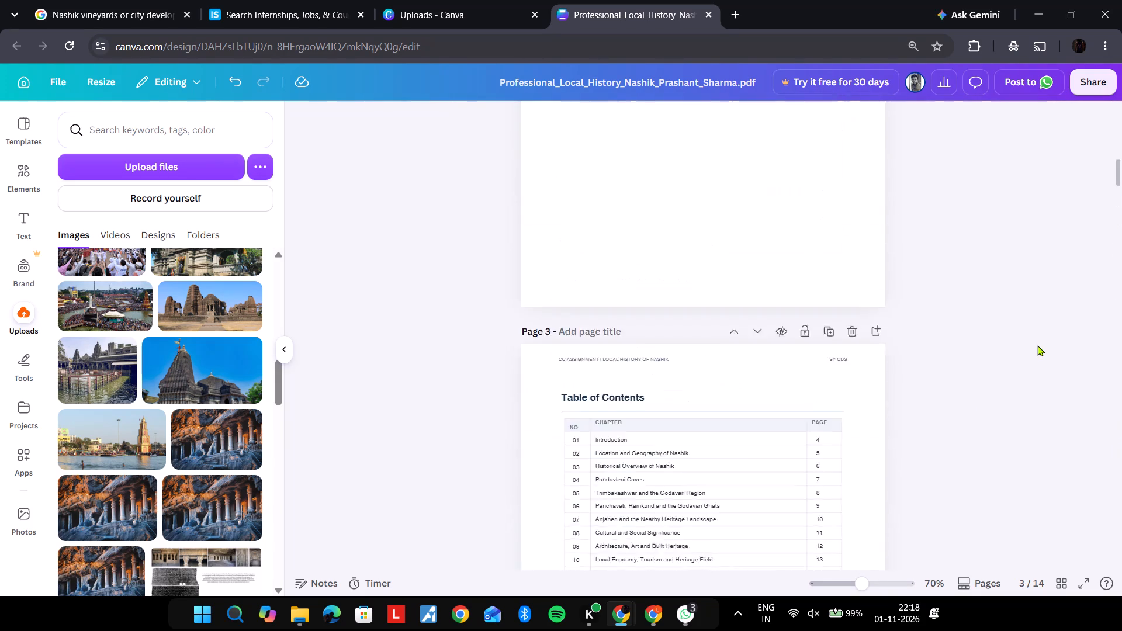
Export all pages of the Nashik local history design as a PDF download using the Digital preset.
scroll(1037, 345, up, 9)
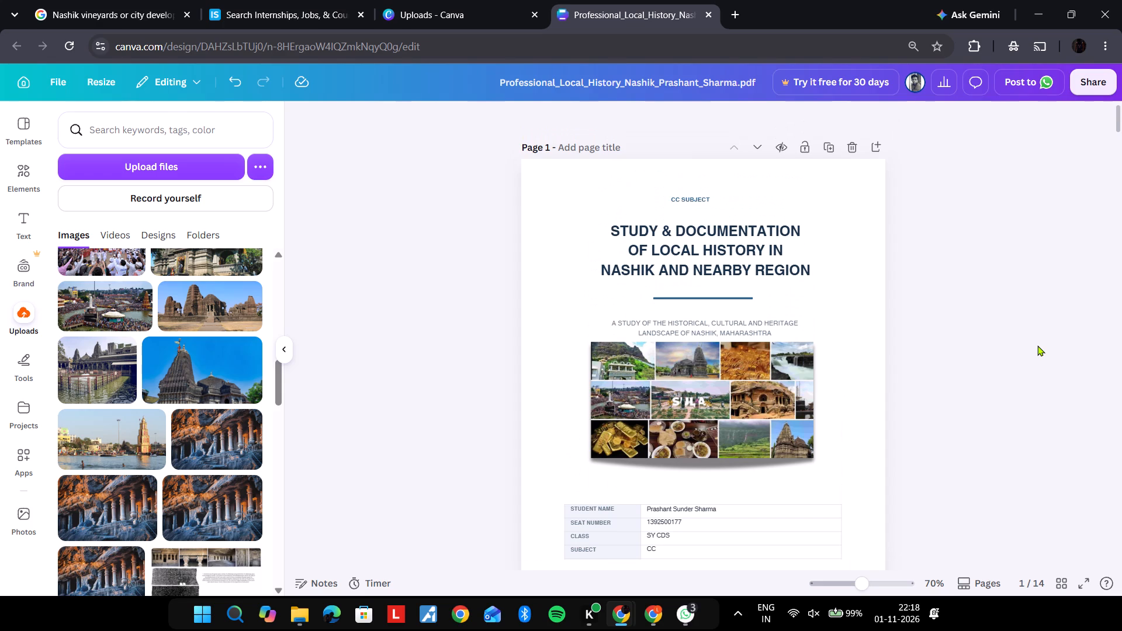
scroll(1037, 345, down, 1)
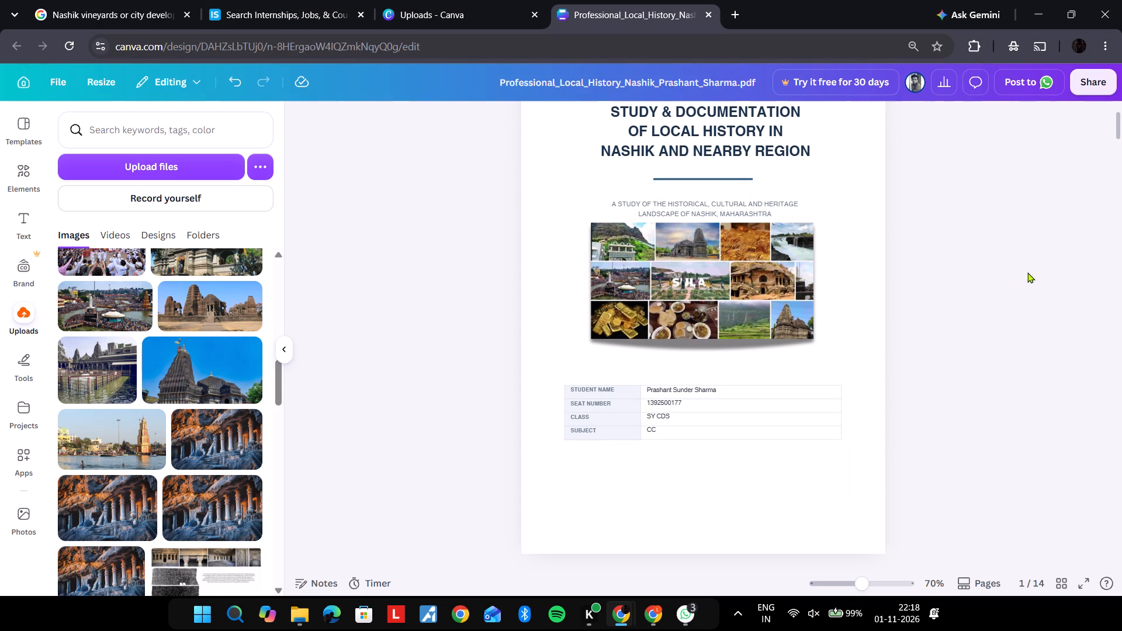
scroll(1027, 272, up, 2)
click(1118, 76)
click(1108, 80)
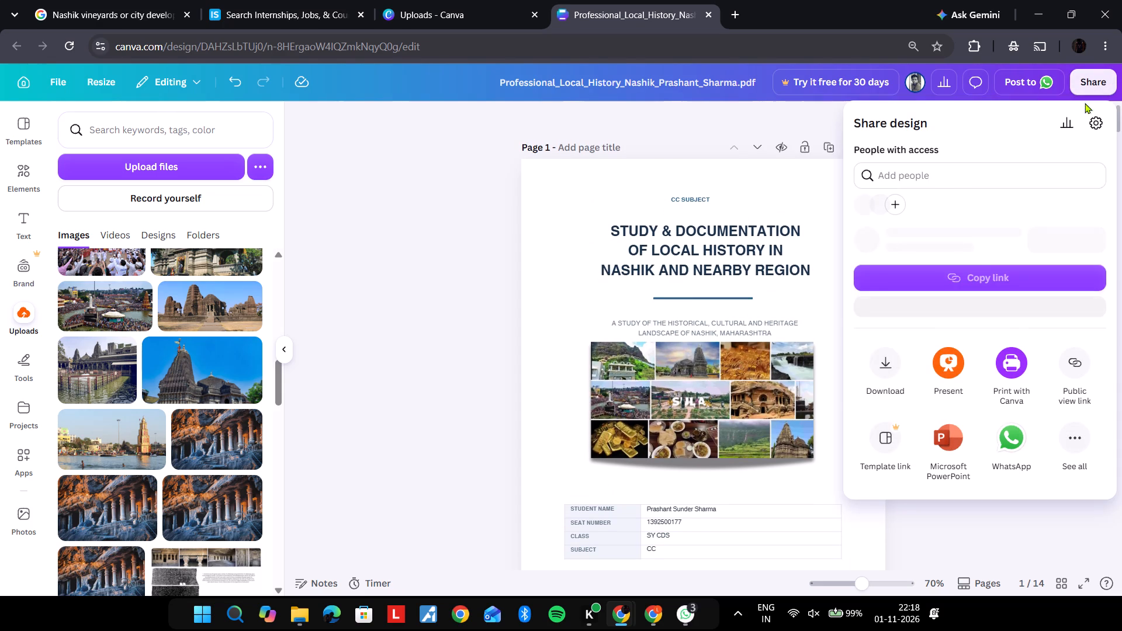
click(904, 399)
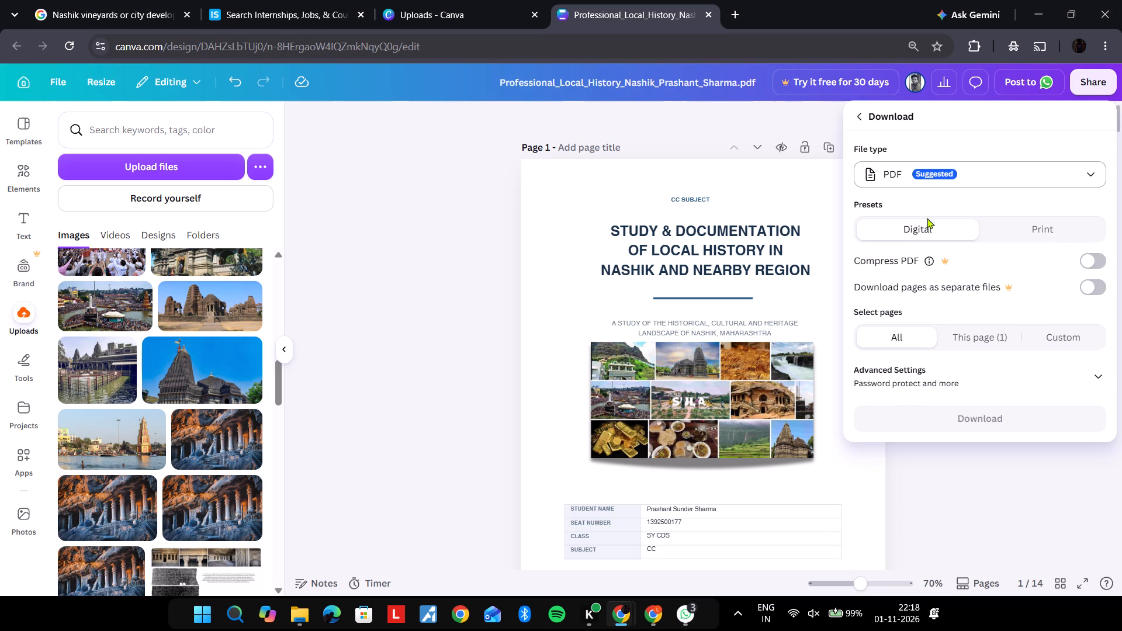
click(996, 423)
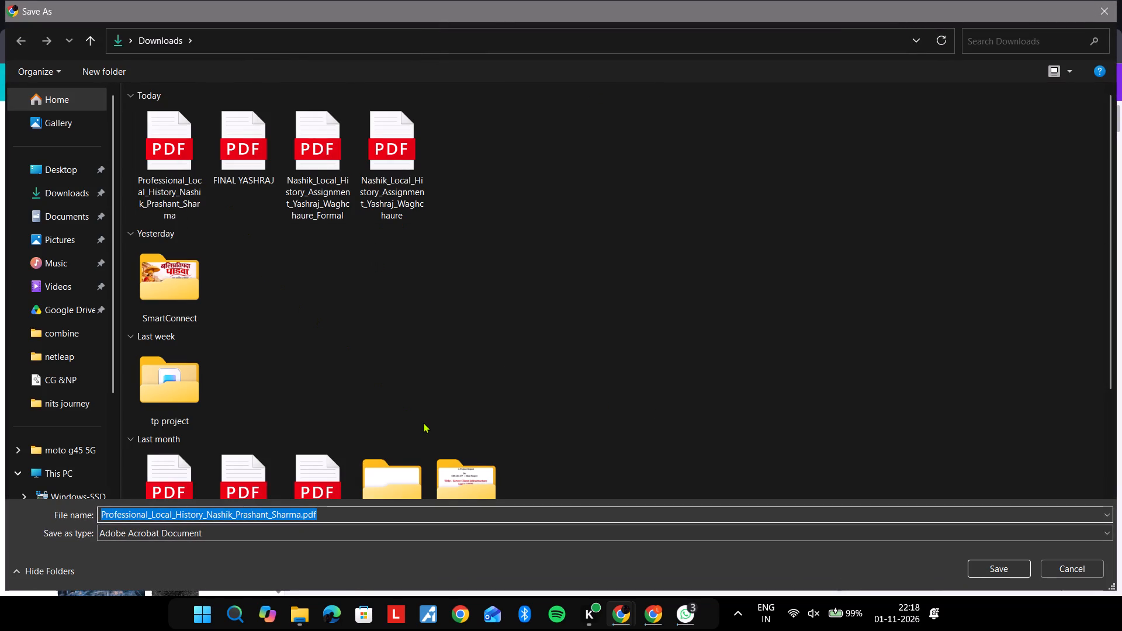
Save the exported PDF in the Downloads folder under the file name "final prashant".
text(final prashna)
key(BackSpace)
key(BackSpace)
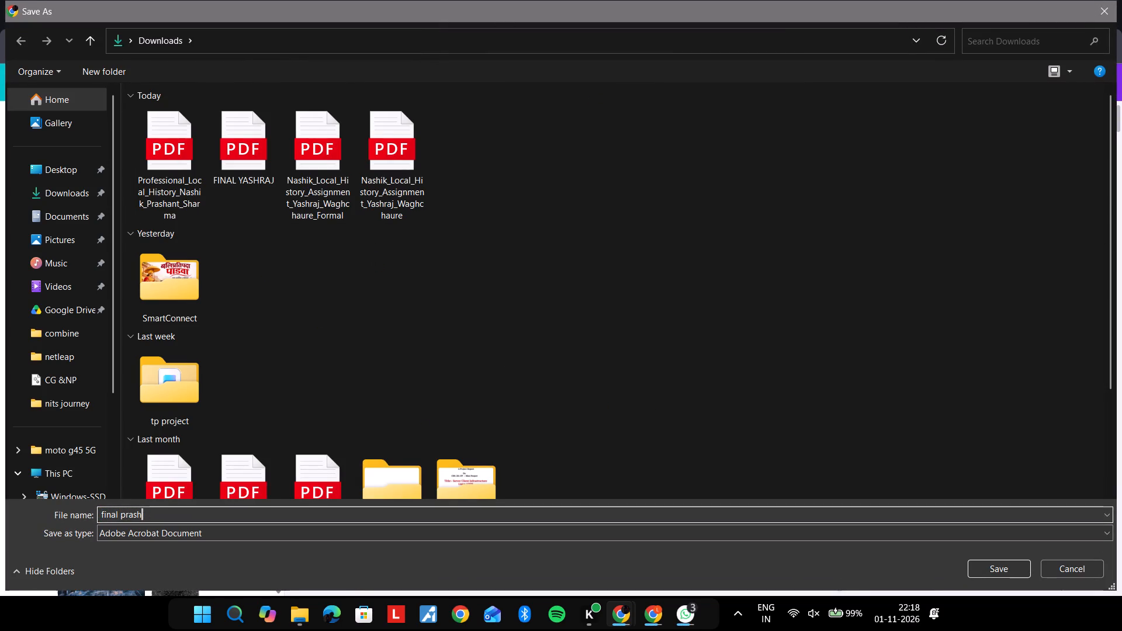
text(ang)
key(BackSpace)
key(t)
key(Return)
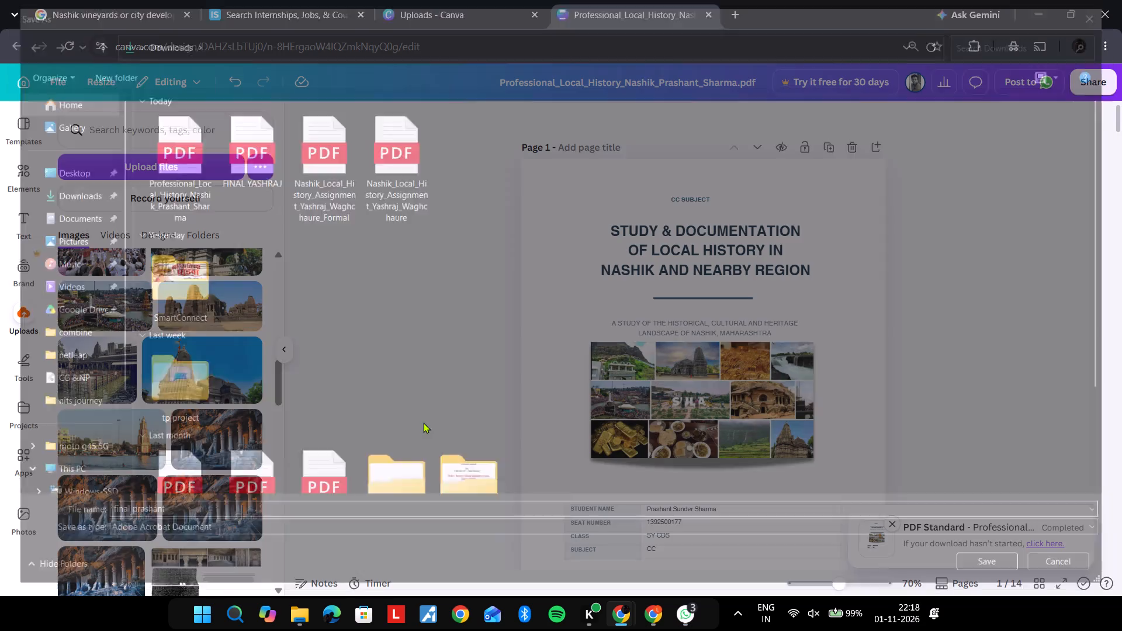